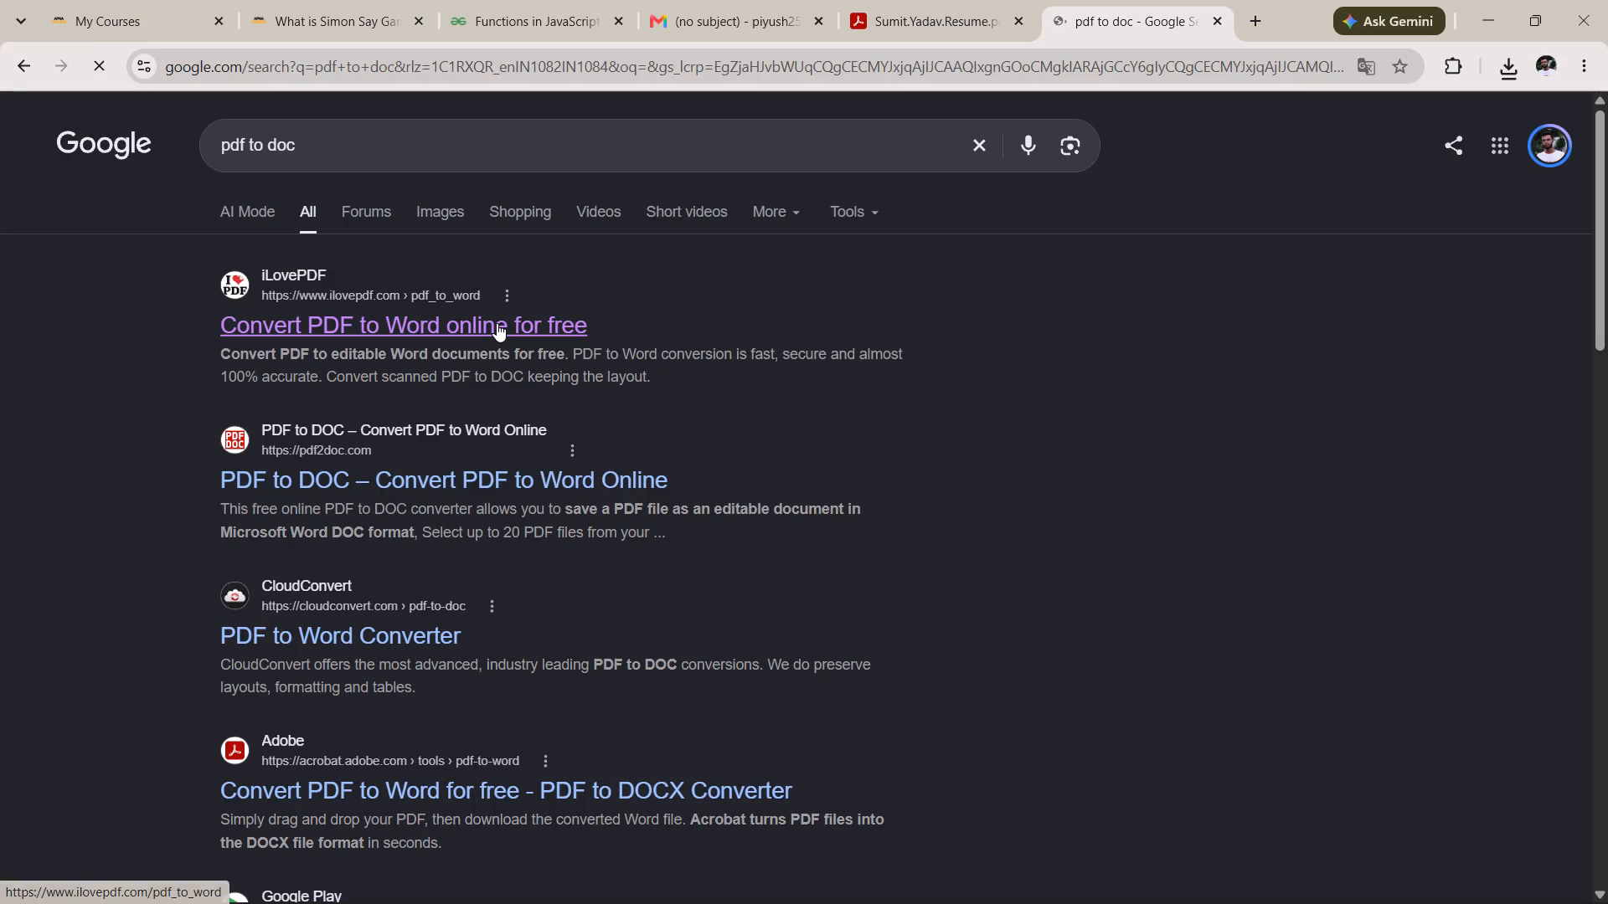
# Convert the resume PDF from the recent downloads to a Word document using iLovePDF's online PDF to Word converter.
pyautogui.click(497, 323)
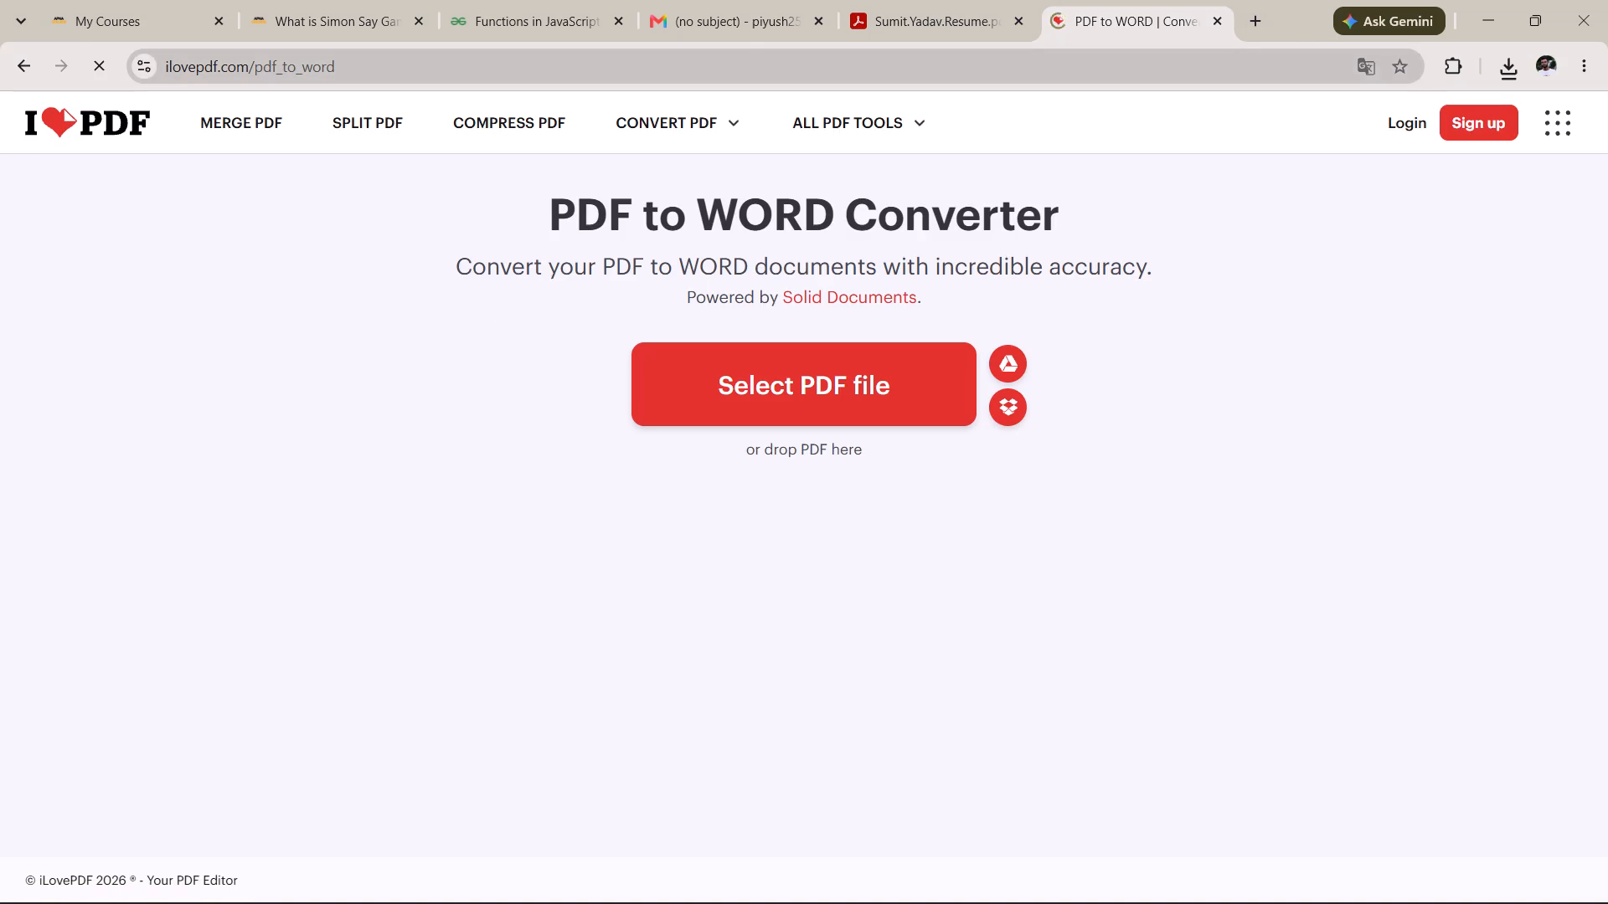
pyautogui.click(1507, 78)
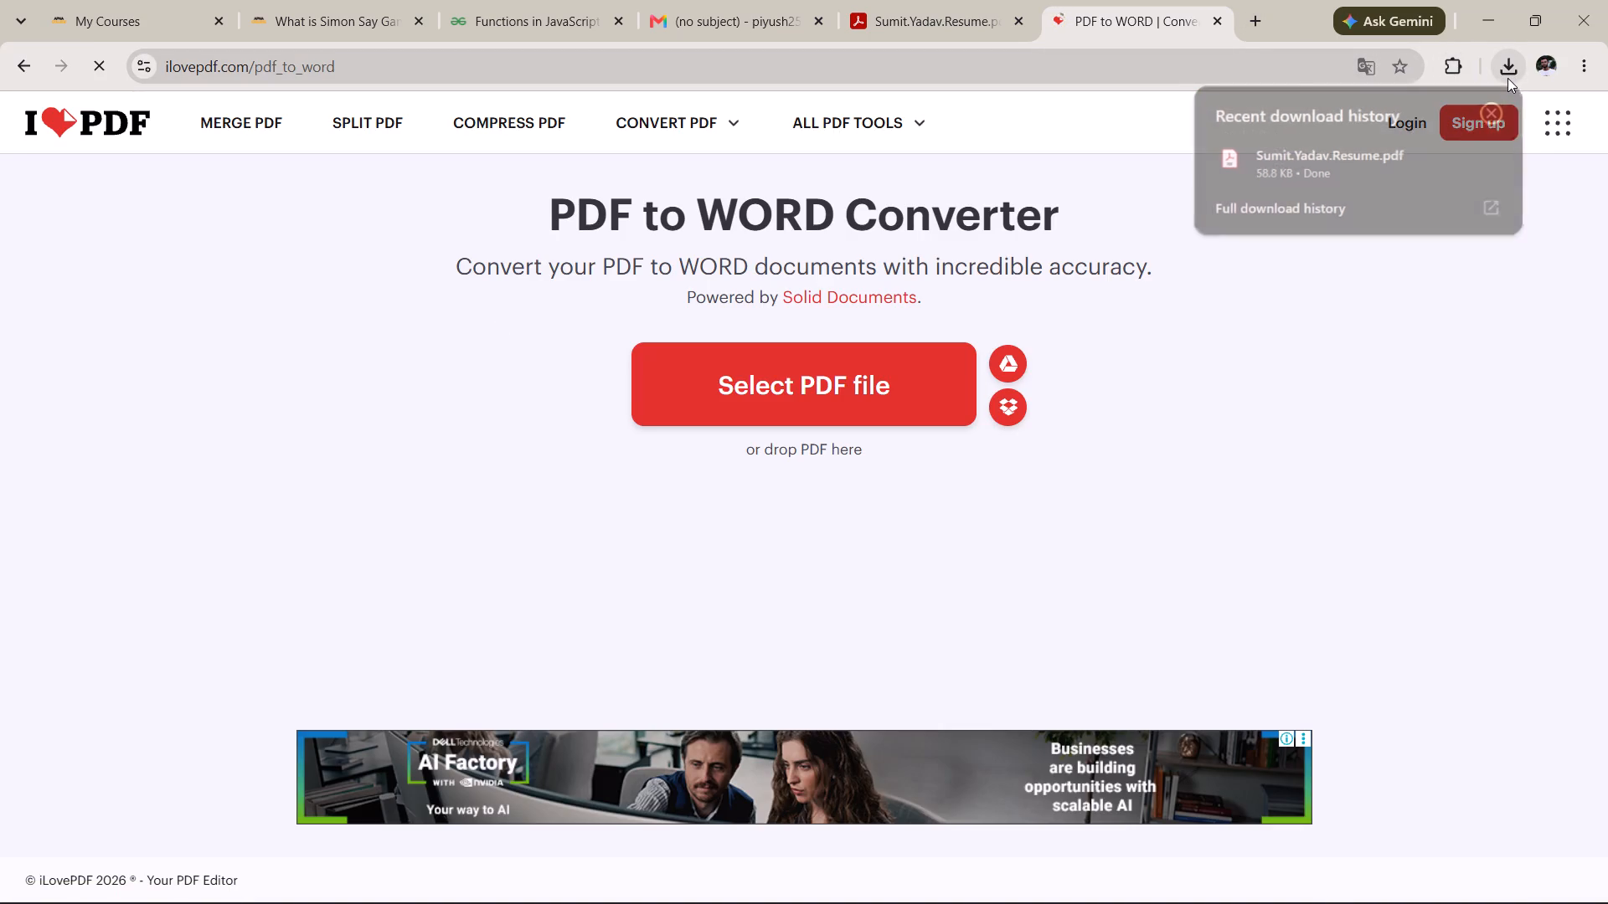
pyautogui.moveTo(1343, 167); pyautogui.dragTo(969, 353)
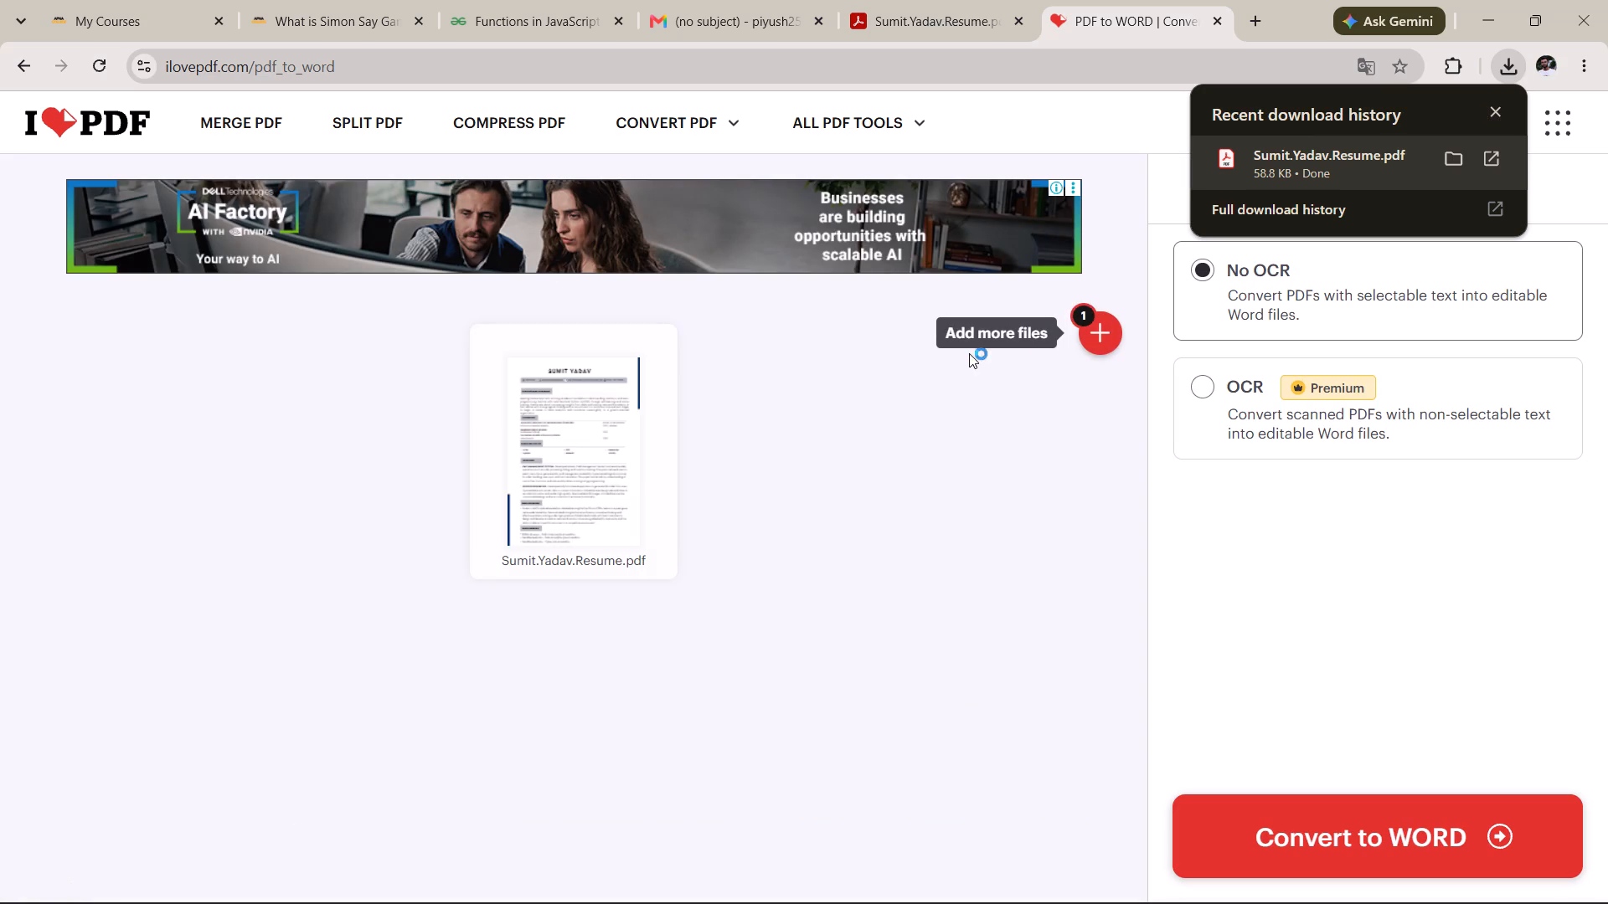
pyautogui.click(1250, 817)
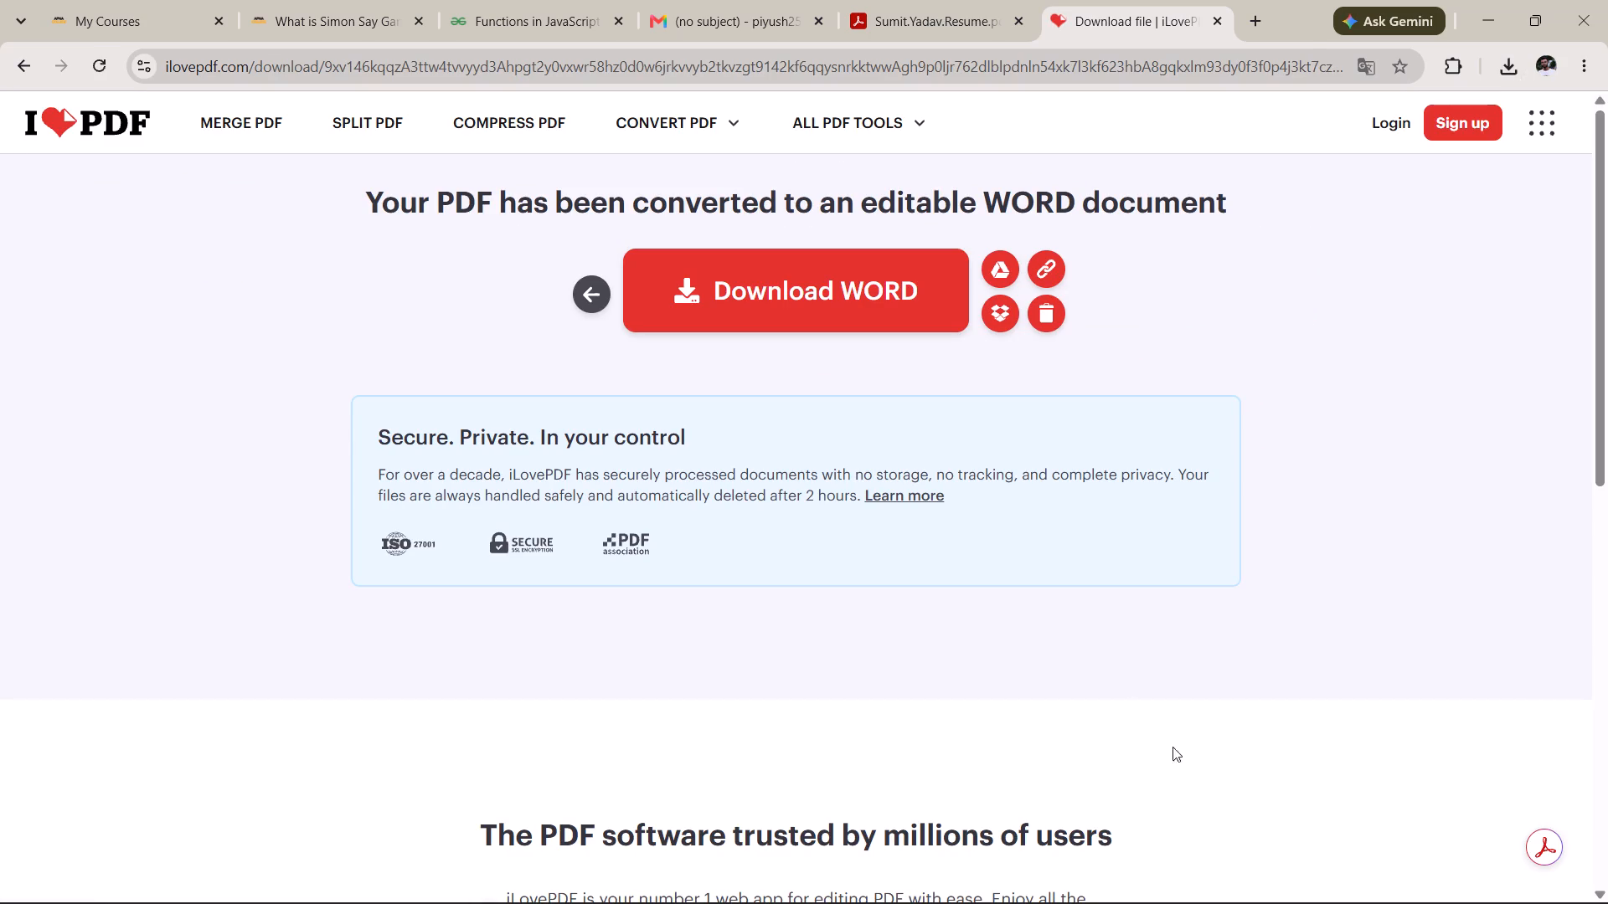
# Download the converted resume document and open it in Microsoft Word.
pyautogui.click(898, 300)
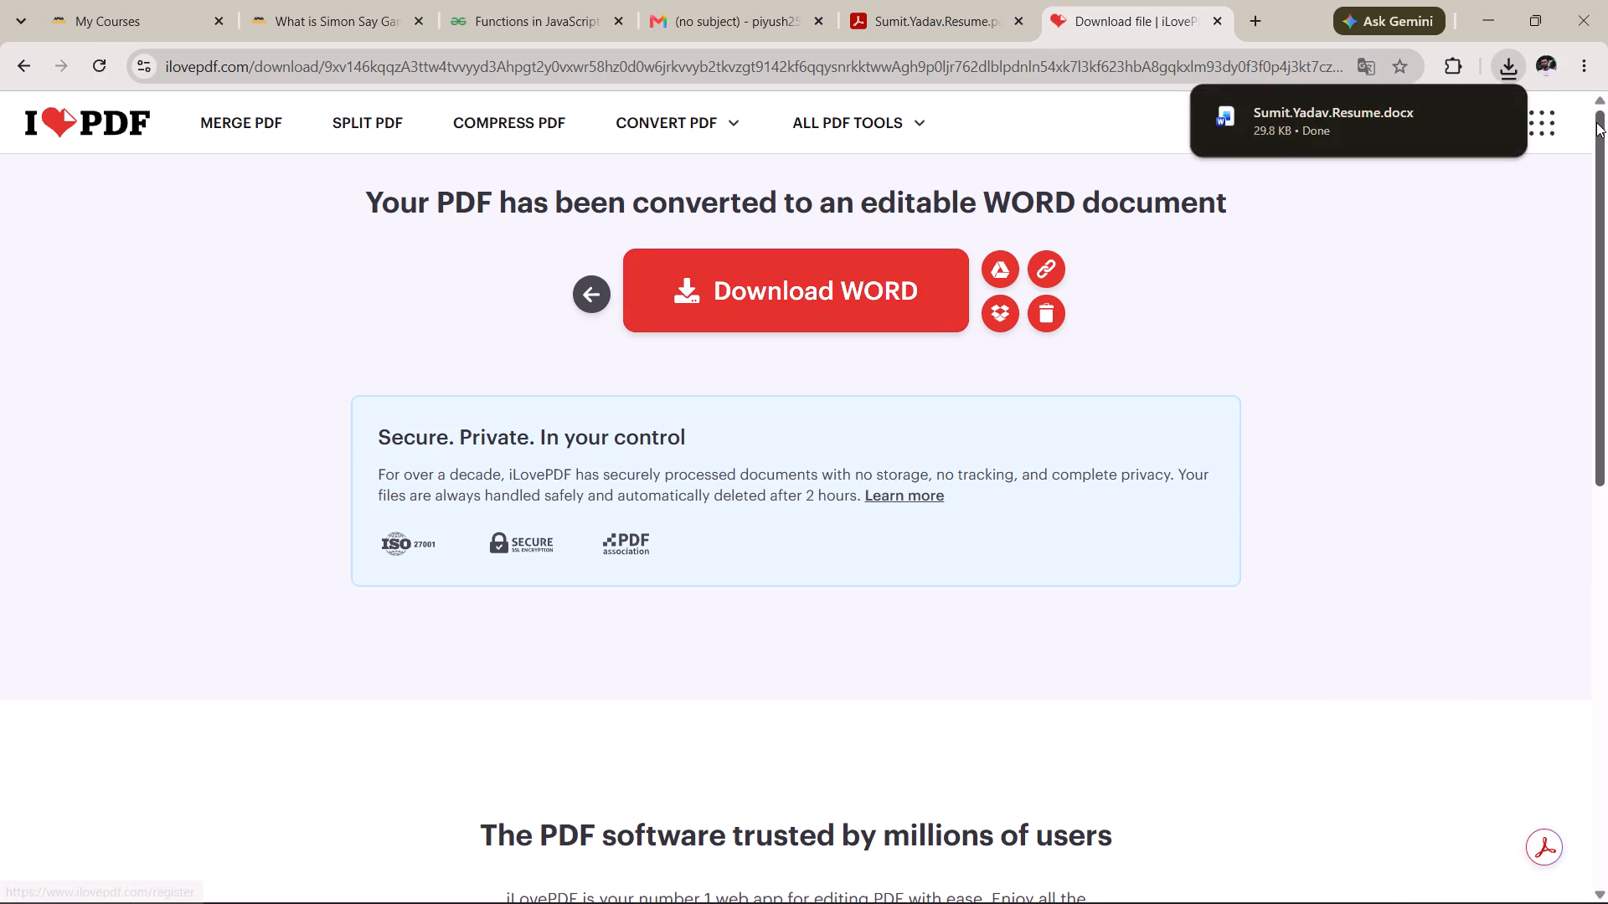
pyautogui.doubleClick(1315, 117)
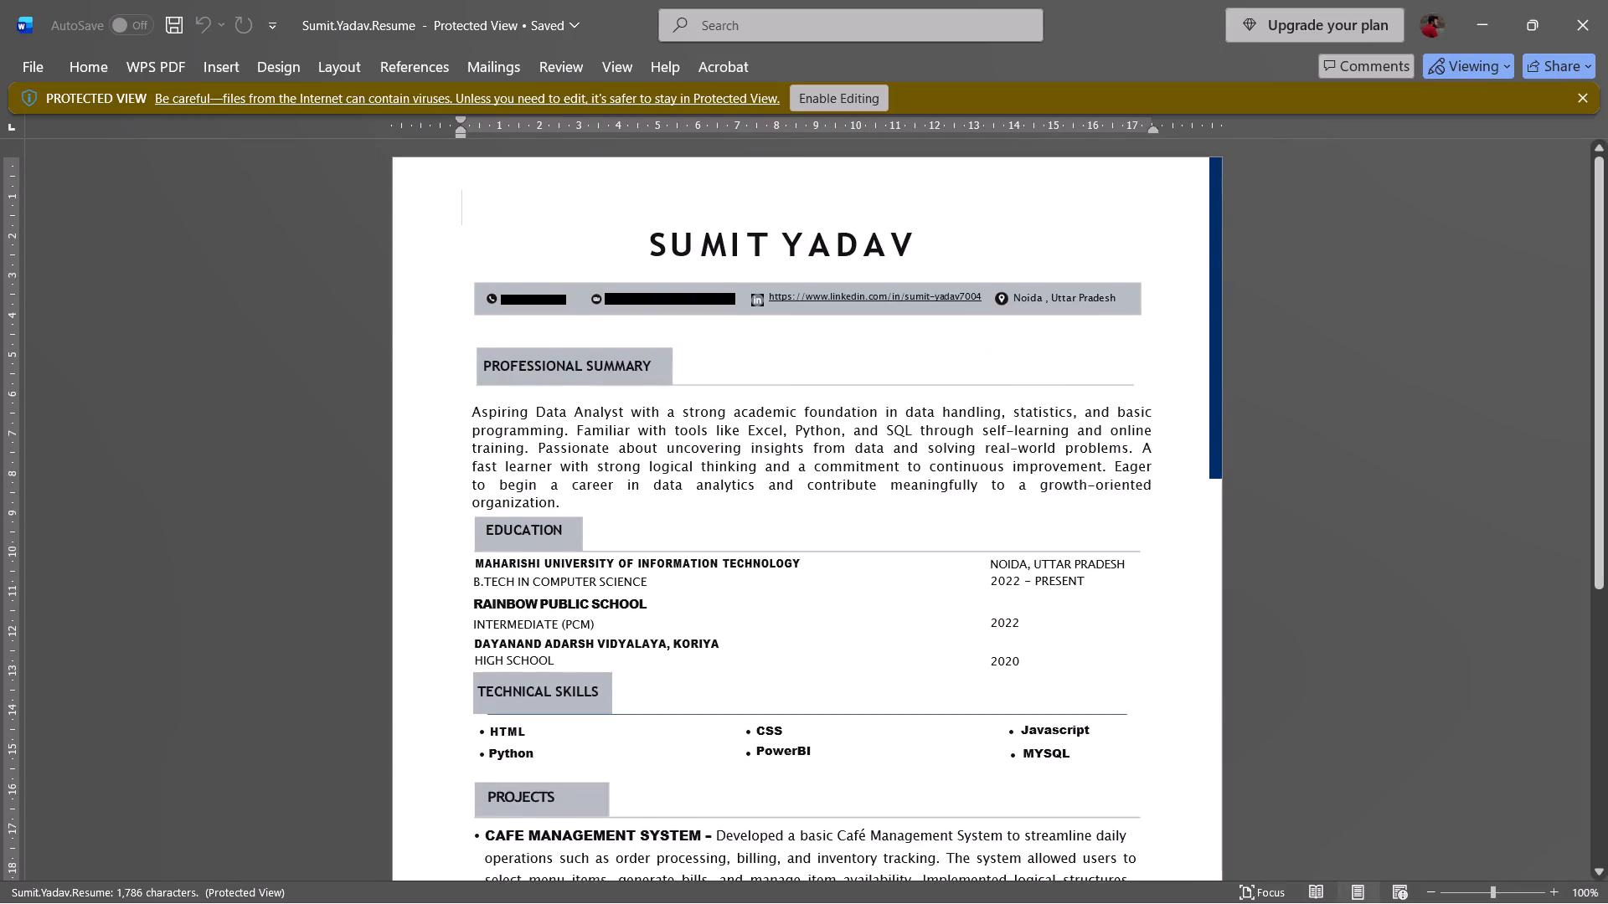
# Enable editing for the resume document opened in Protected View.
pyautogui.click(811, 102)
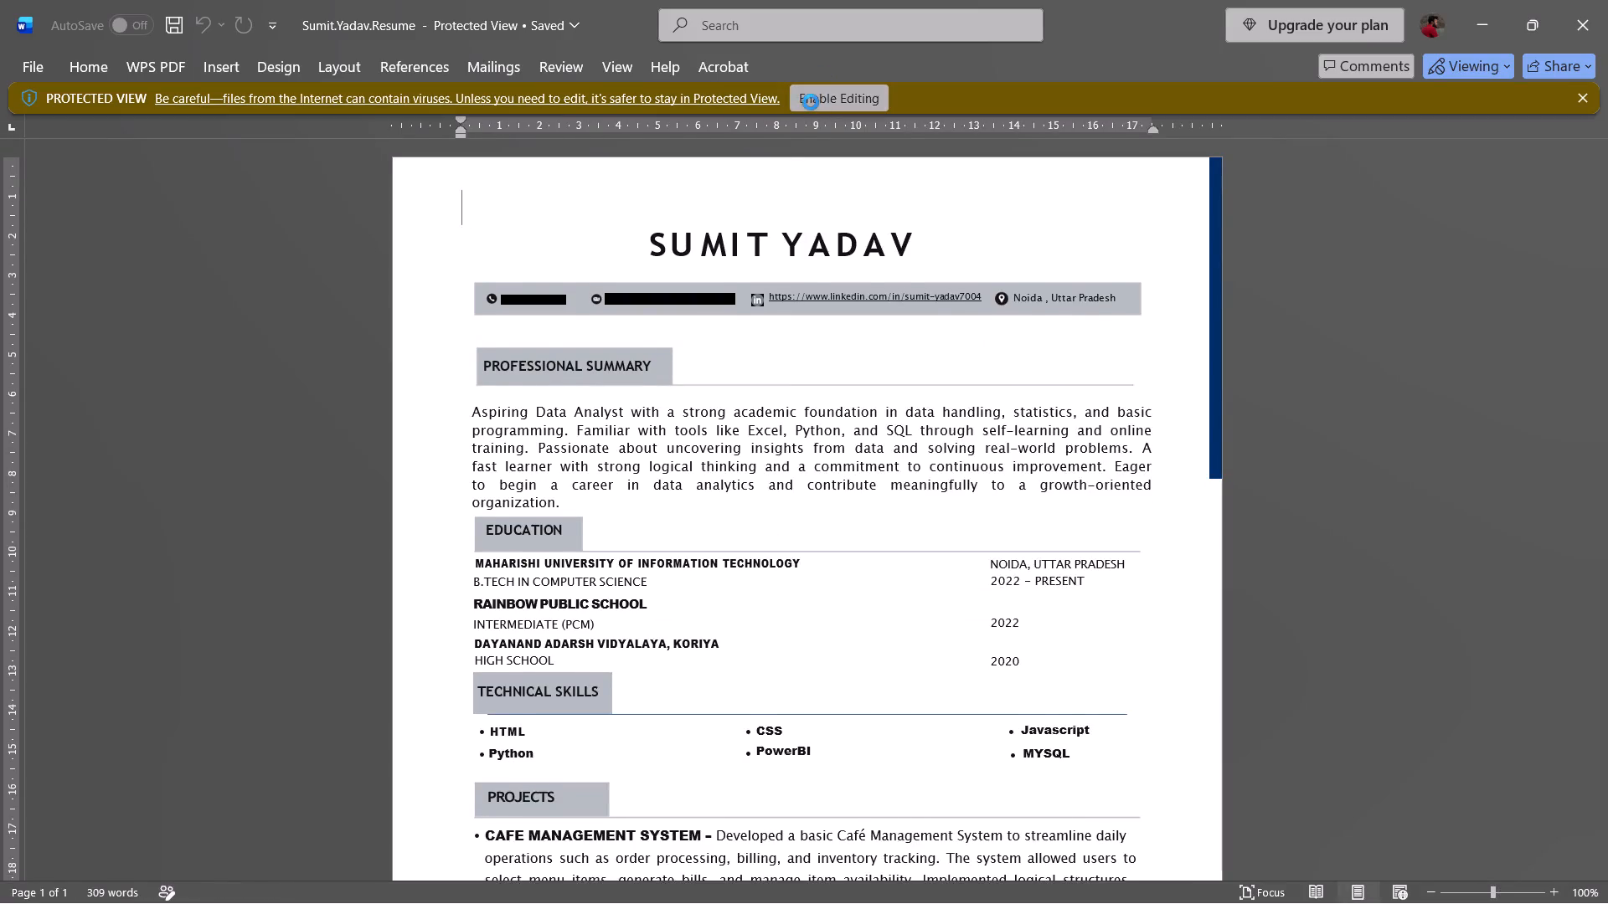
# Replace PRESENT with 2026 in the B.Tech in Computer Science date range under Education.
pyautogui.scroll(-4, 825, 321)
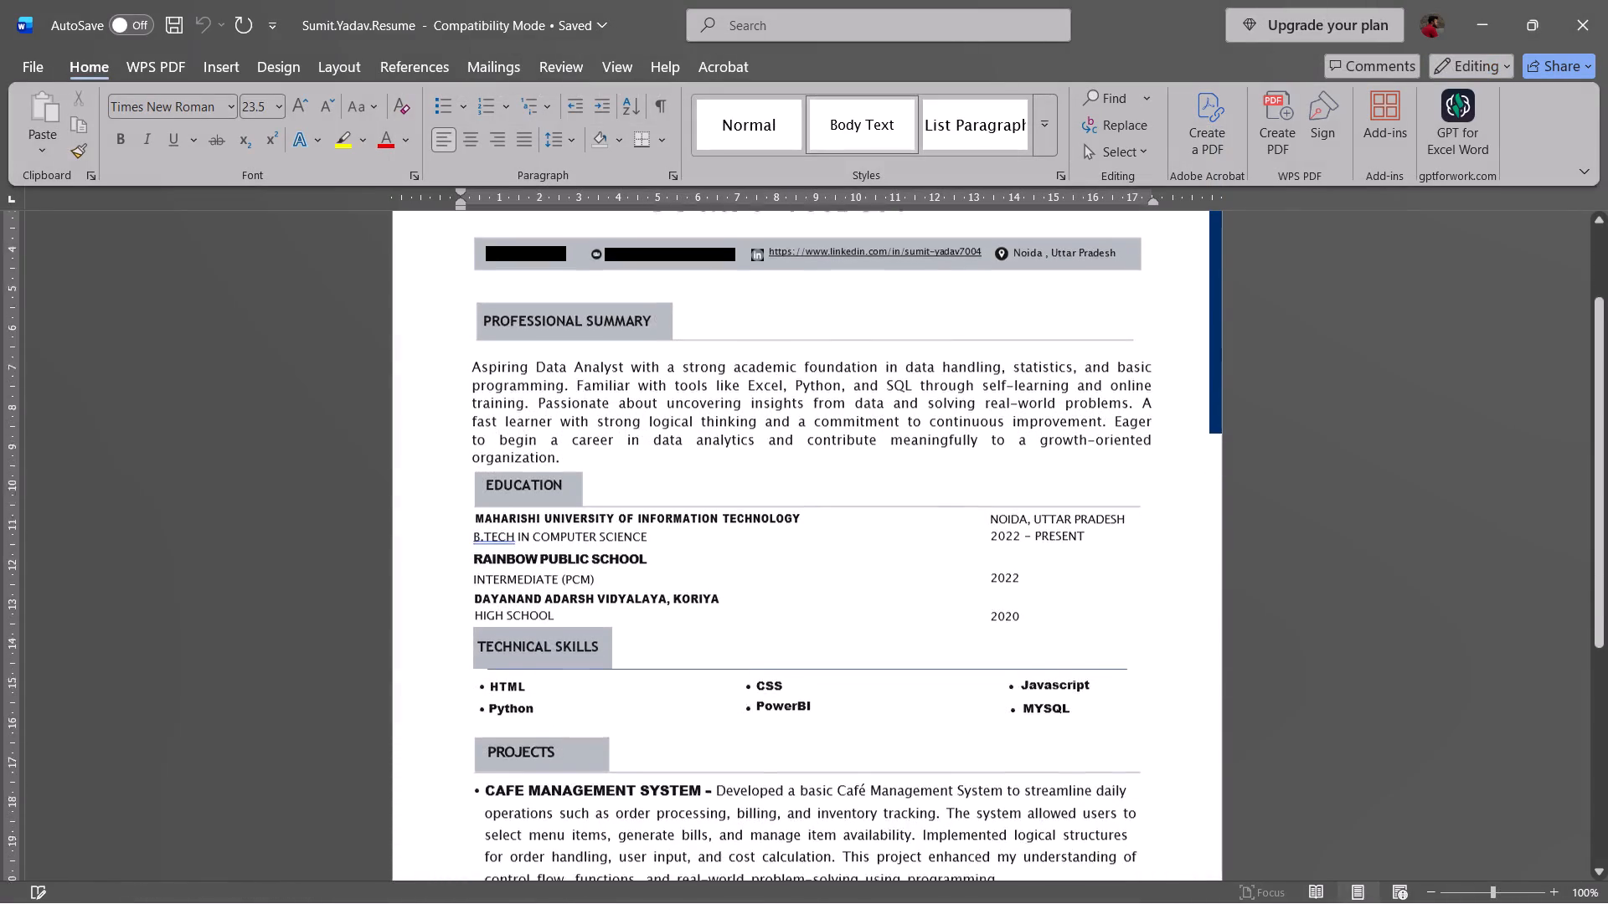
pyautogui.scroll(-4, 825, 321)
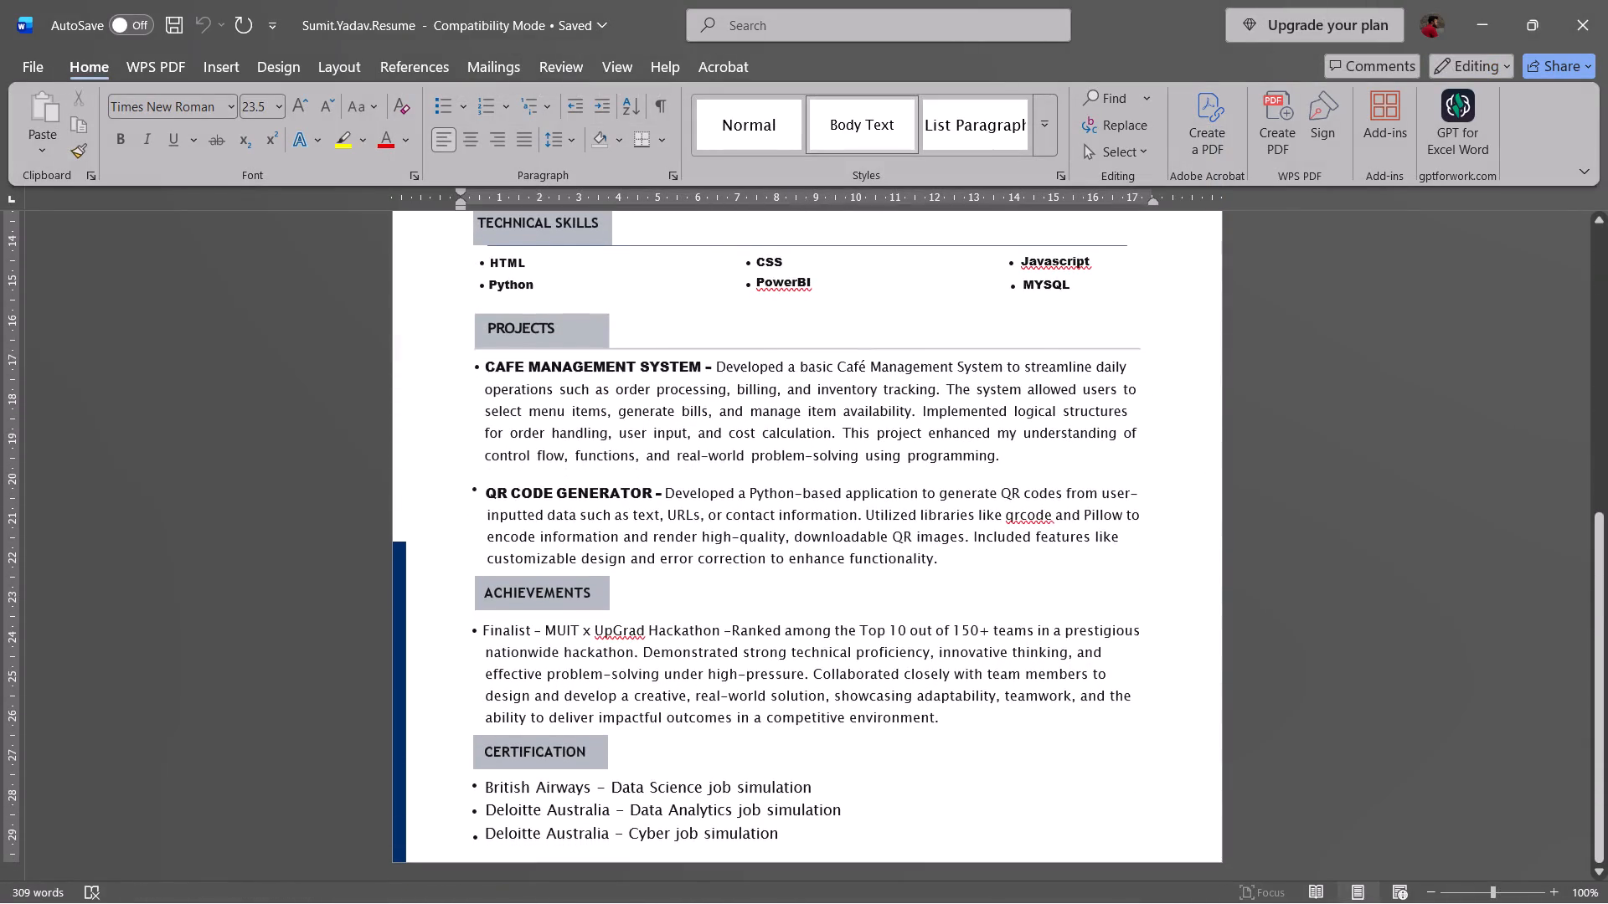
pyautogui.scroll(1, 825, 321)
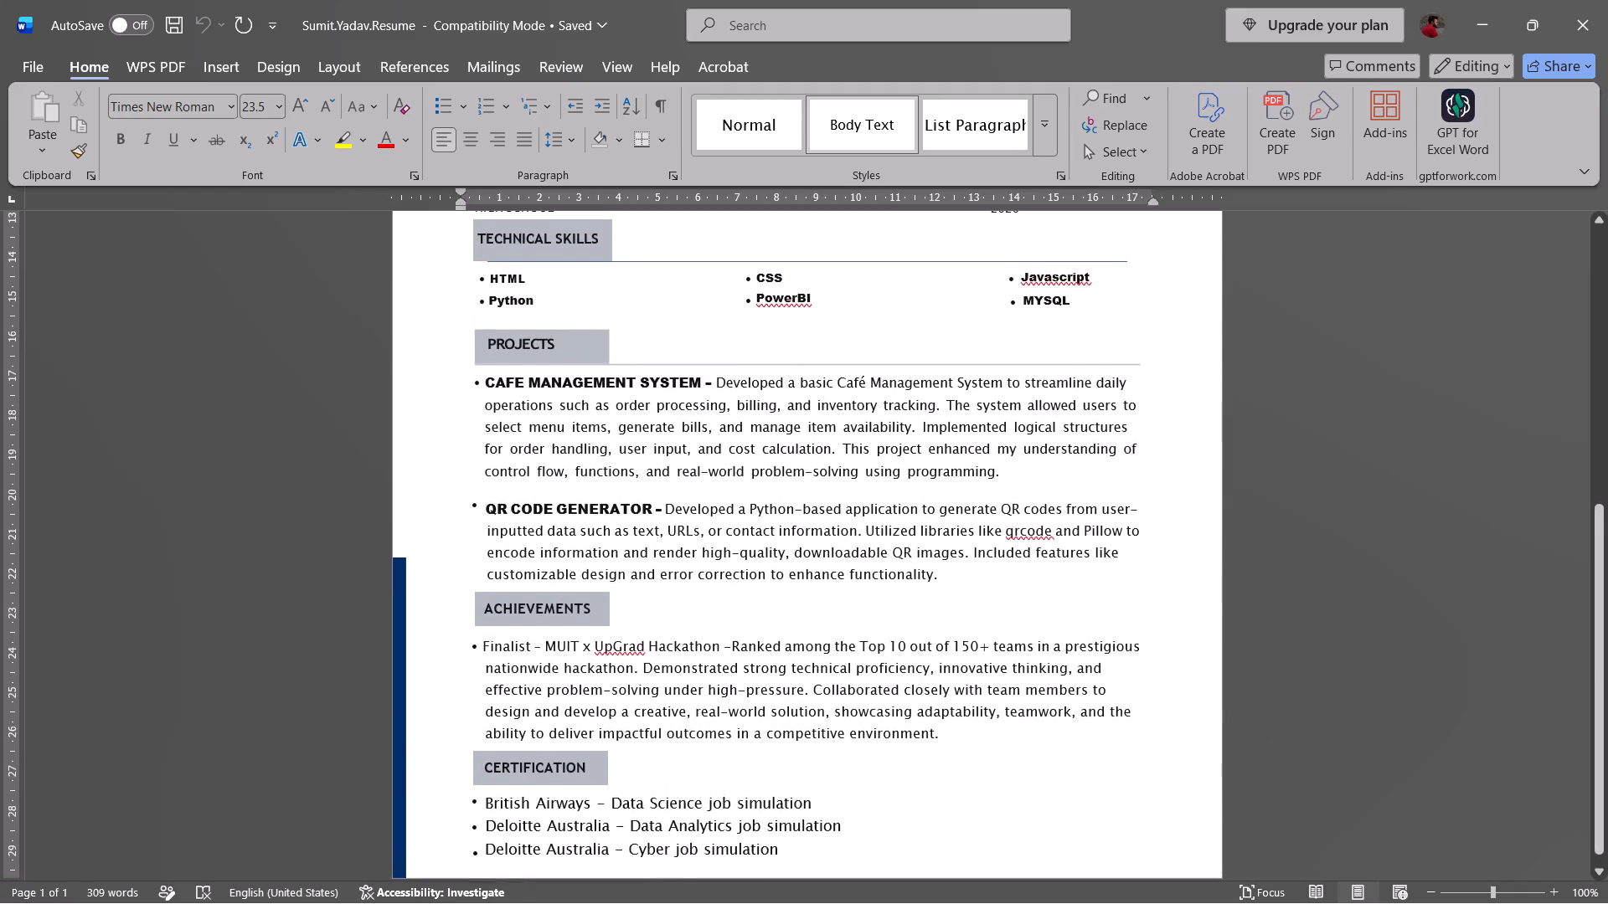
pyautogui.scroll(1, 825, 321)
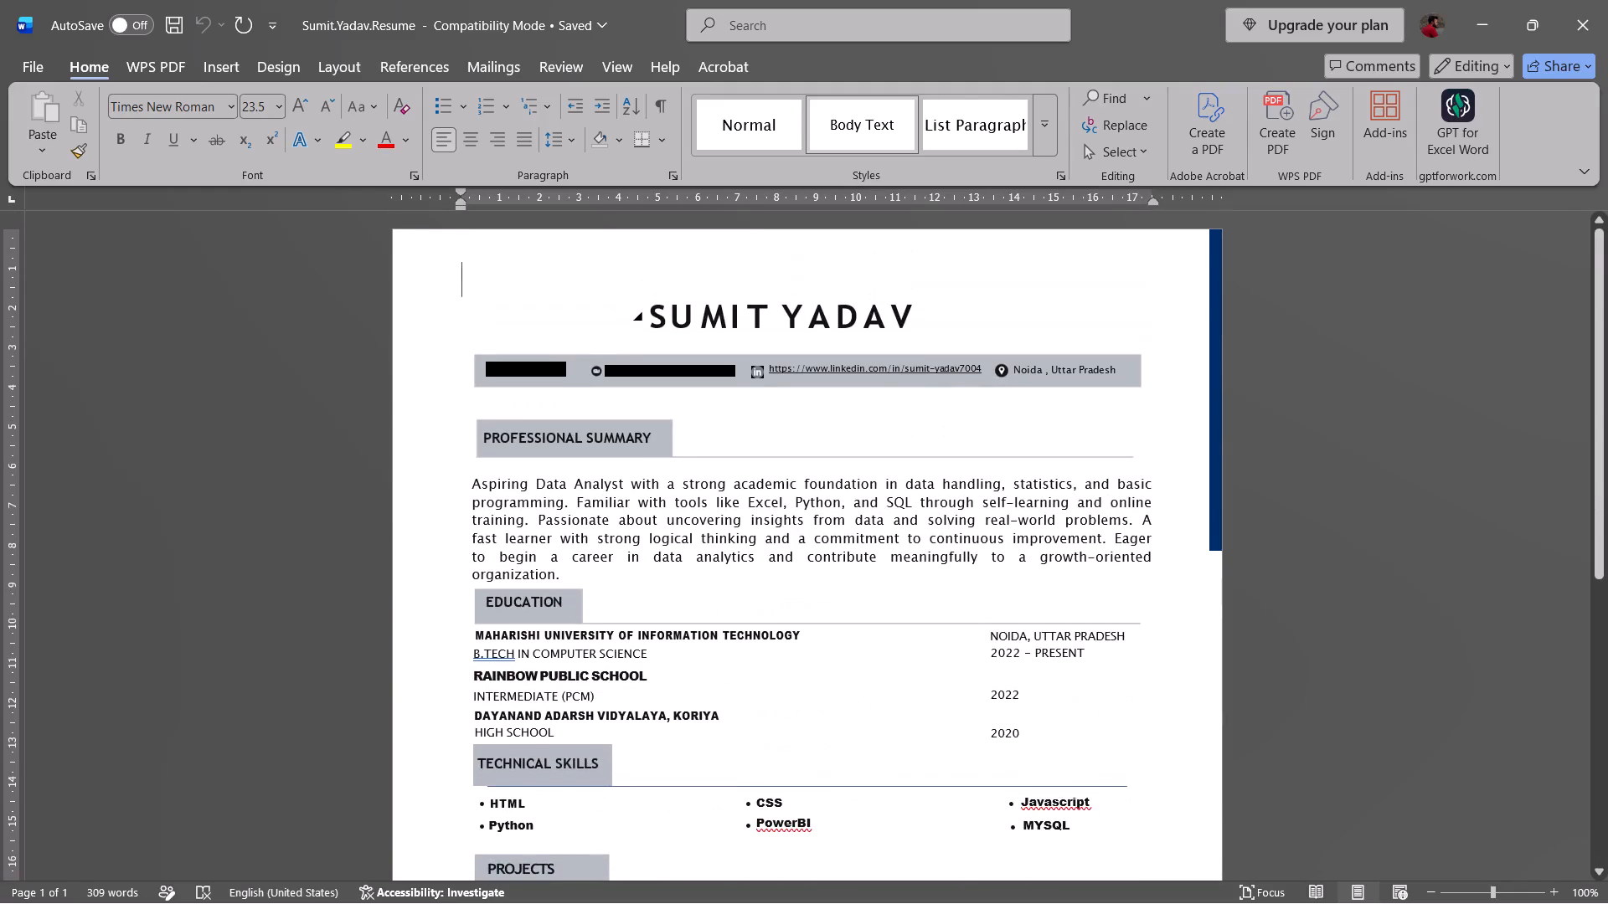
pyautogui.scroll(-1, 825, 321)
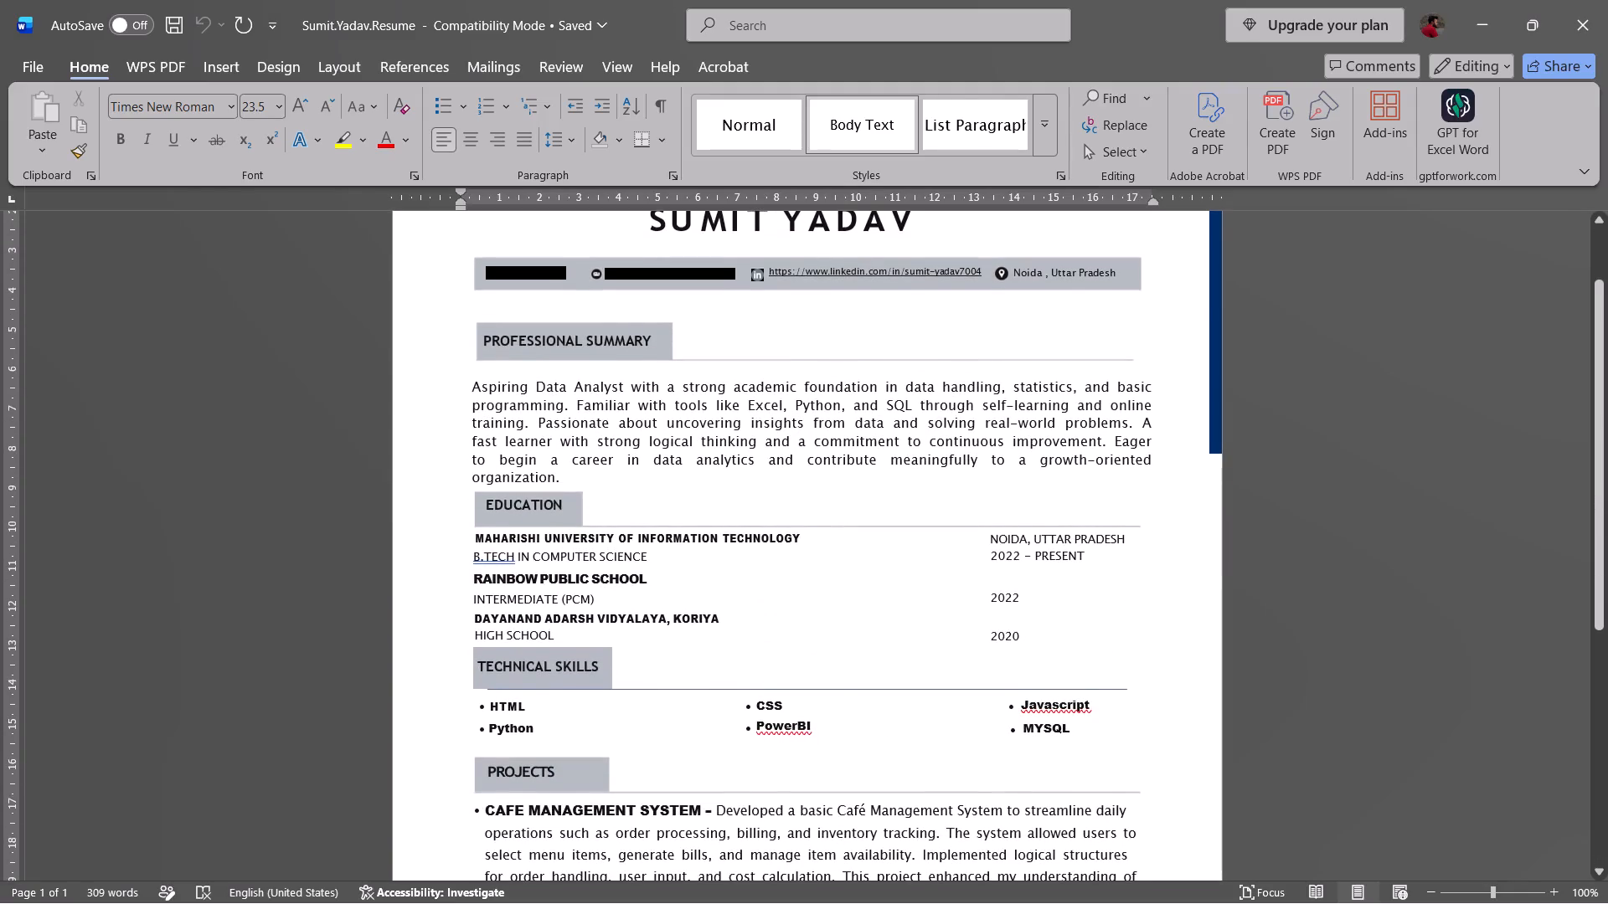
pyautogui.click(1092, 552)
pyautogui.press('BackSpace')
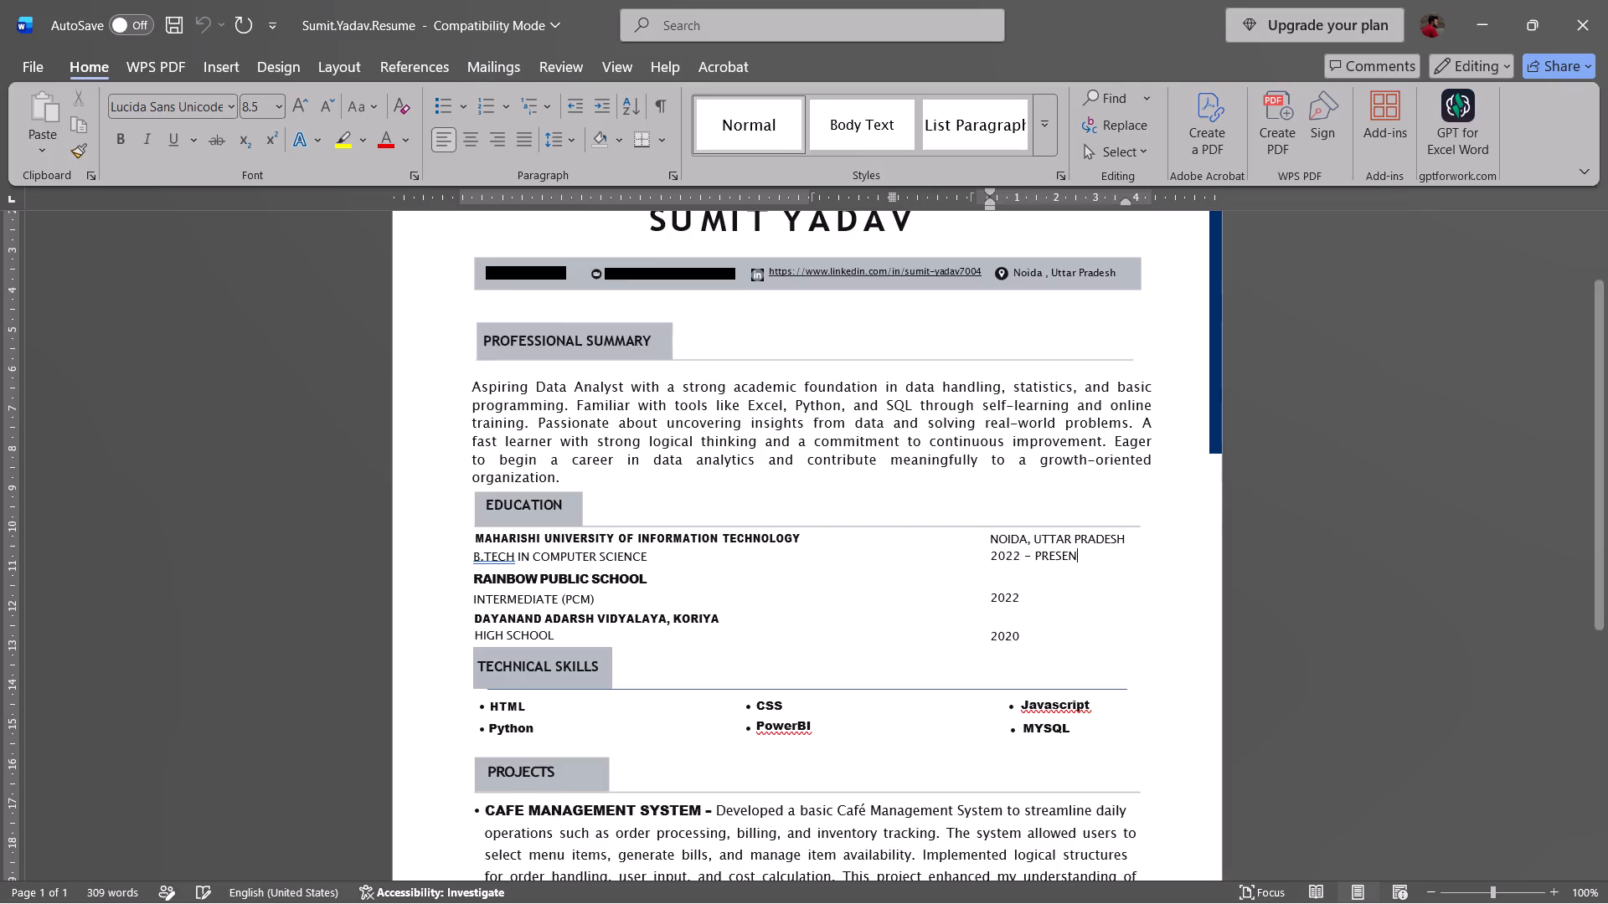
pyautogui.press('BackSpace')
pyautogui.press('BackSpace')
pyautogui.press('BackSpace')
pyautogui.press('BackSpace')
pyautogui.press('BackSpace')
pyautogui.press('BackSpace')
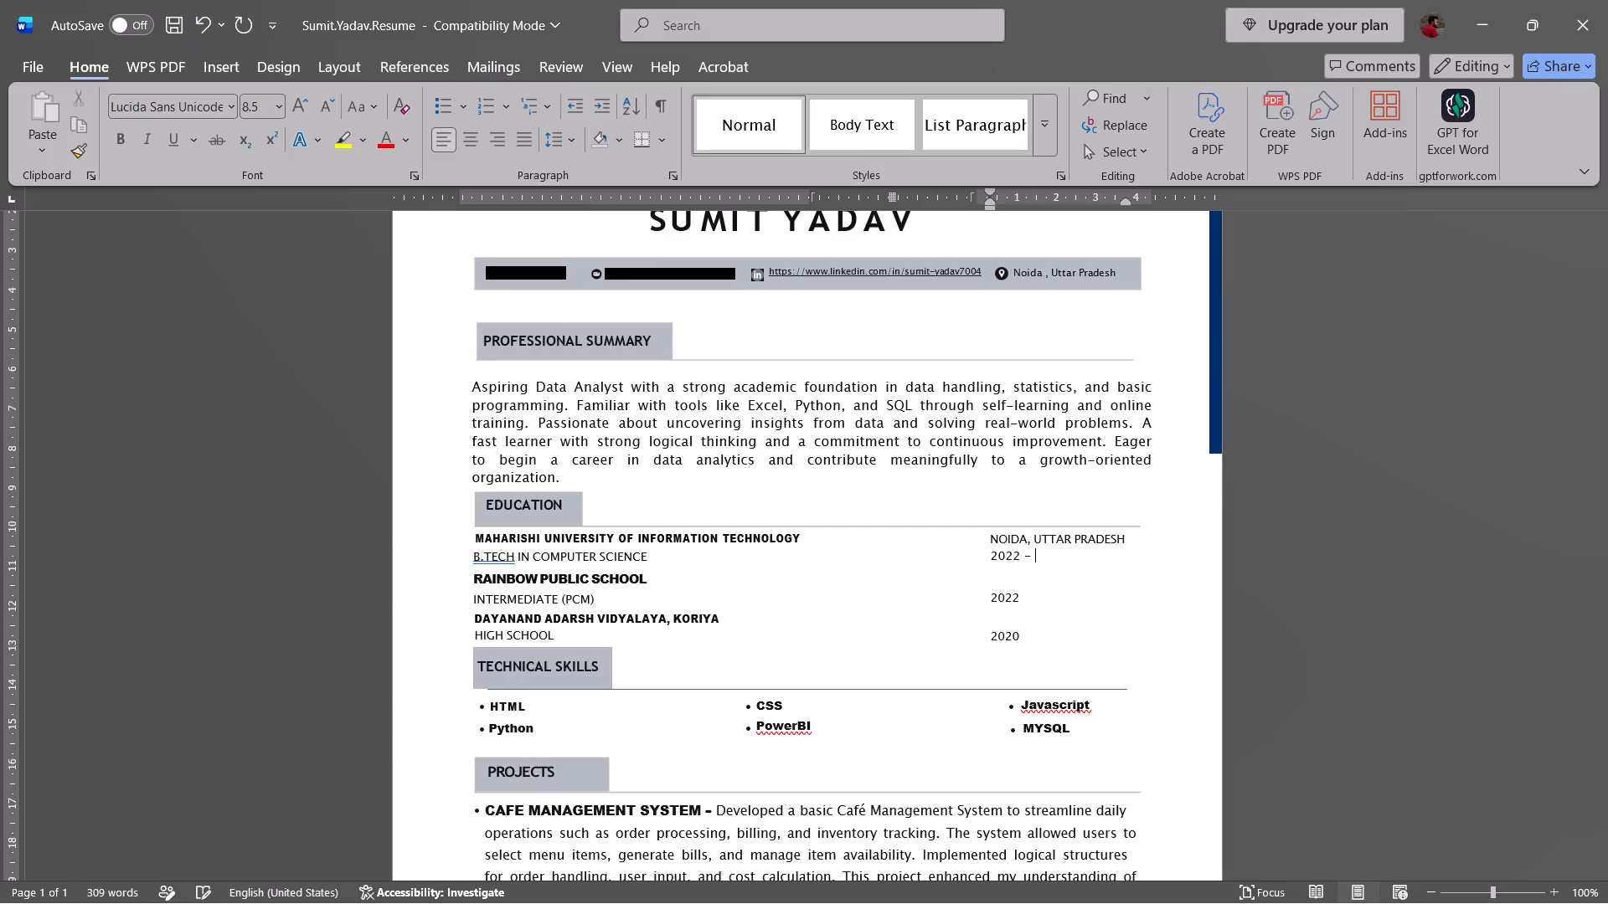
pyautogui.write('2026')
# Review the technical skills, projects, achievements and certification sections in the rest of the resume.
pyautogui.scroll(-1, 1092, 552)
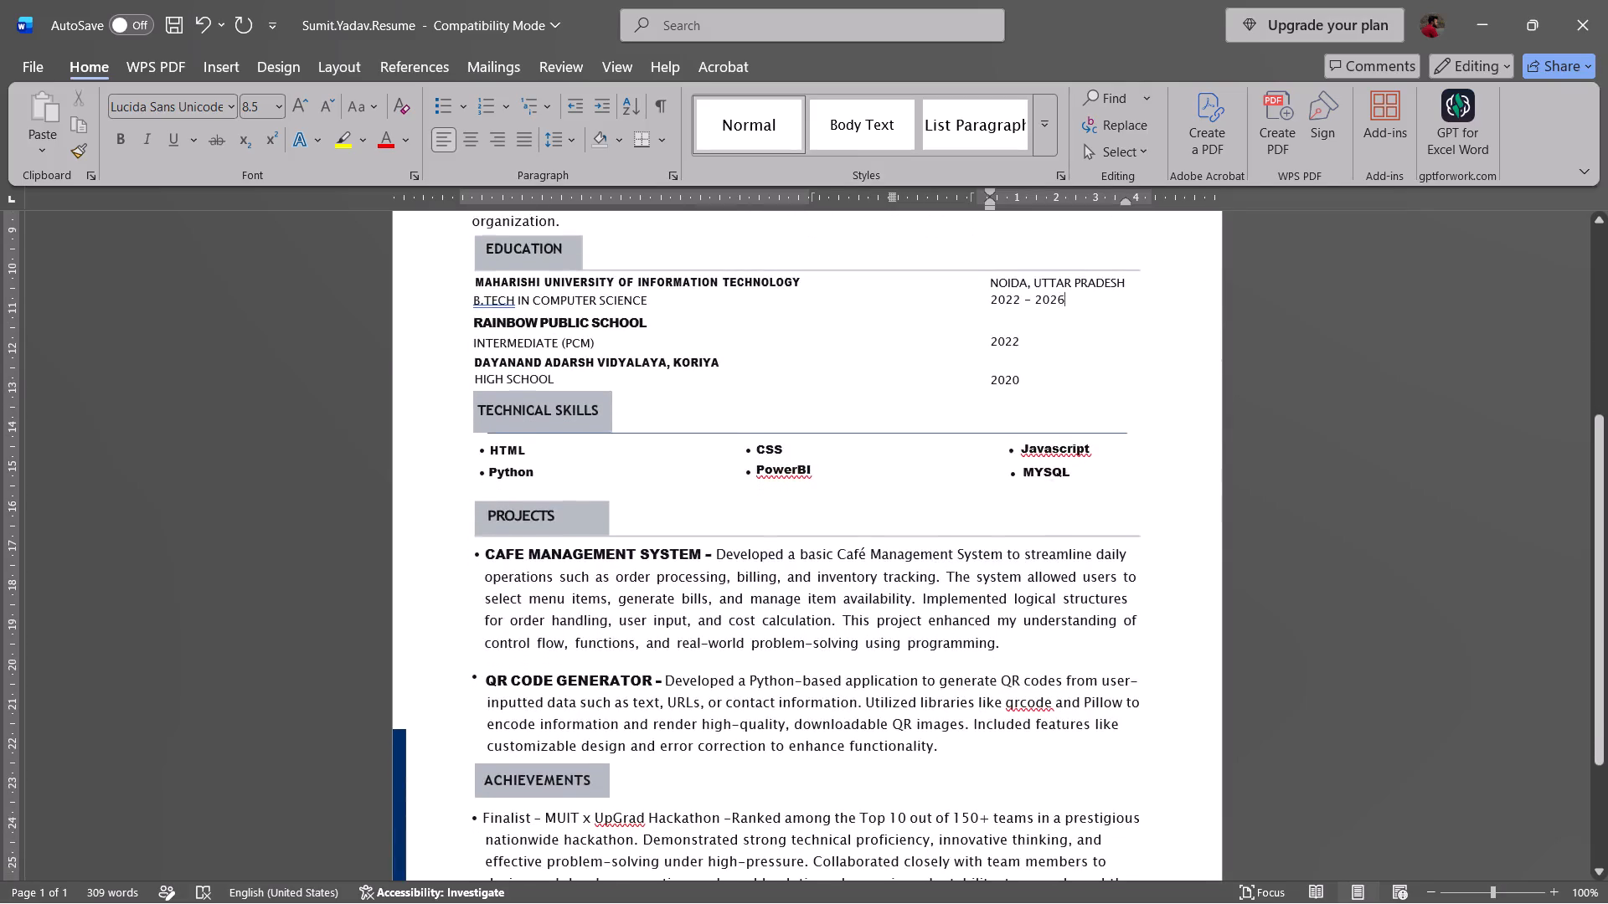
pyautogui.scroll(-3, 1092, 552)
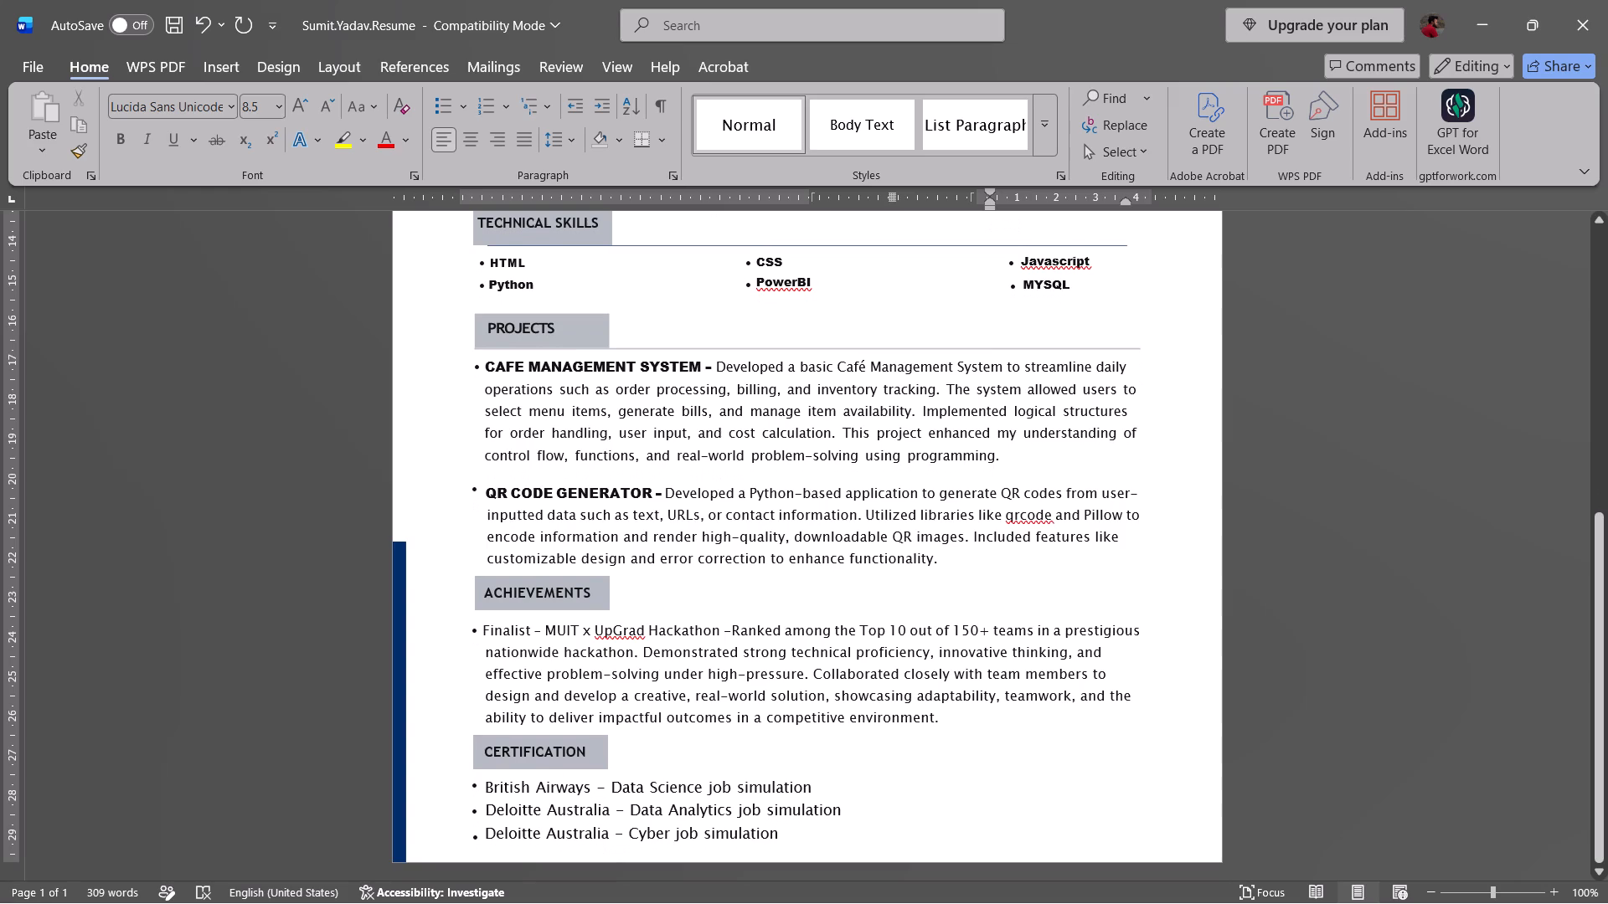
pyautogui.scroll(-2, 1092, 552)
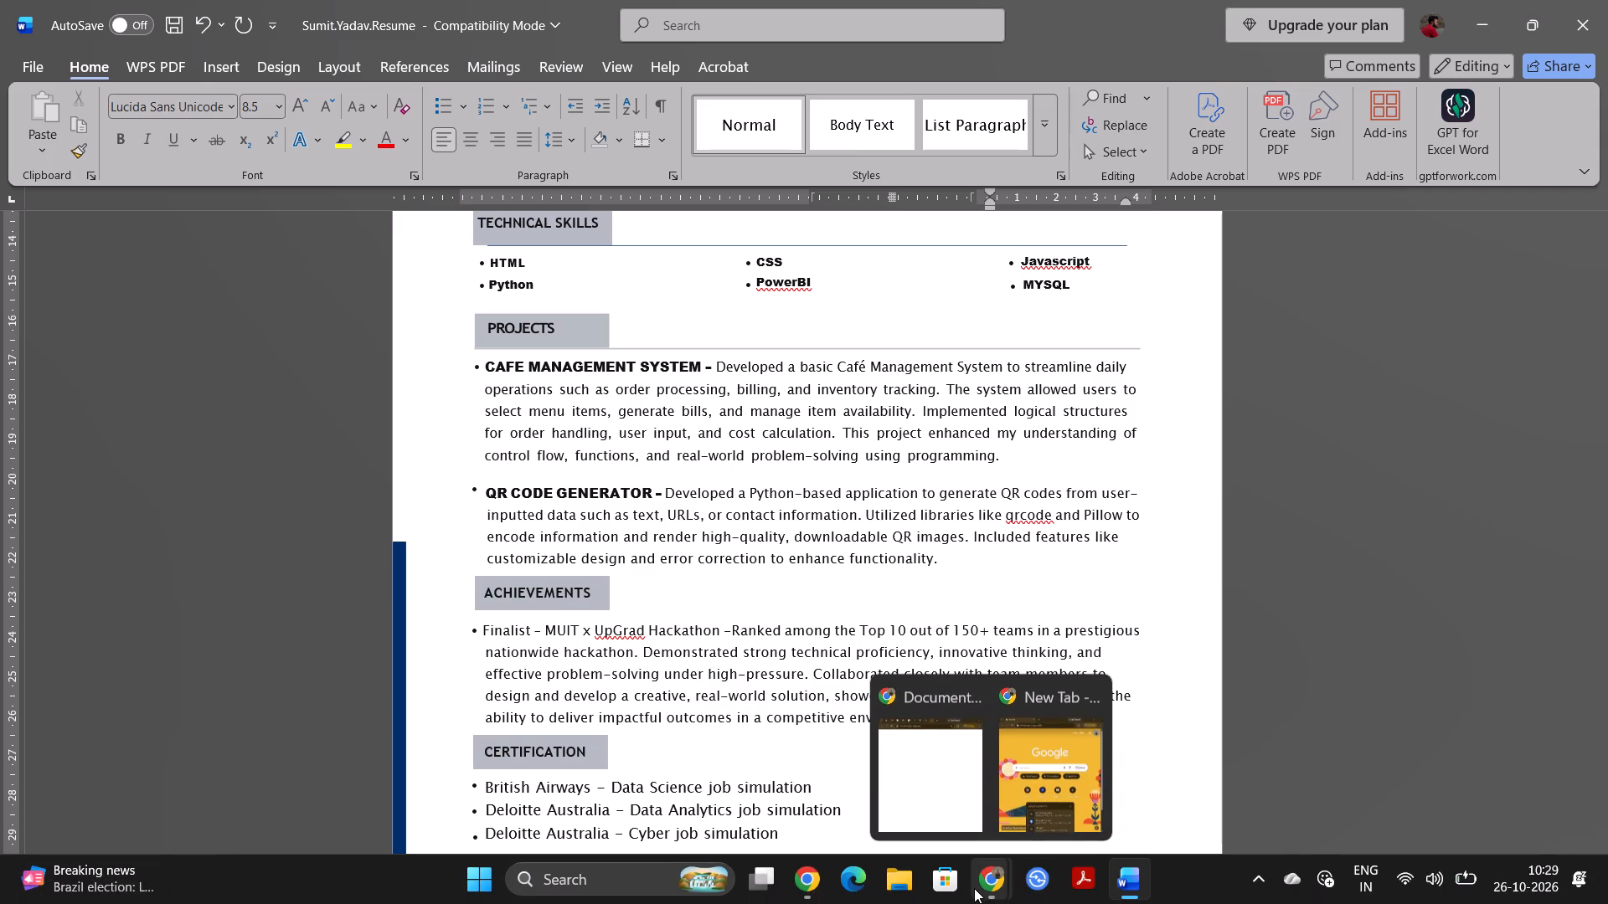
# Switch to the Google Chrome window showing the Google start page and open a new tab.
pyautogui.click(1026, 763)
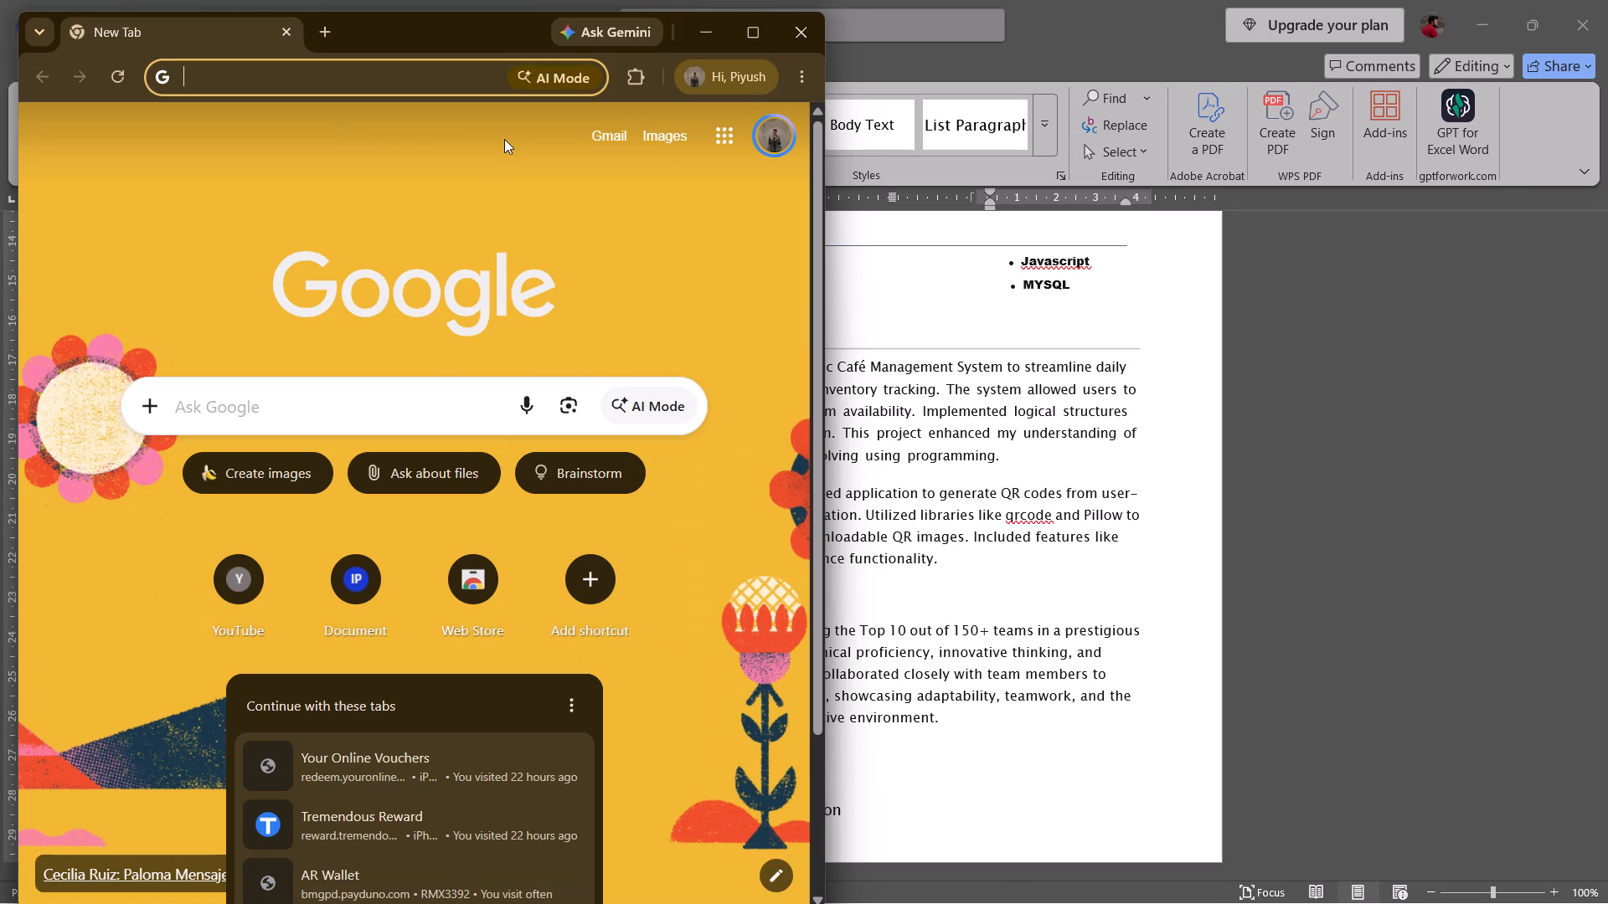
pyautogui.click(327, 28)
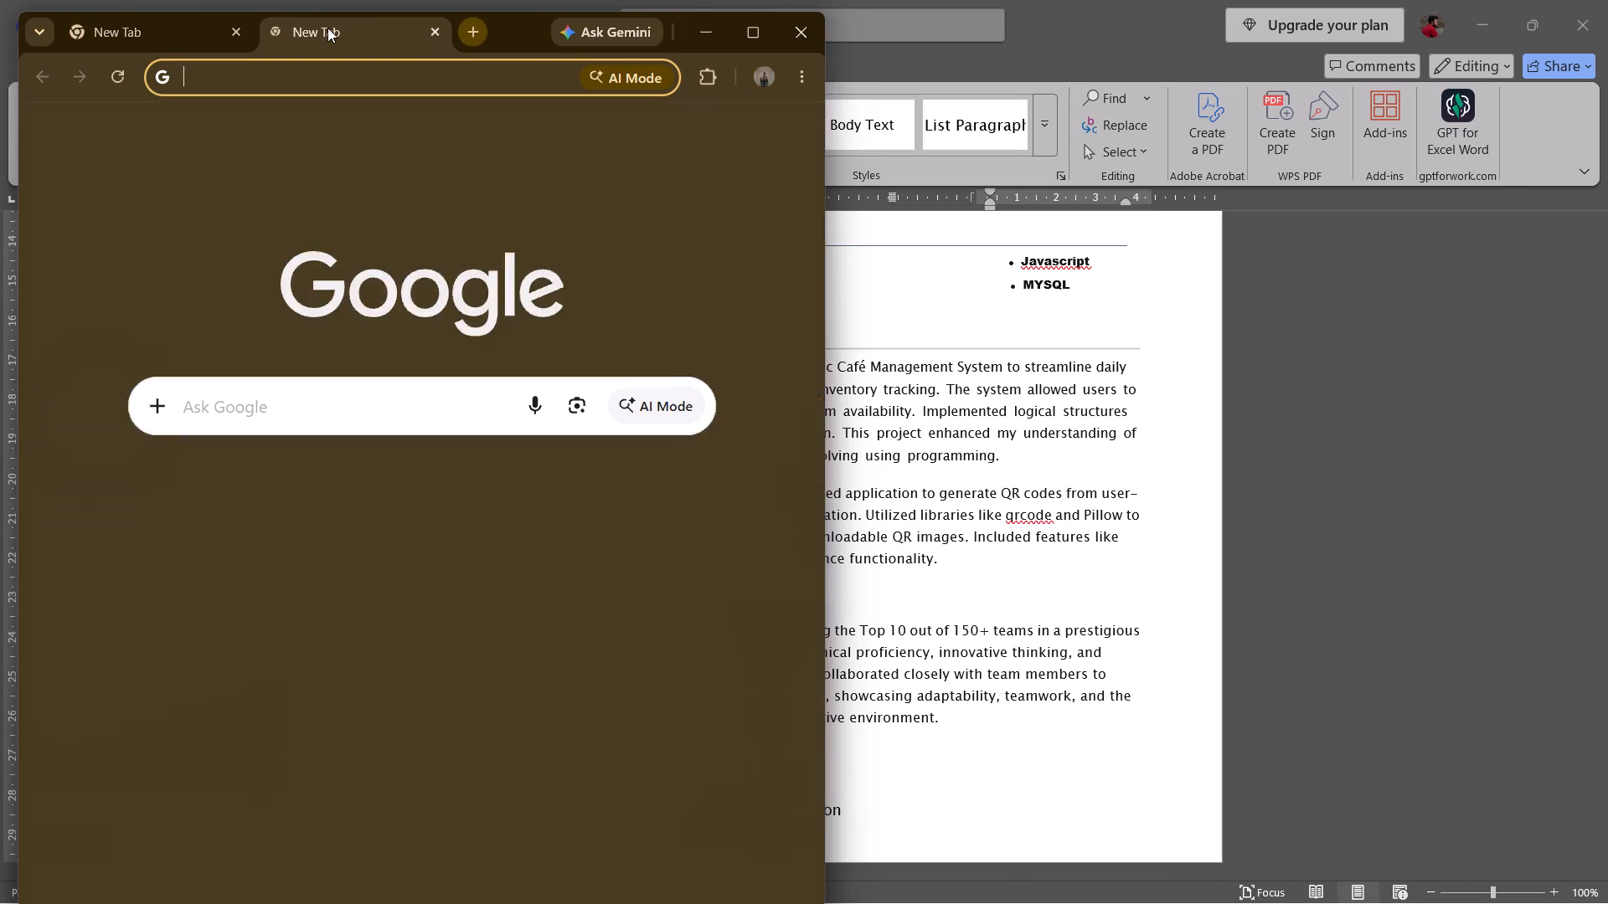
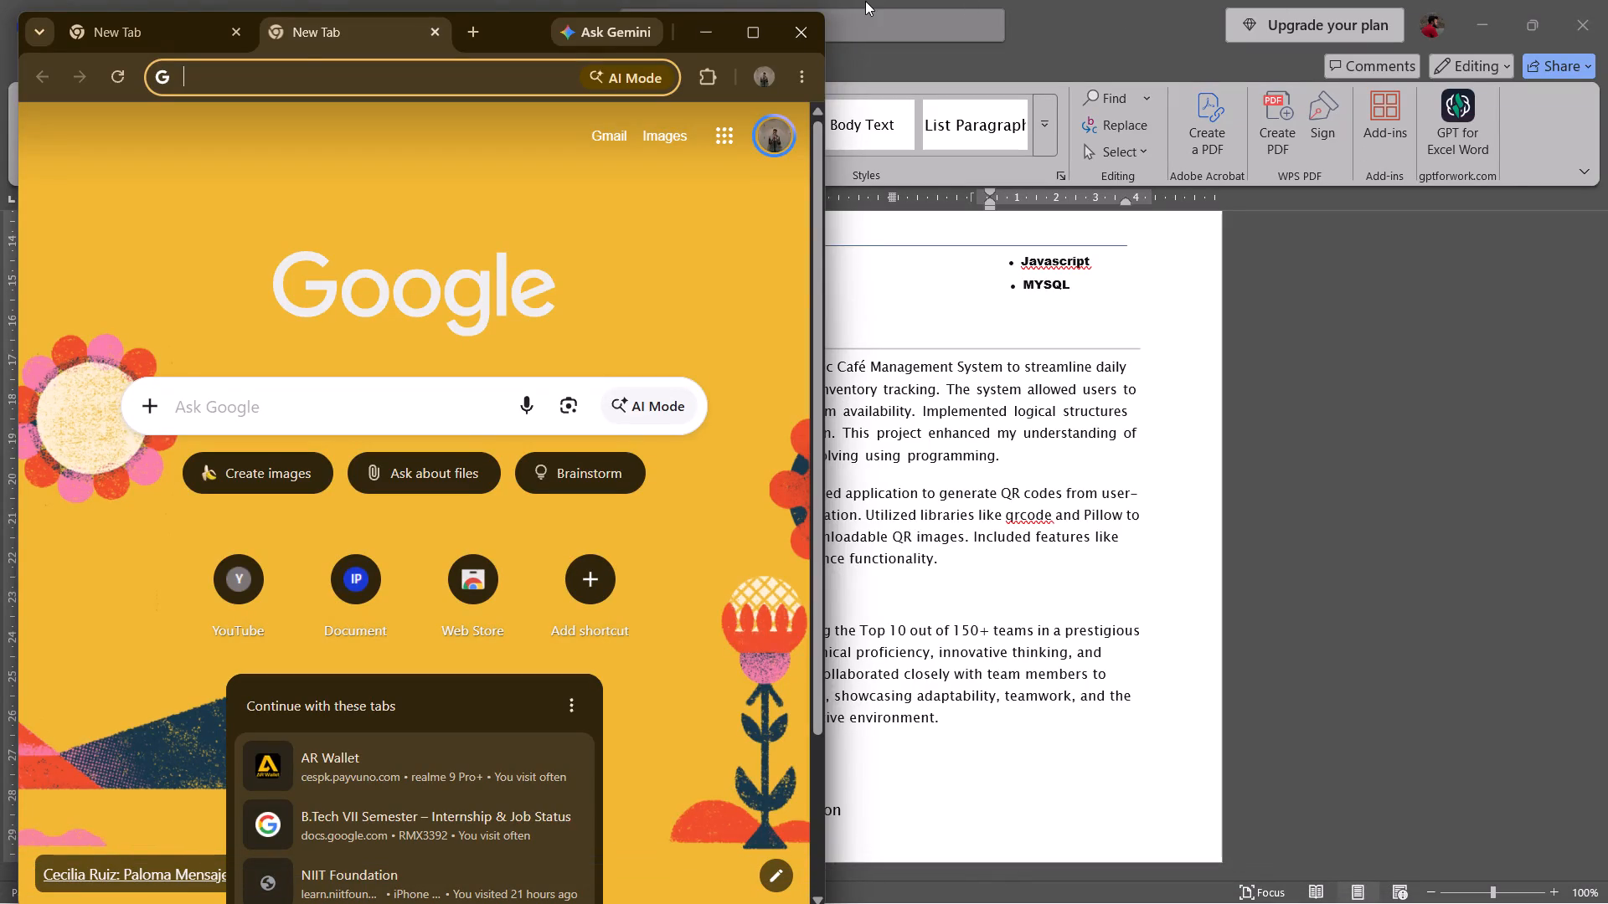
# Switch to File Explorer, search Home for "aman" and look through the matching files.
pyautogui.click(710, 35)
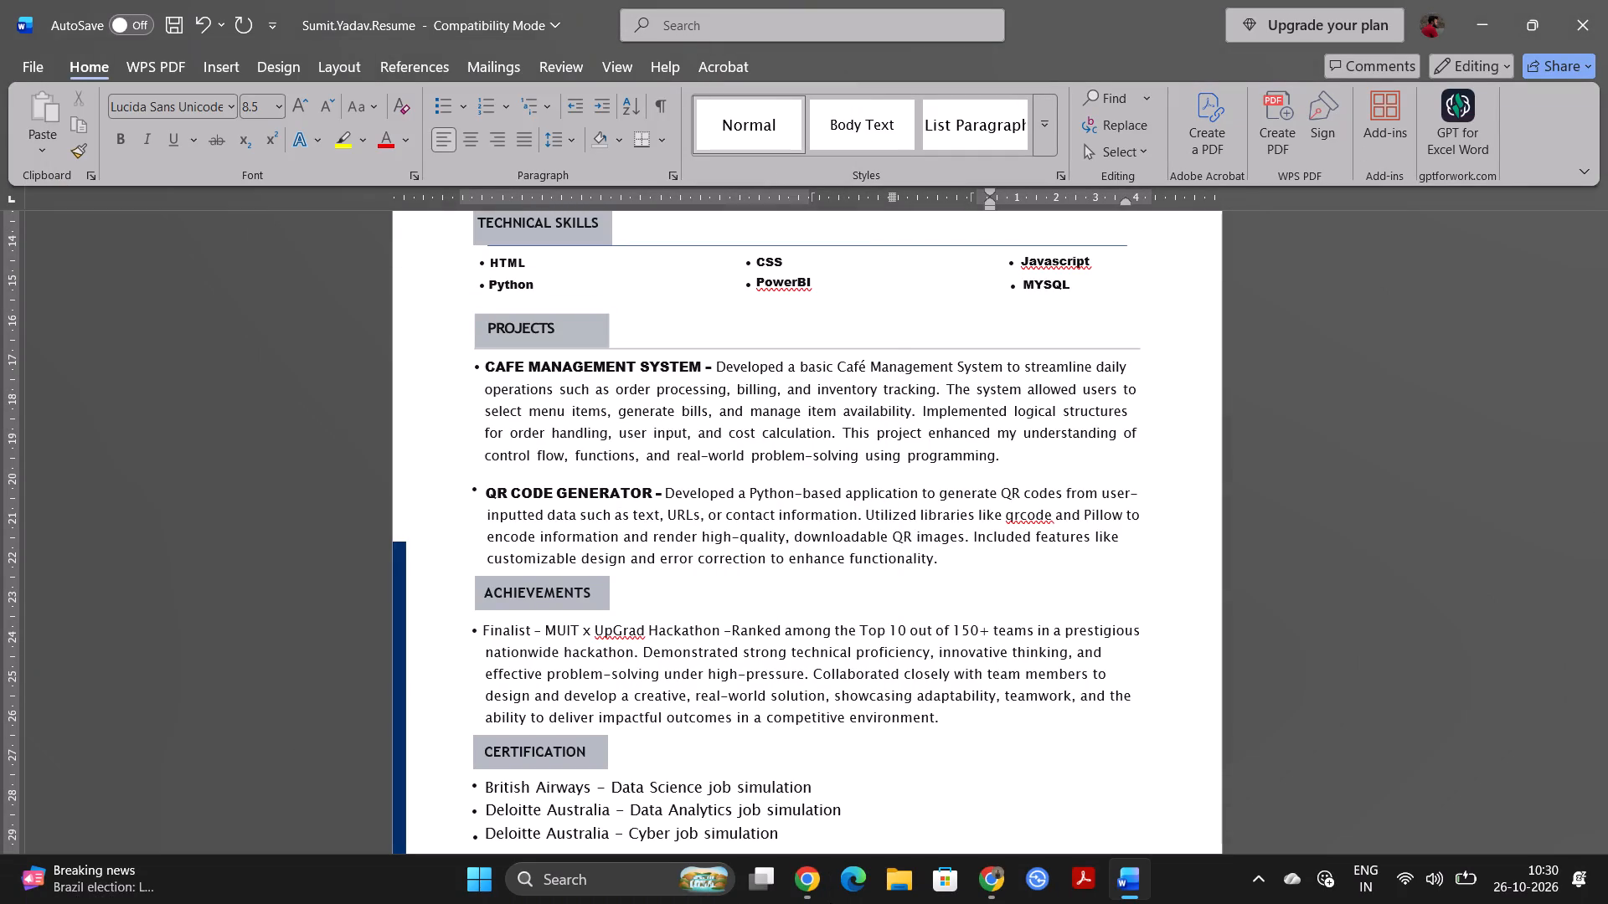
pyautogui.click(899, 876)
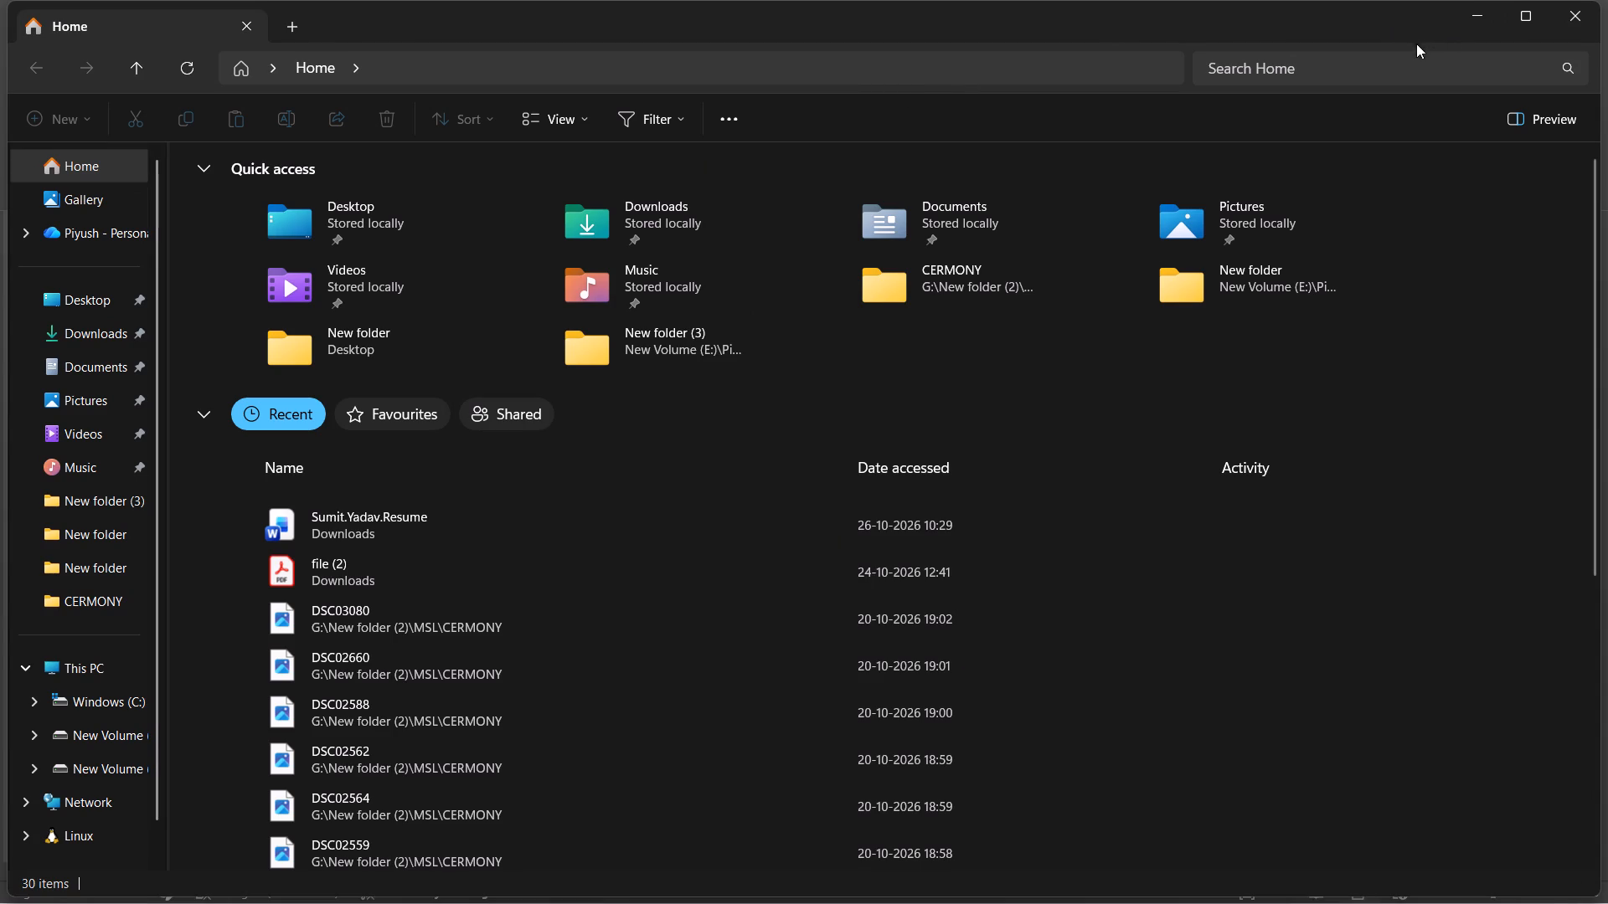
pyautogui.click(1402, 59)
pyautogui.write('aman')
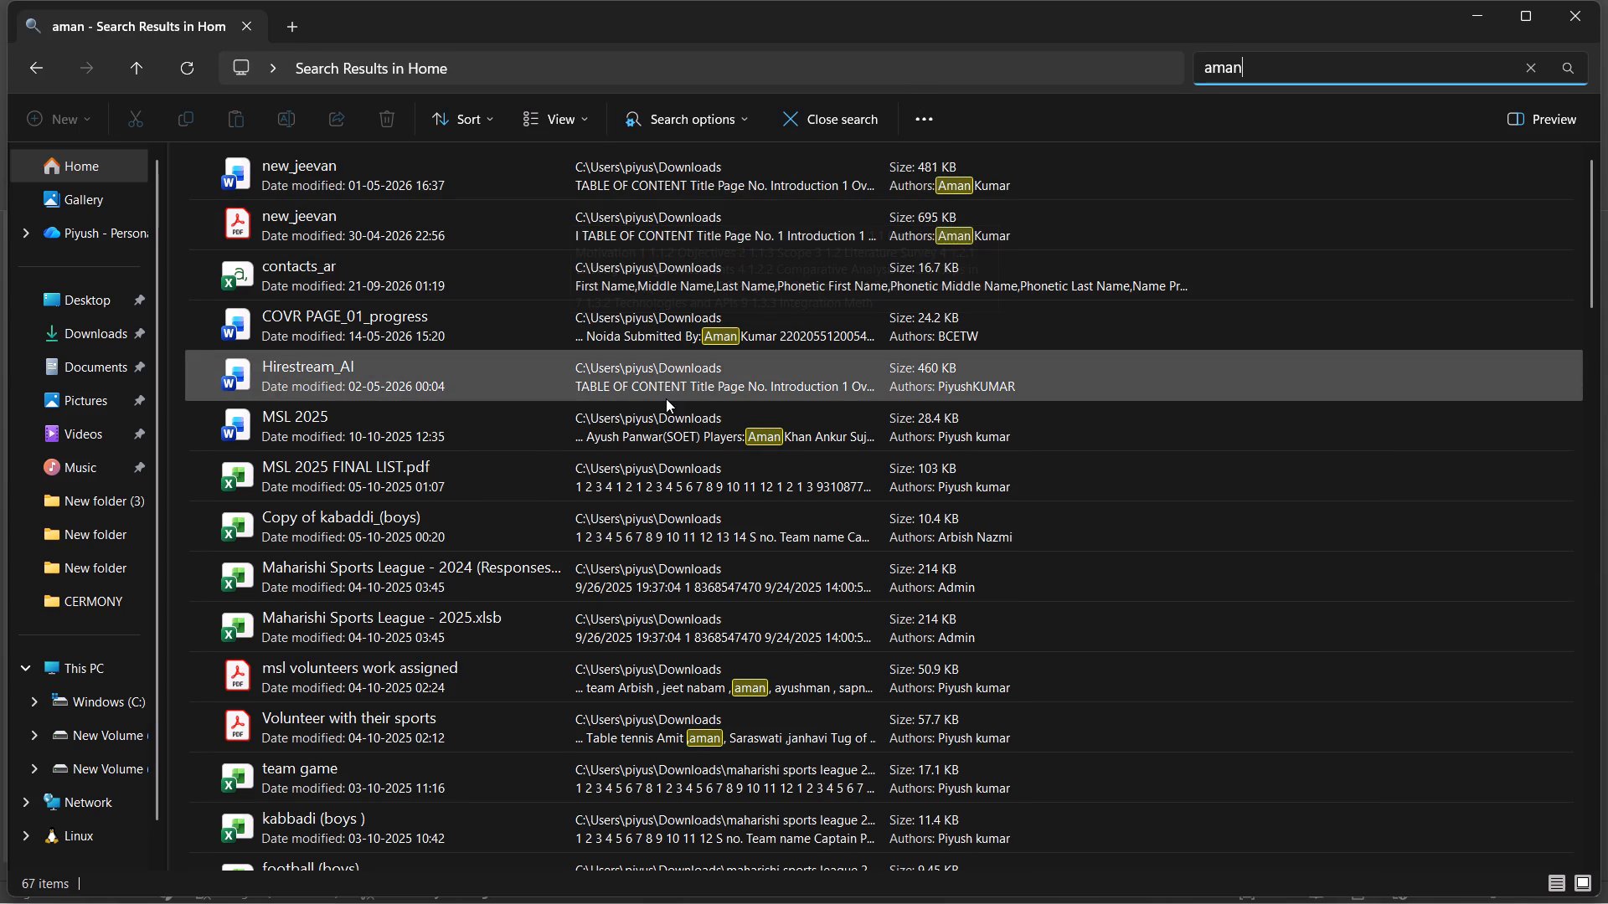
pyautogui.scroll(-1, 666, 398)
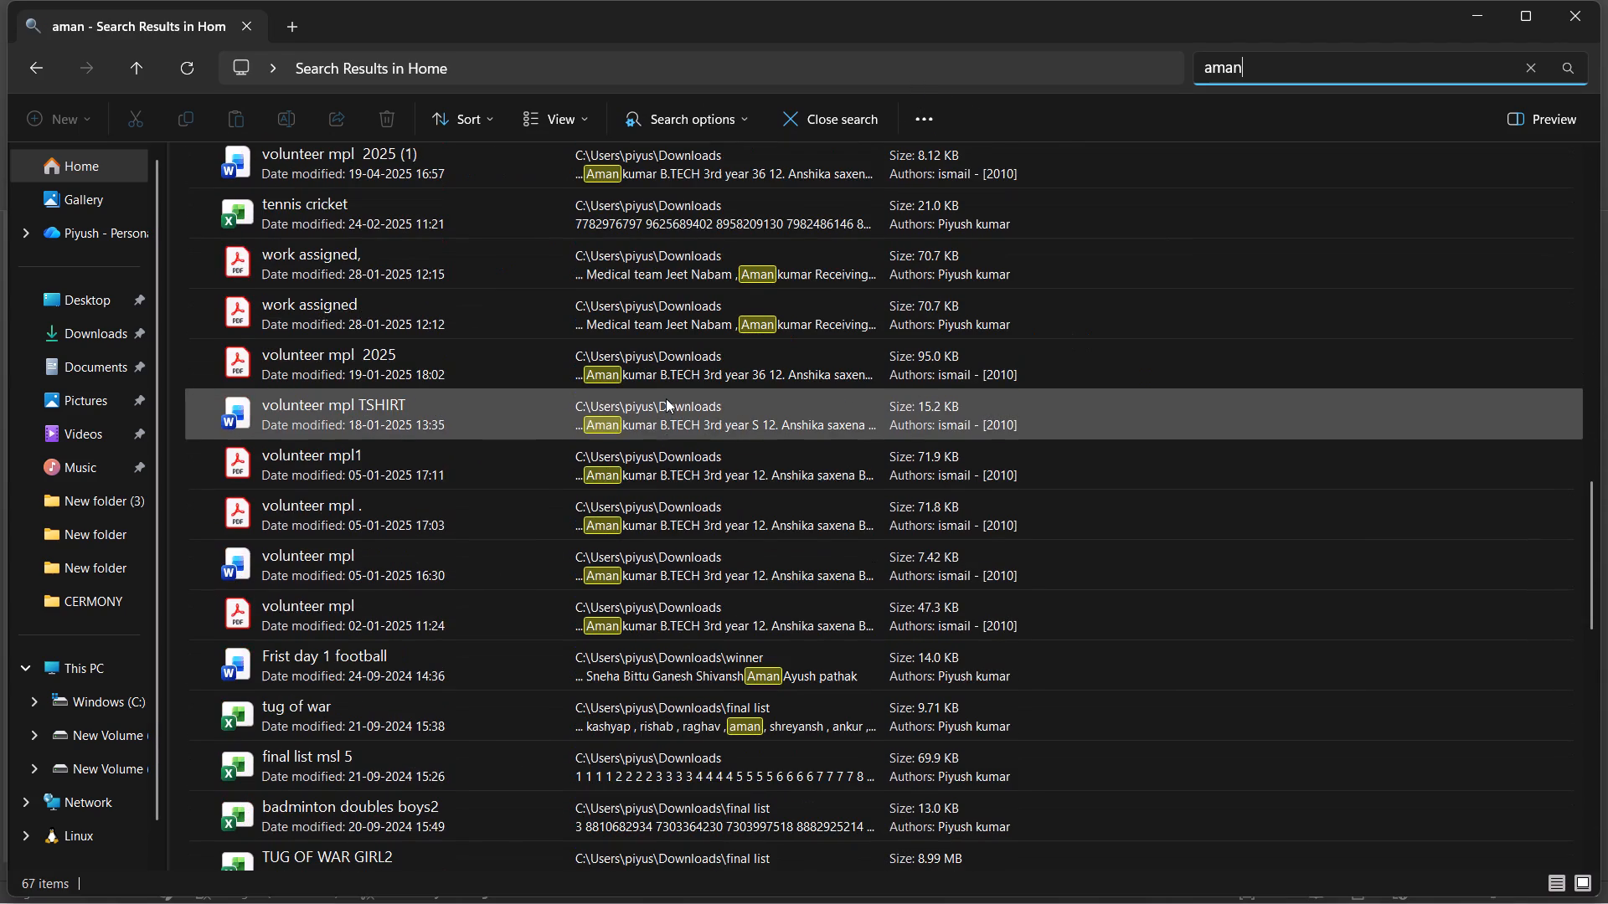
pyautogui.scroll(-1, 666, 398)
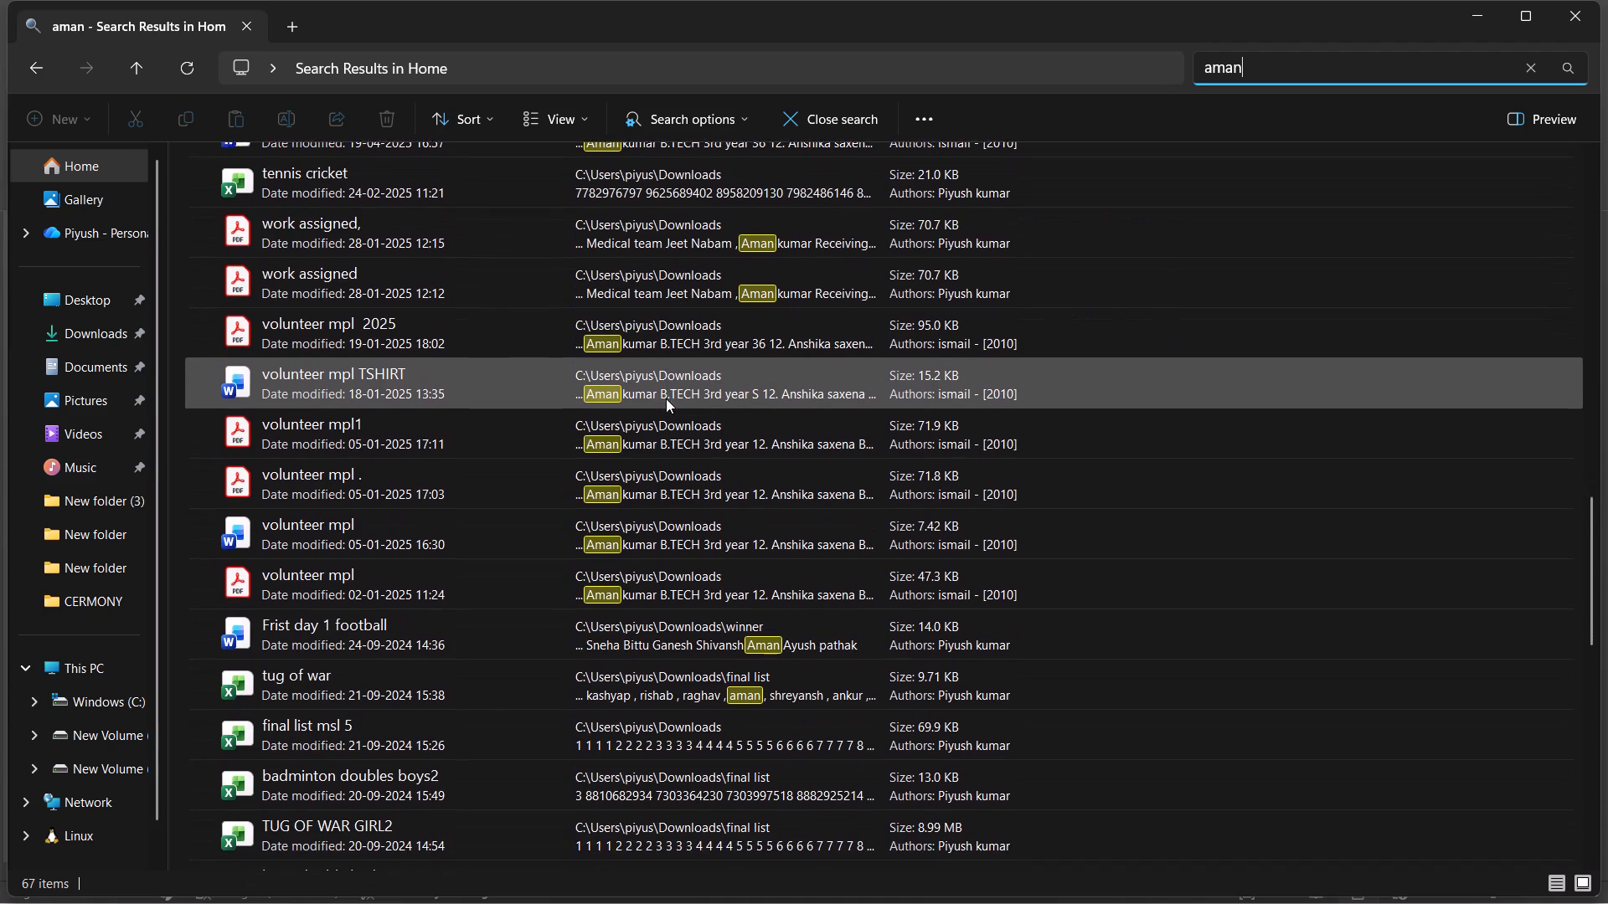
pyautogui.scroll(-3, 666, 398)
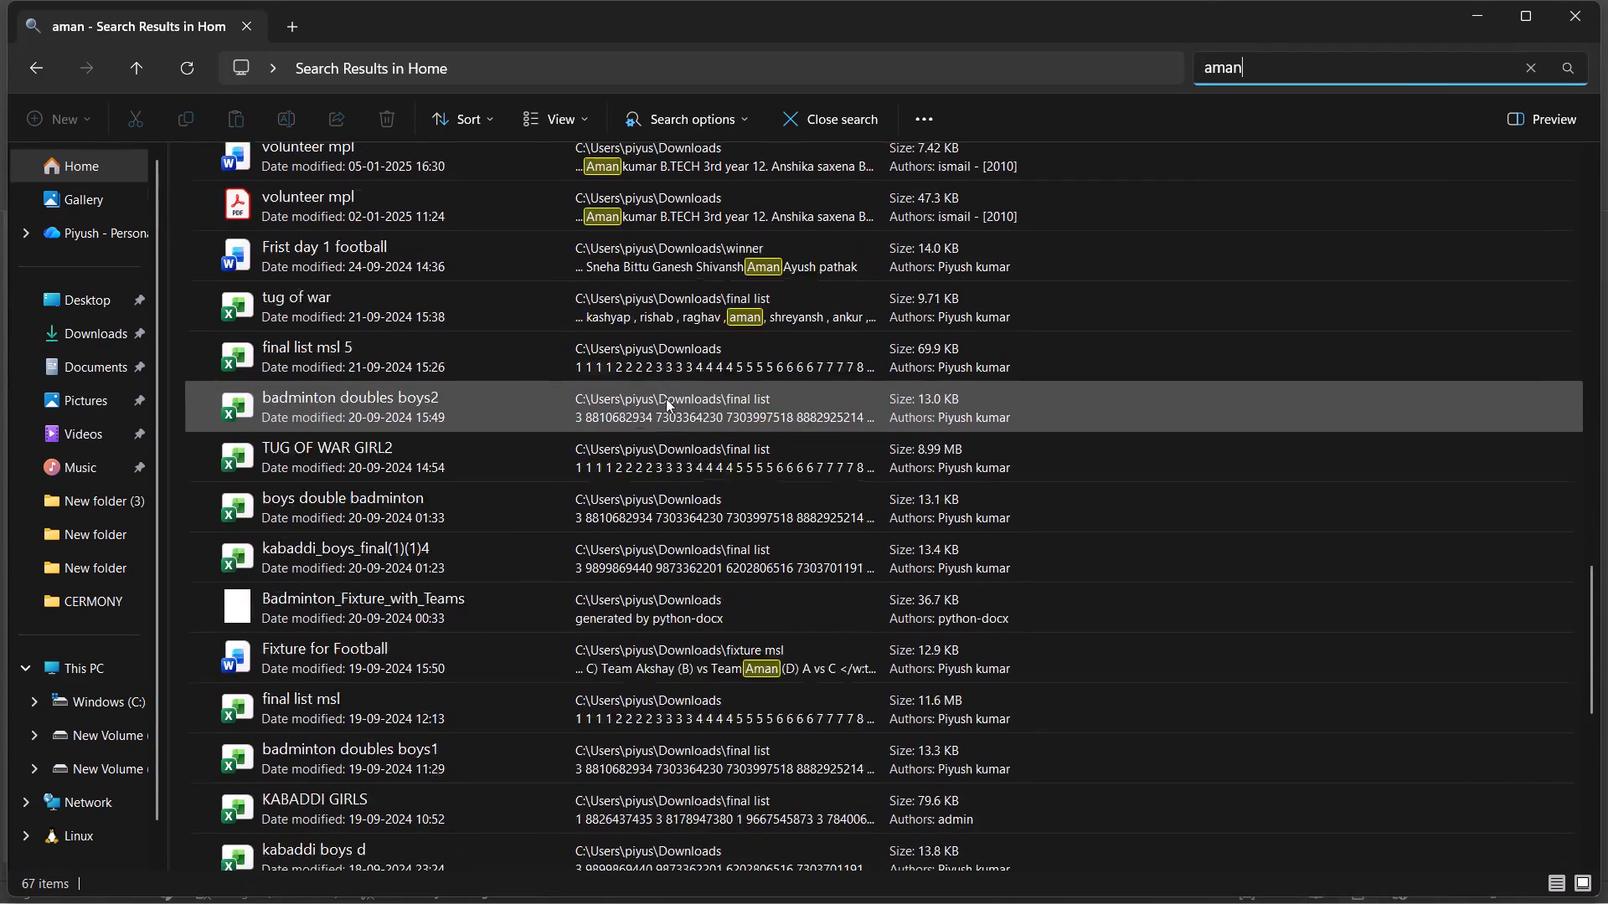
pyautogui.scroll(-1, 666, 398)
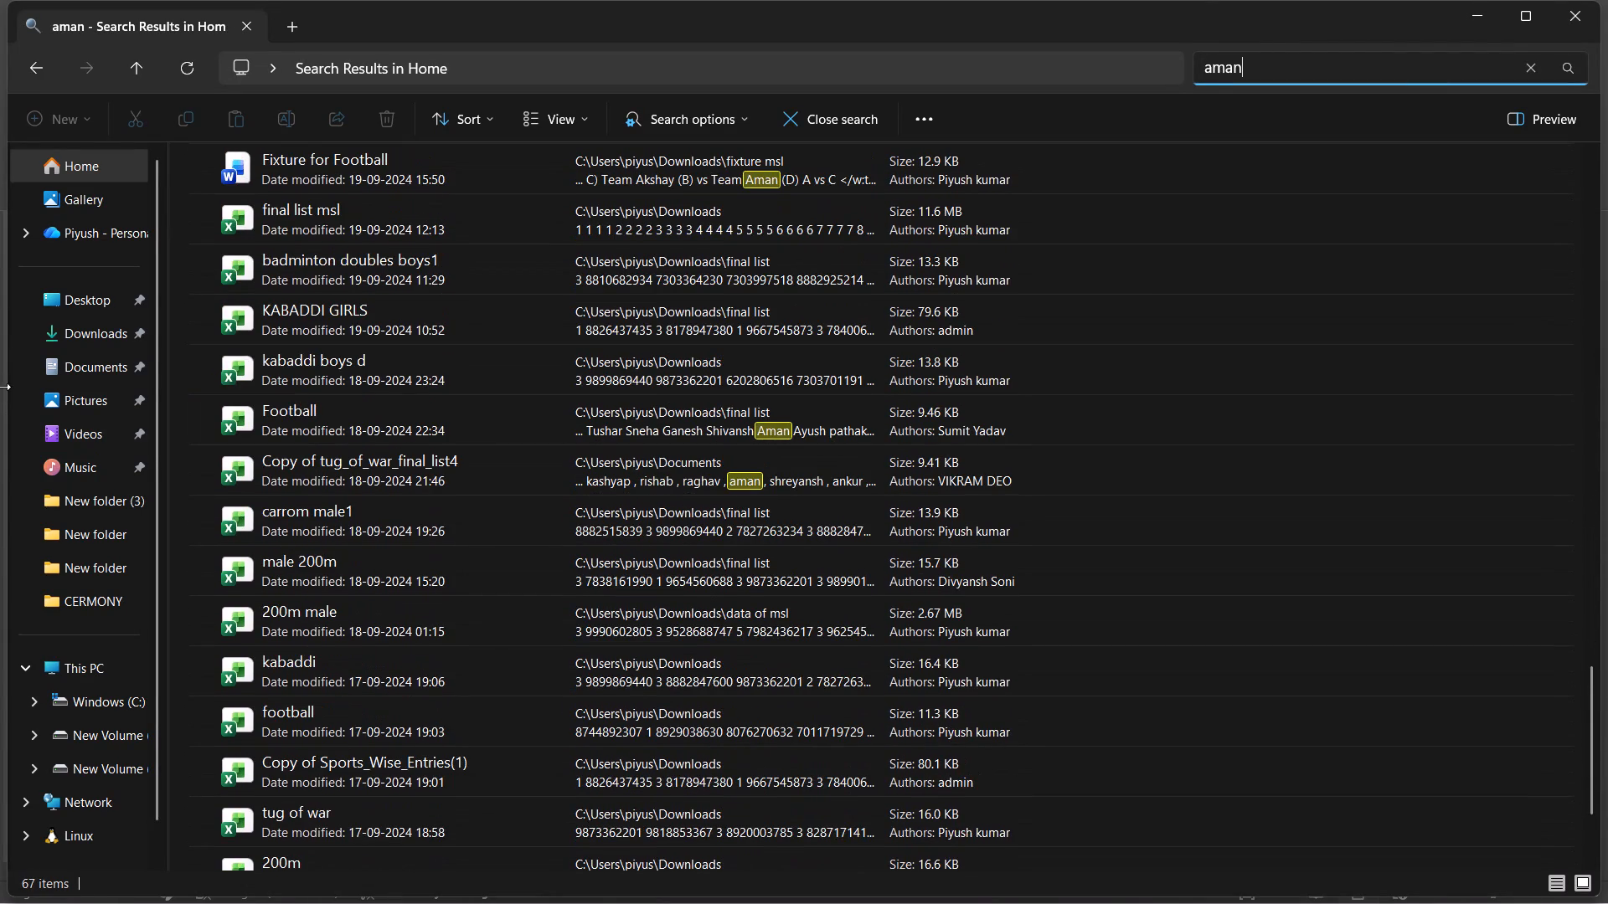
# Browse the Downloads folder for the other resume file, covering both recent and older items.
pyautogui.click(68, 337)
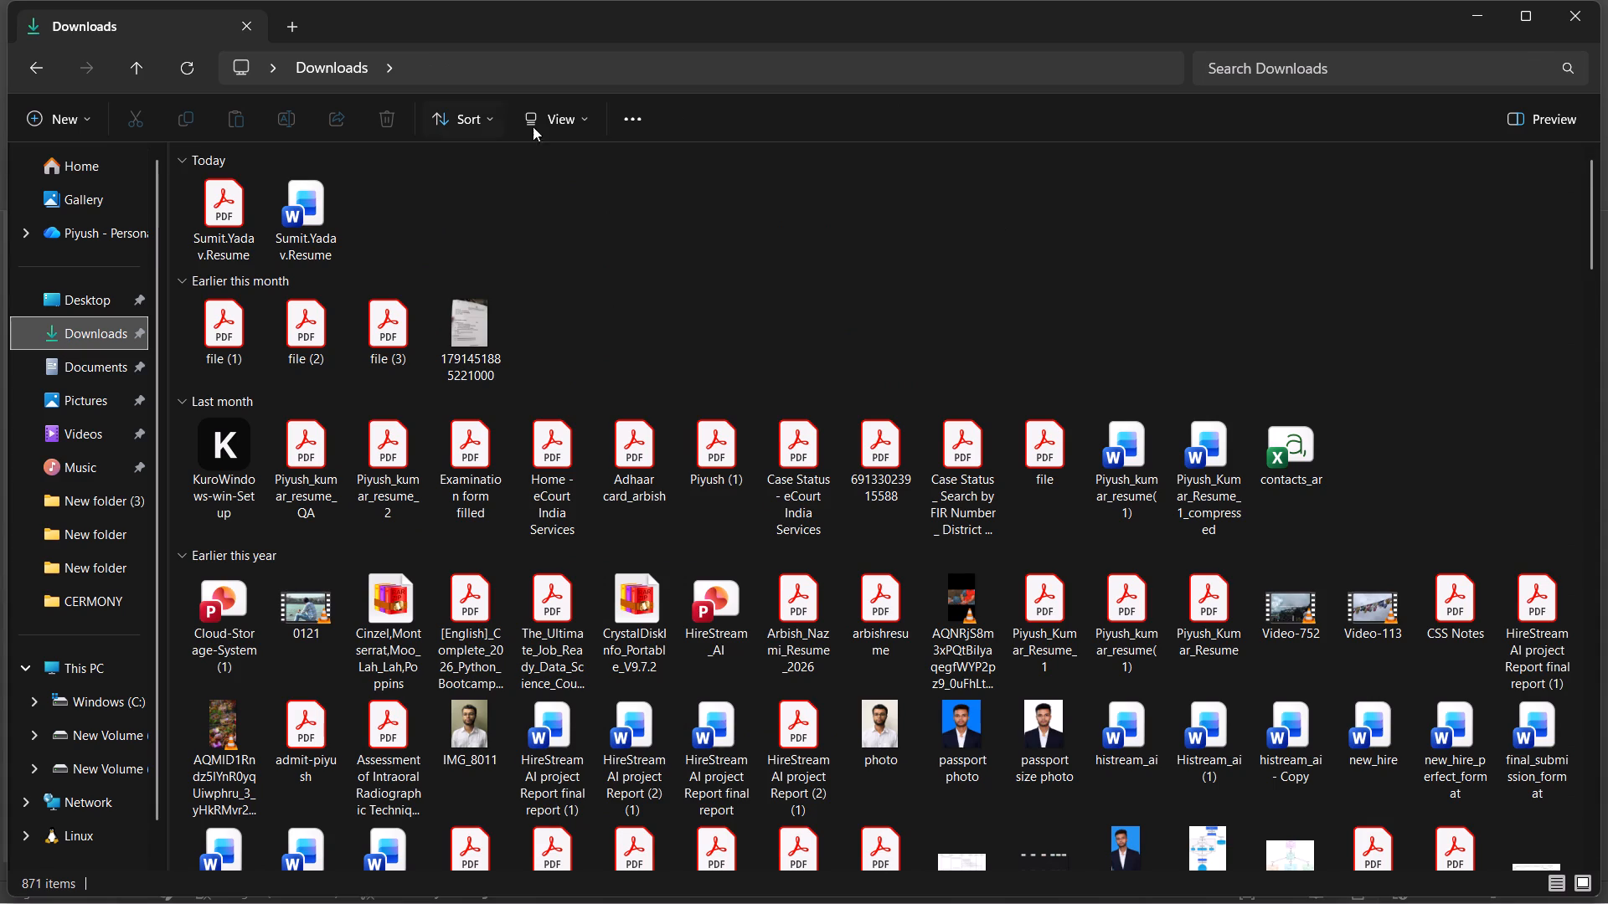
pyautogui.scroll(-1, 594, 223)
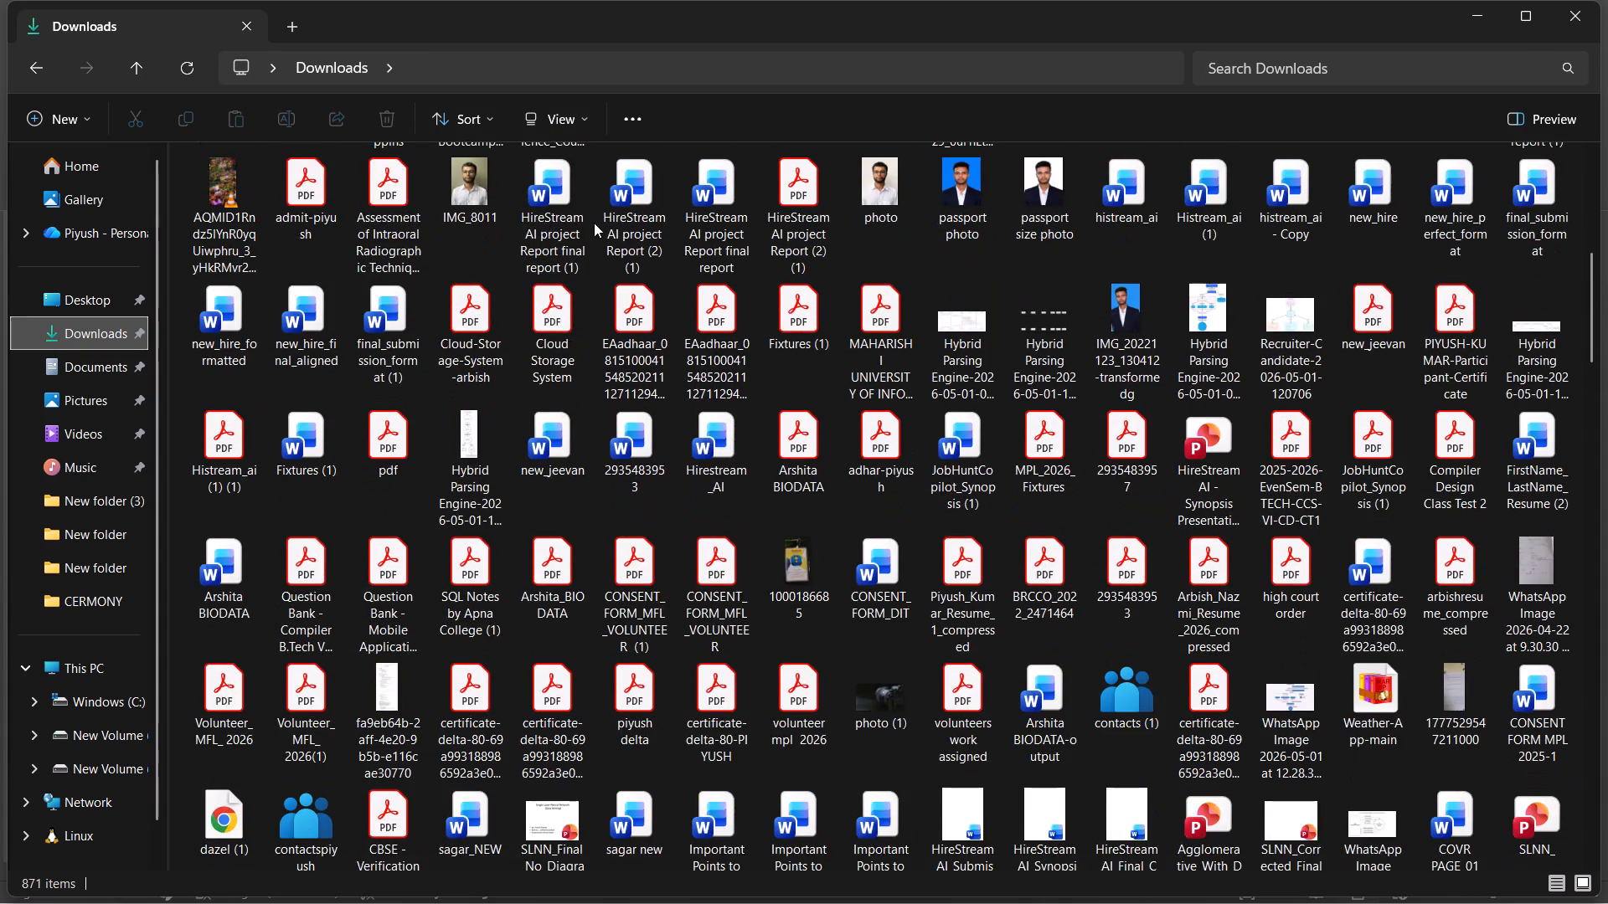
pyautogui.scroll(-2, 594, 223)
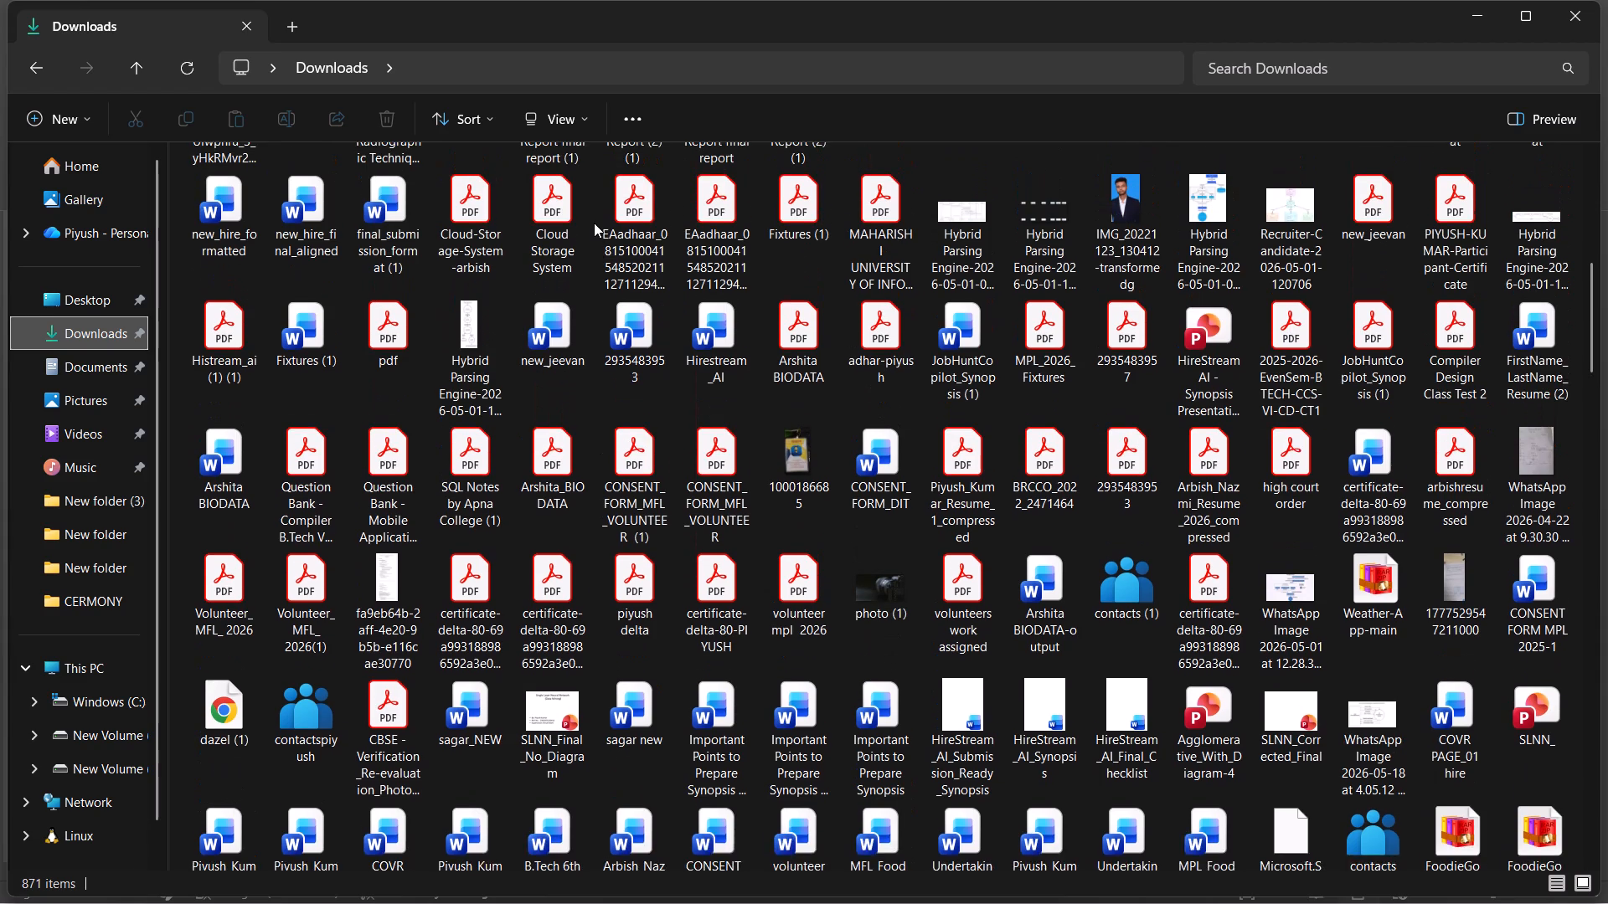
pyautogui.scroll(-1, 594, 223)
pyautogui.scroll(3, 594, 223)
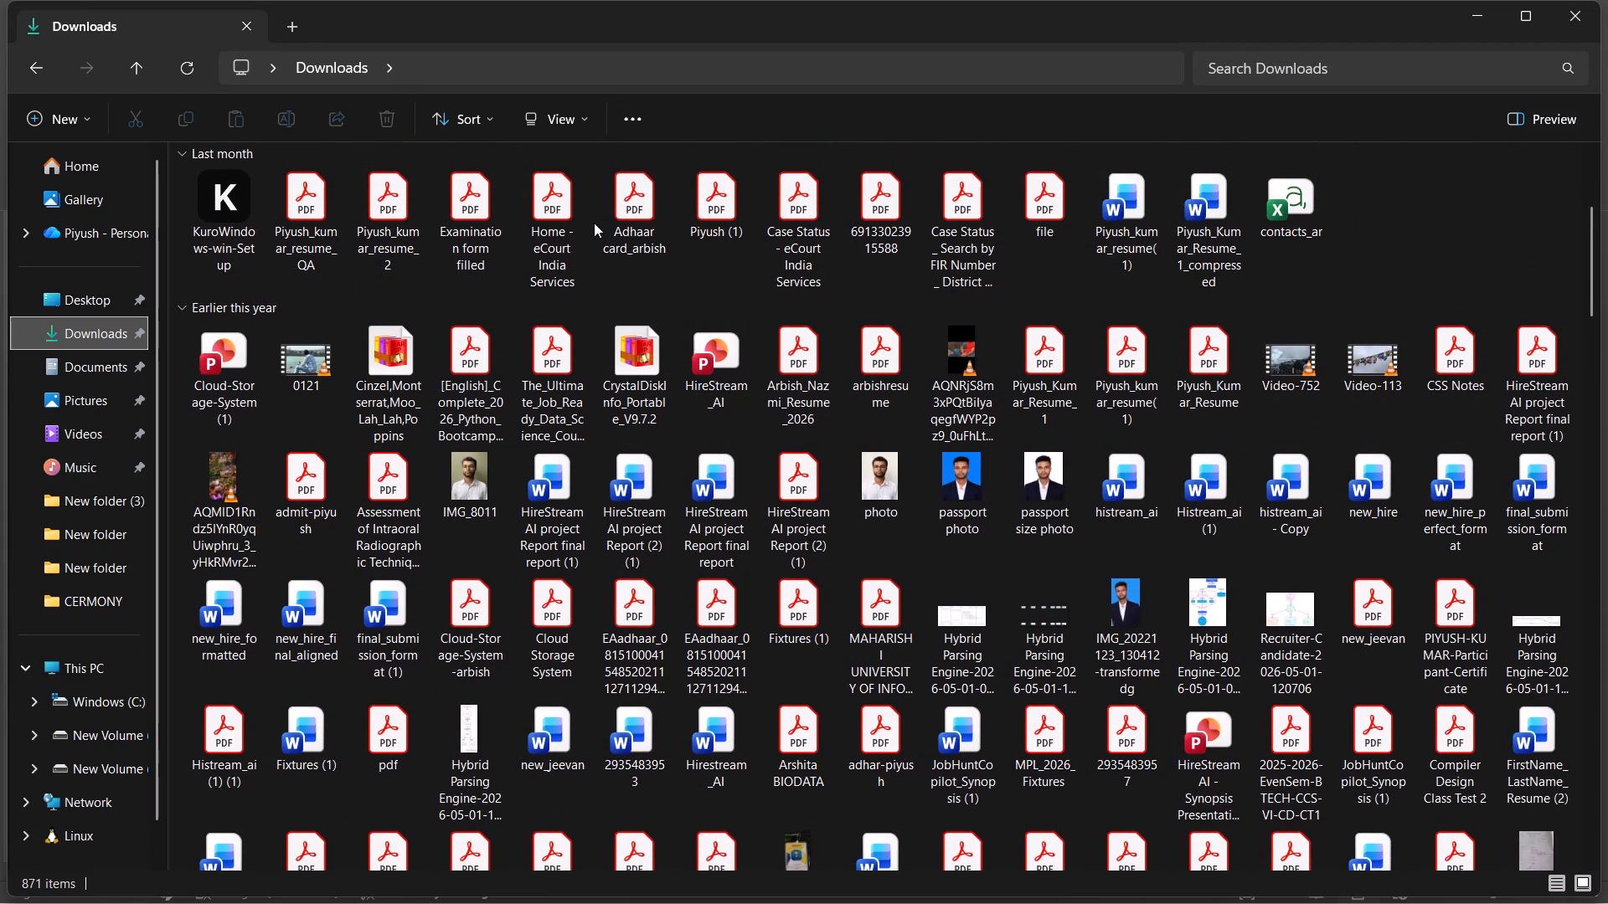
pyautogui.scroll(2, 594, 223)
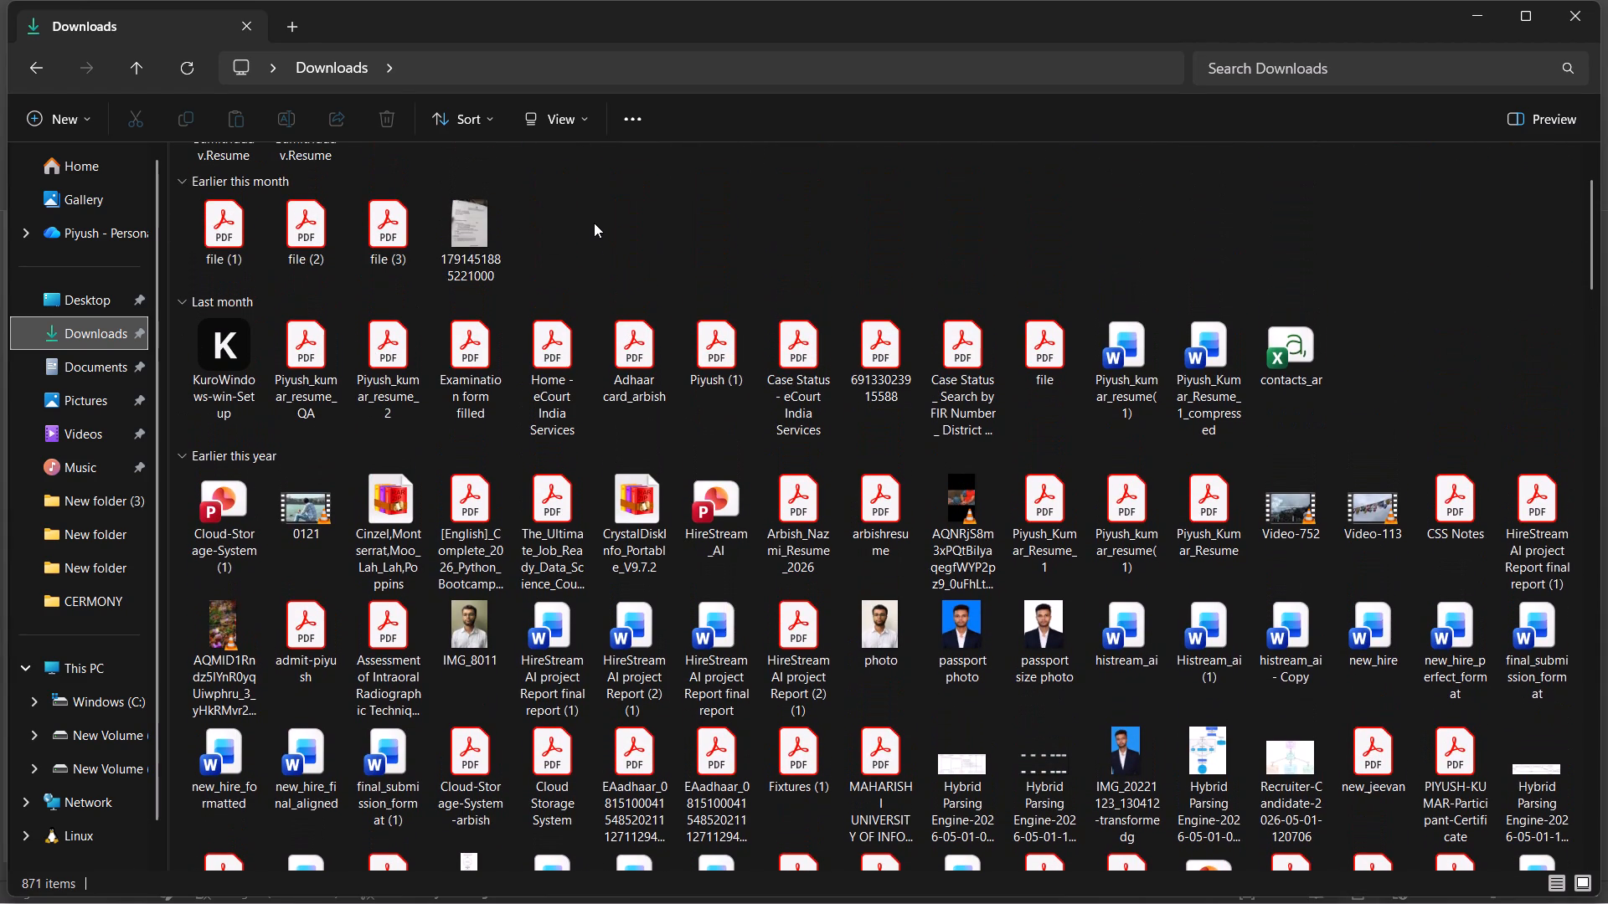
pyautogui.scroll(-2, 594, 223)
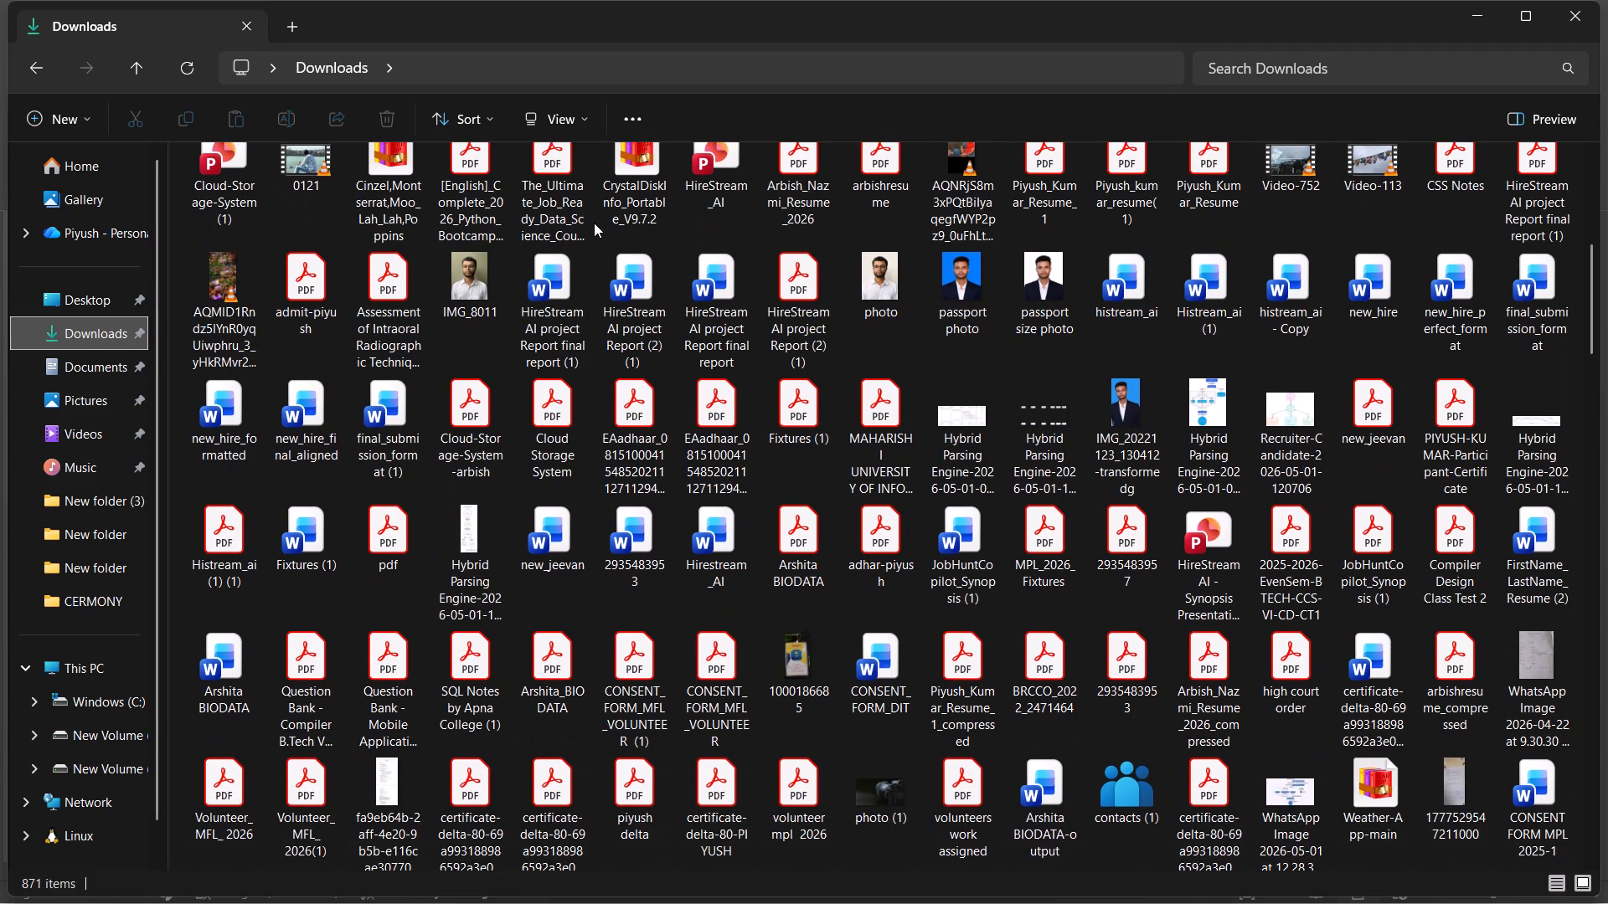
pyautogui.scroll(-1, 594, 223)
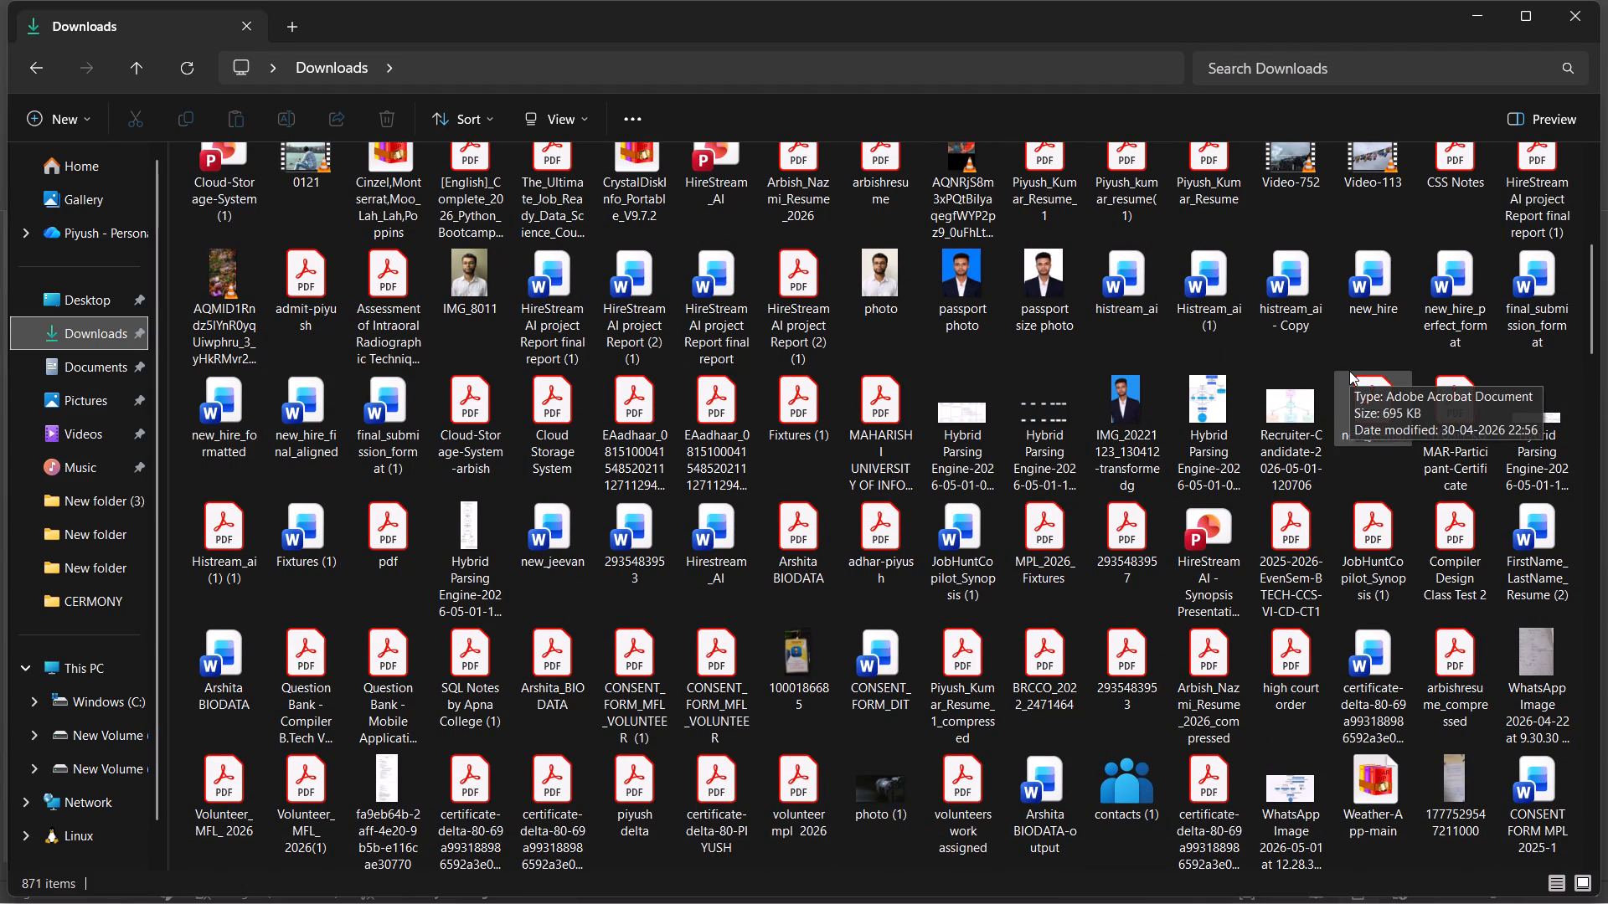
pyautogui.scroll(-1, 1349, 373)
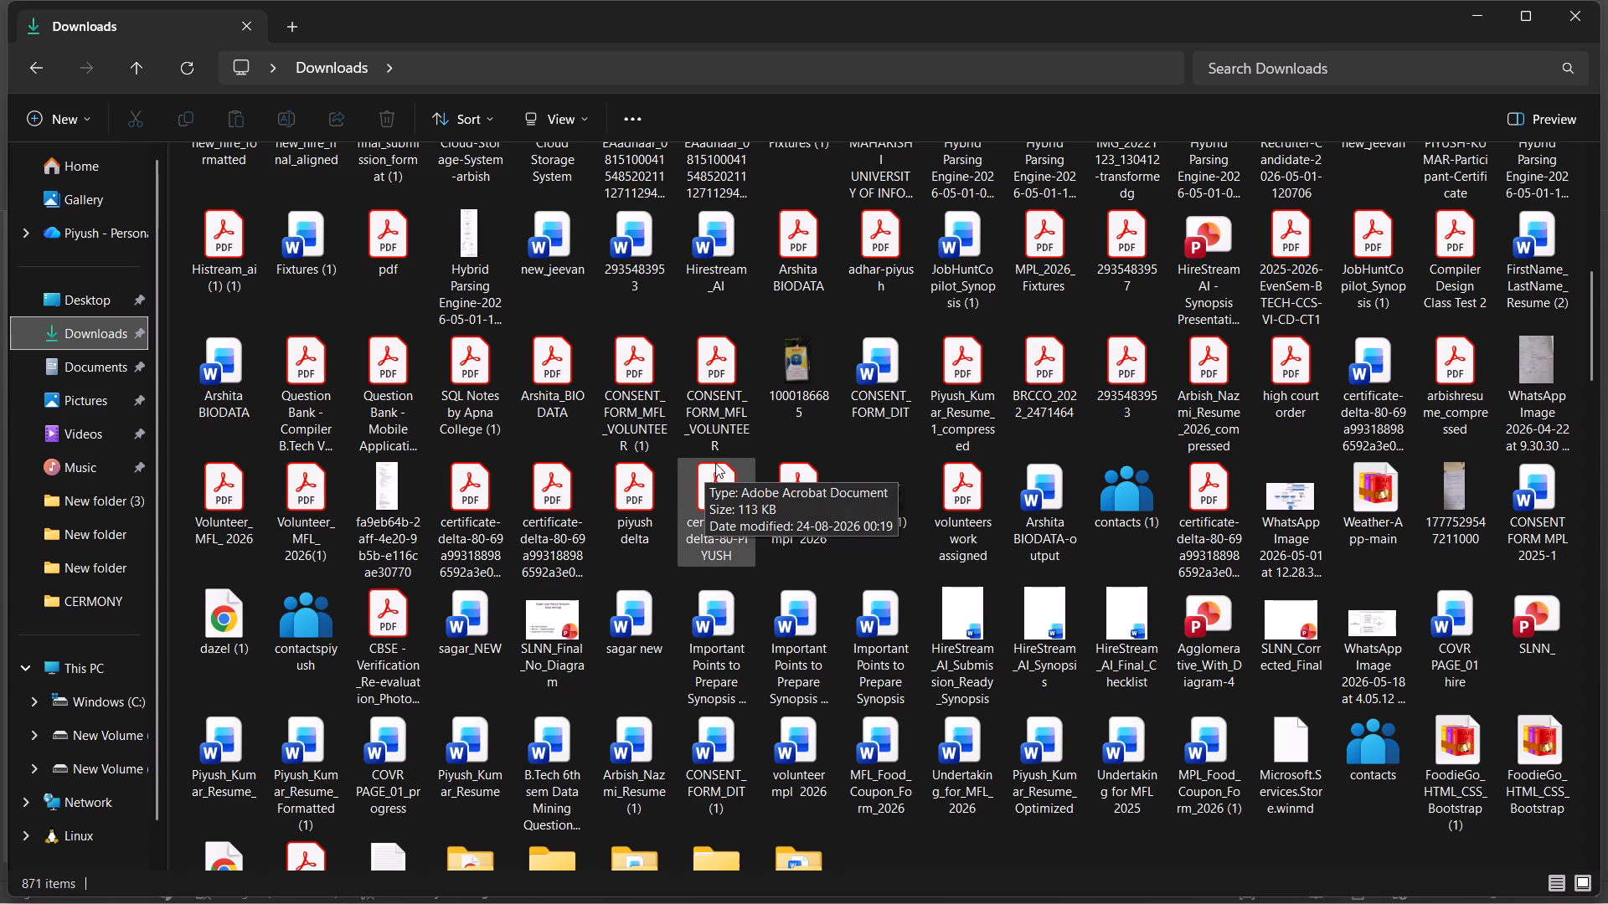
pyautogui.scroll(-1, 888, 684)
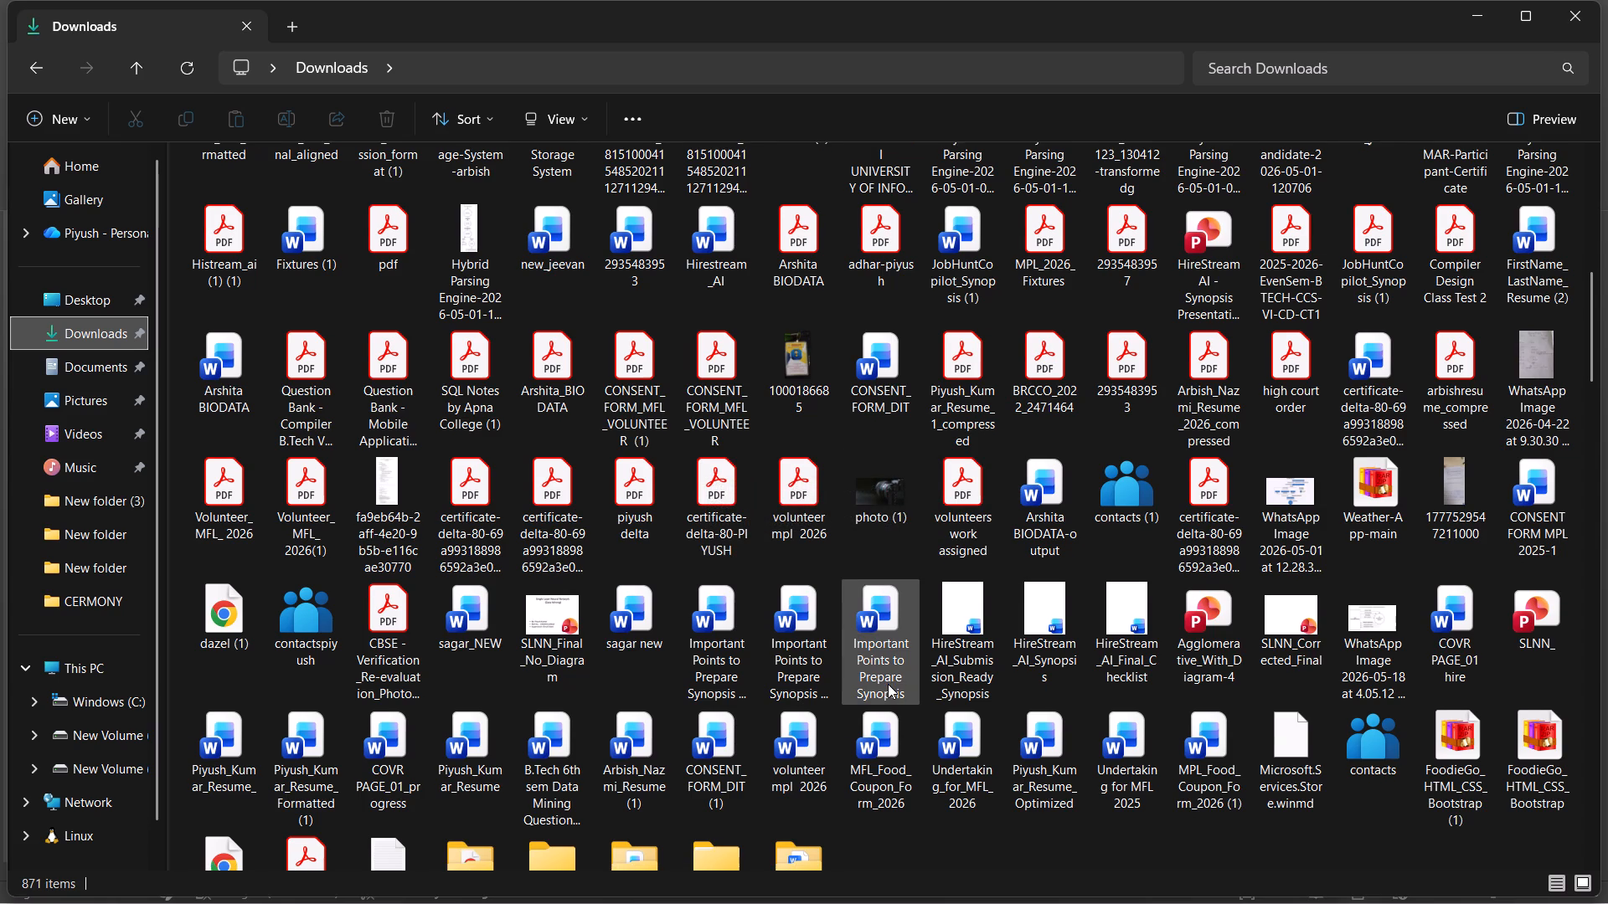
pyautogui.scroll(-1, 888, 684)
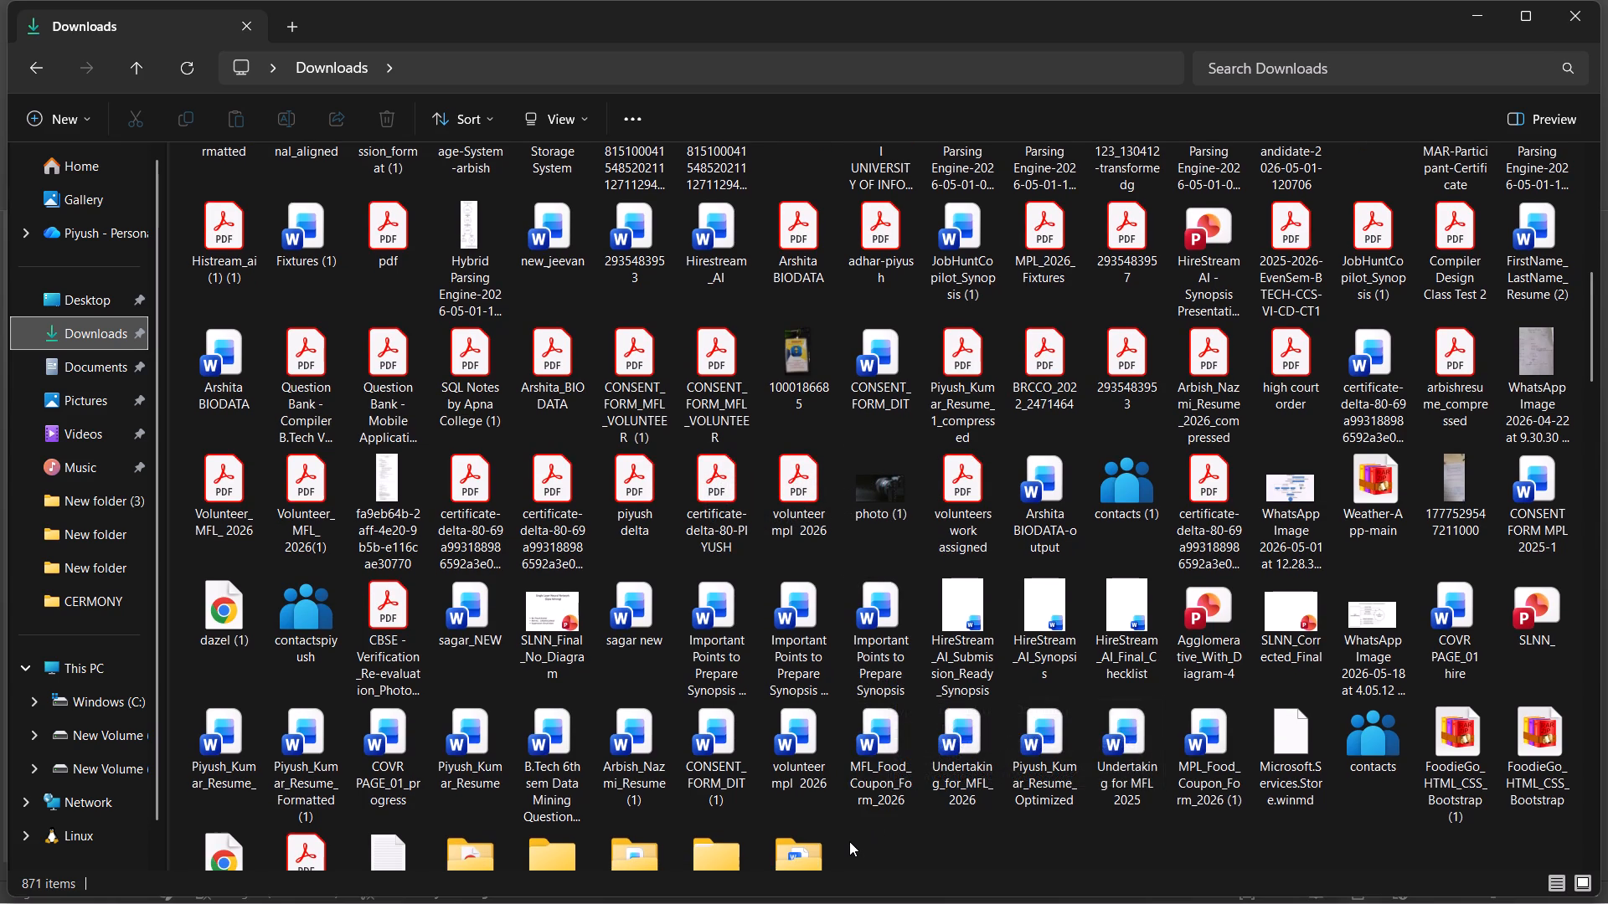
pyautogui.scroll(-2, 849, 841)
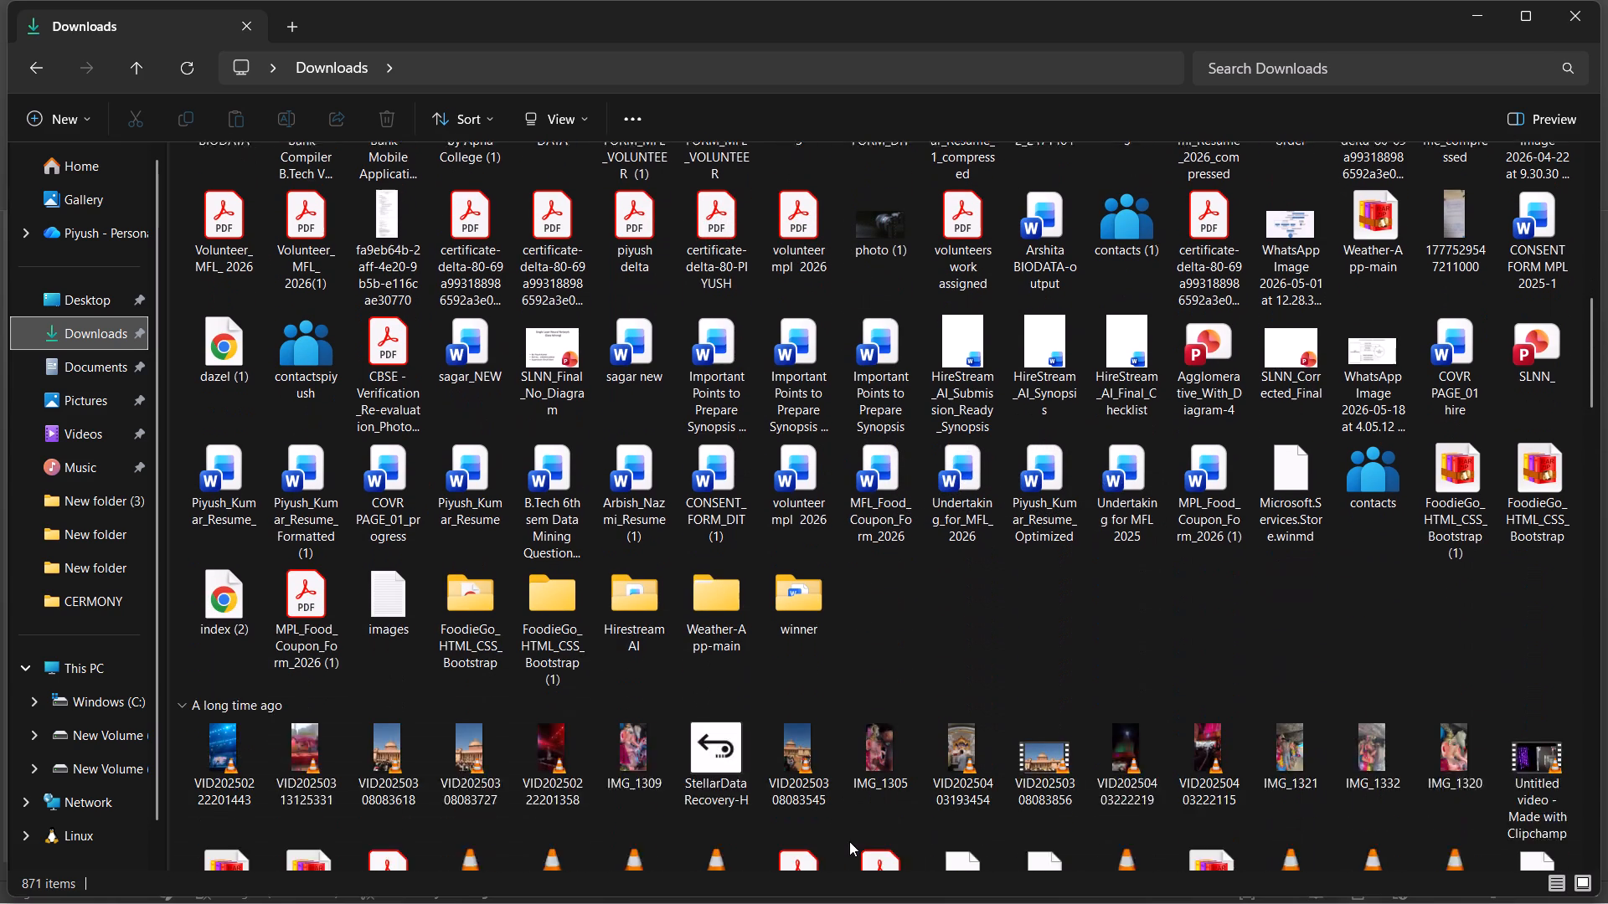
pyautogui.scroll(-1, 849, 841)
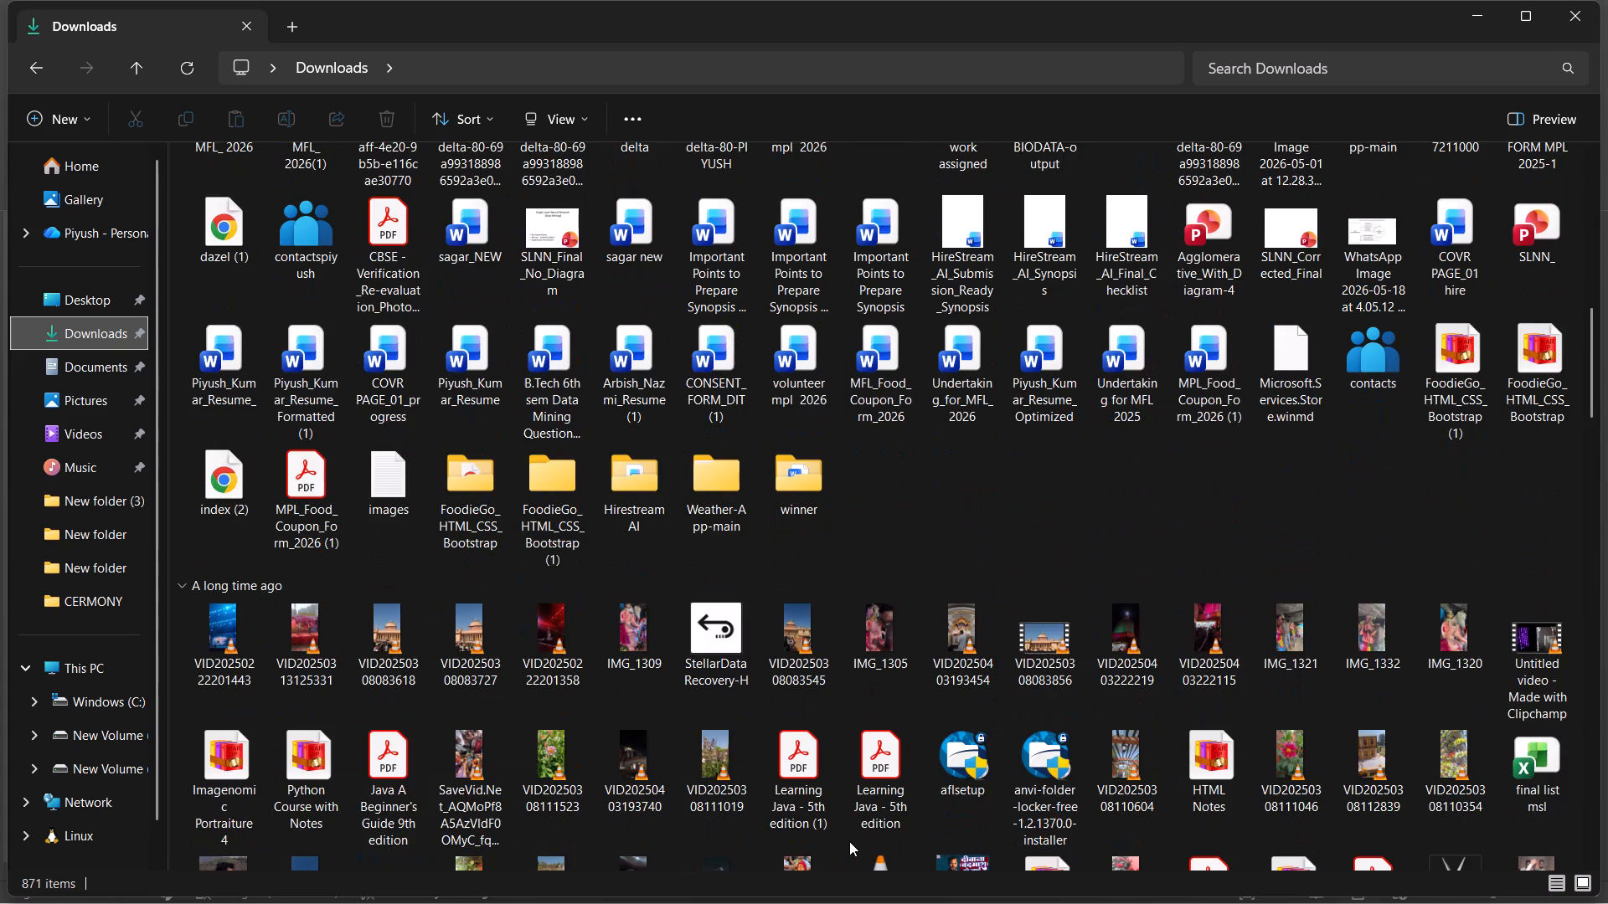
pyautogui.scroll(-2, 849, 841)
pyautogui.scroll(1, 849, 841)
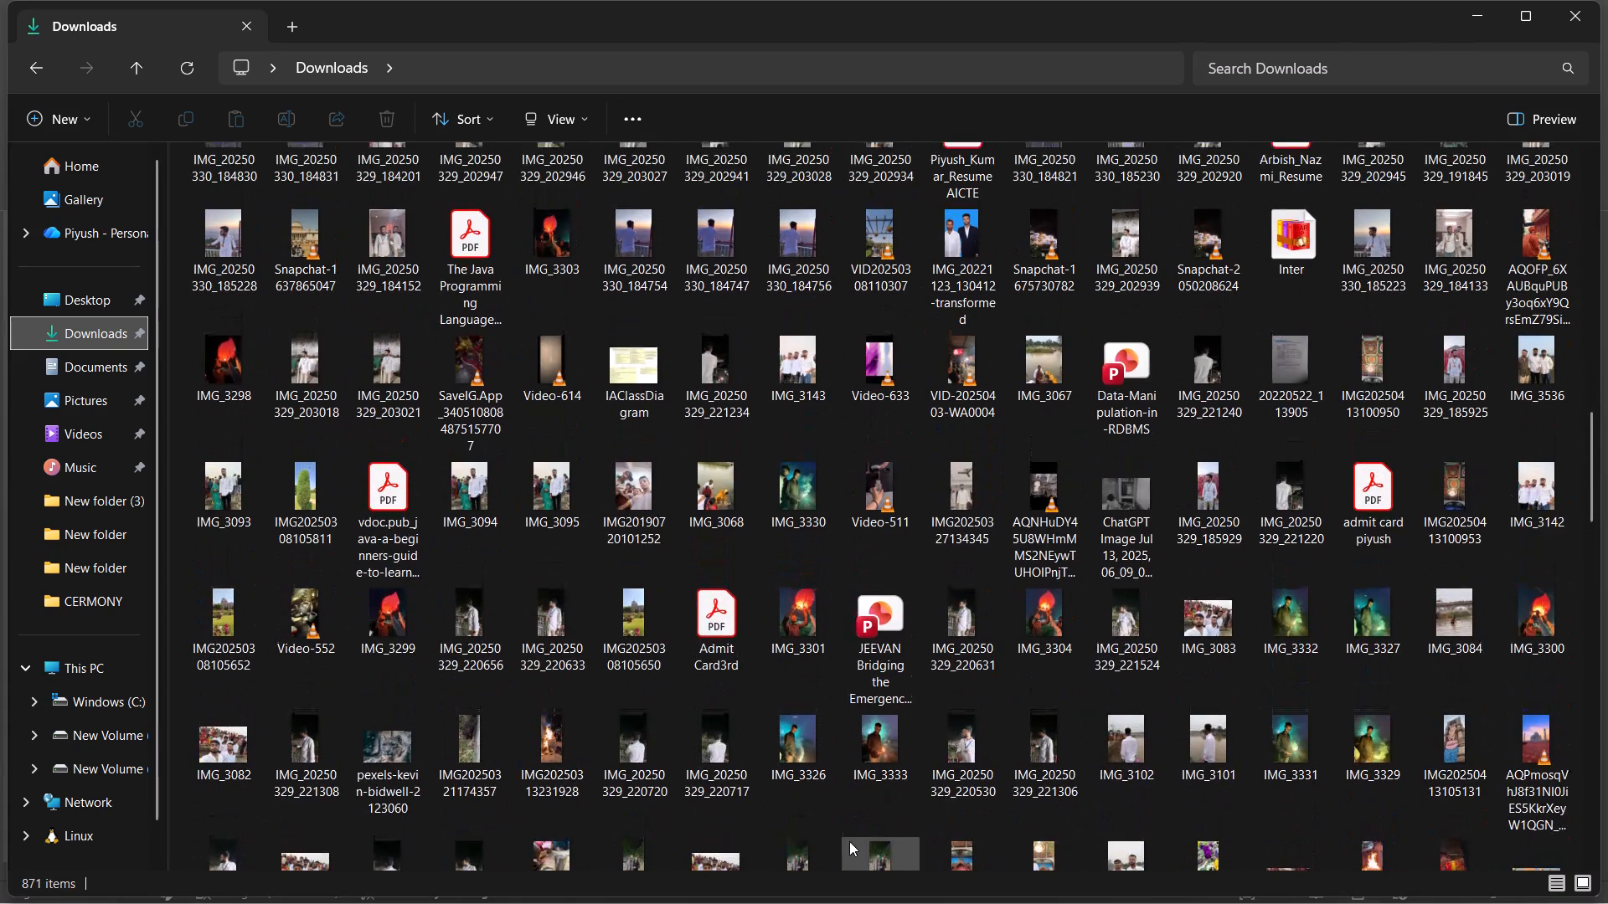
pyautogui.scroll(2, 849, 841)
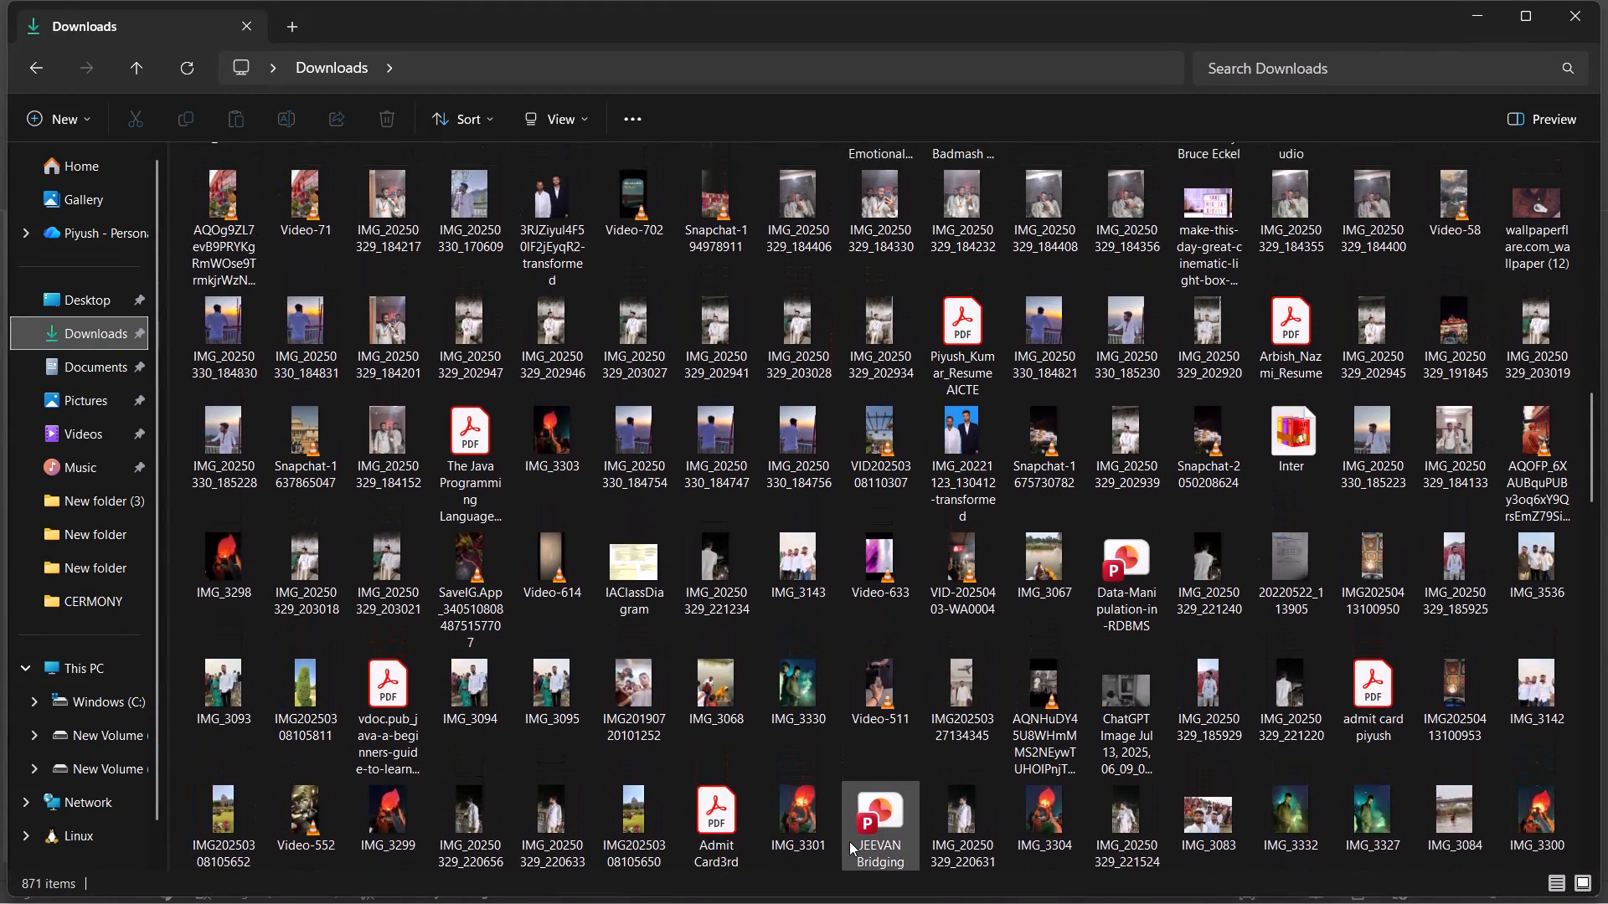
pyautogui.scroll(4, 849, 841)
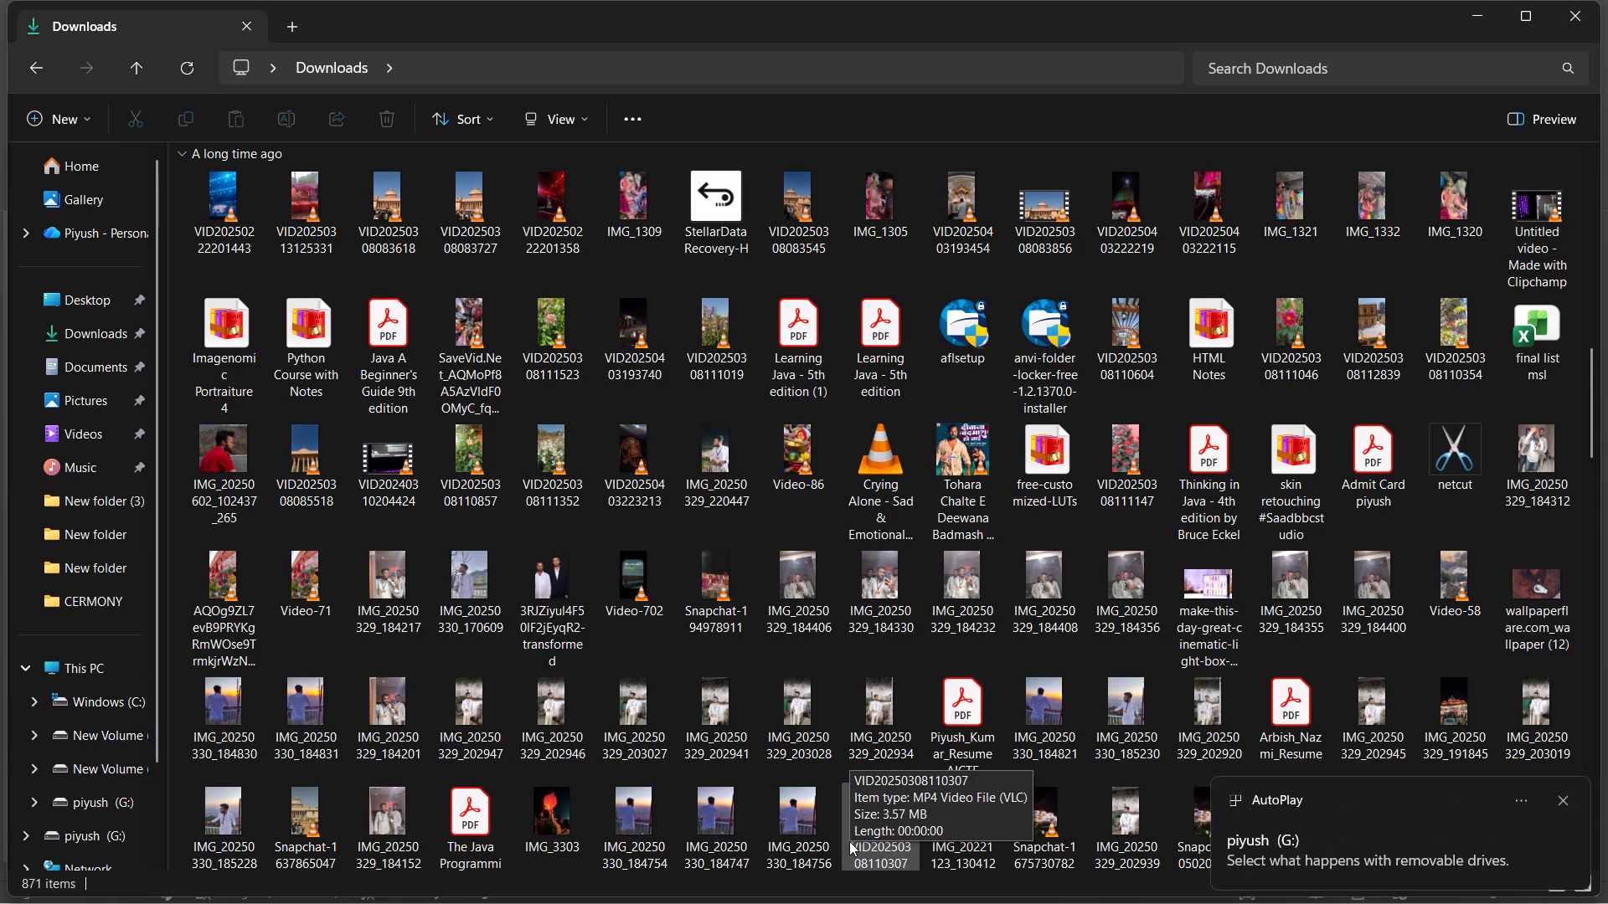
# Open the Dev_Resume Word document from the jeevan folder on the G: drive, review its sections and close it.
pyautogui.doubleClick(83, 665)
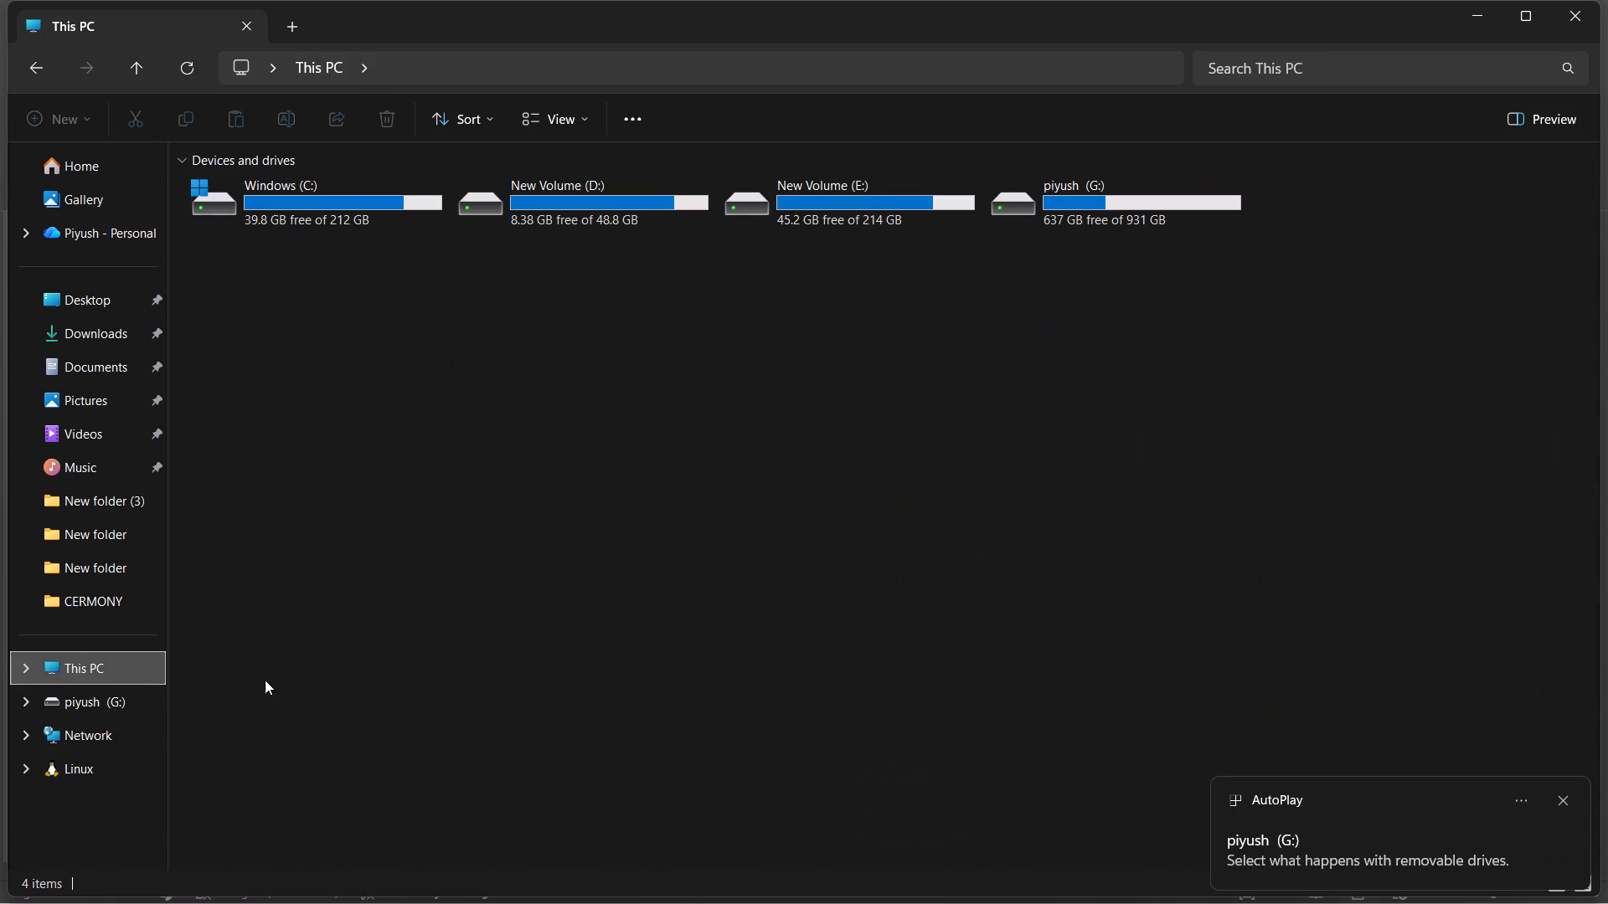
pyautogui.doubleClick(1077, 203)
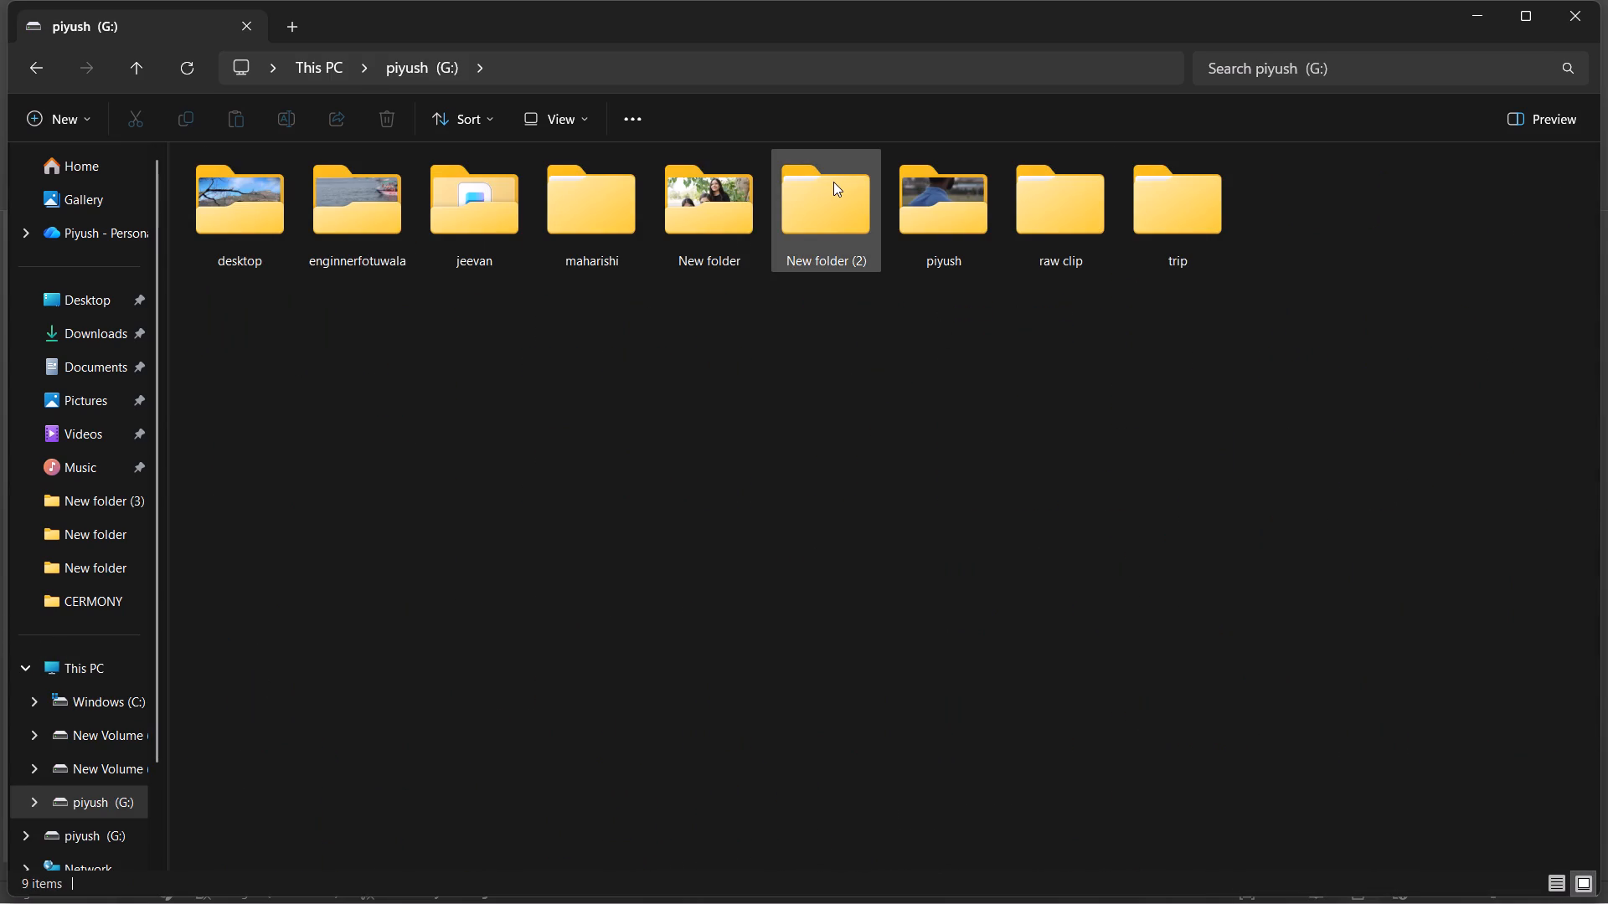
pyautogui.doubleClick(833, 182)
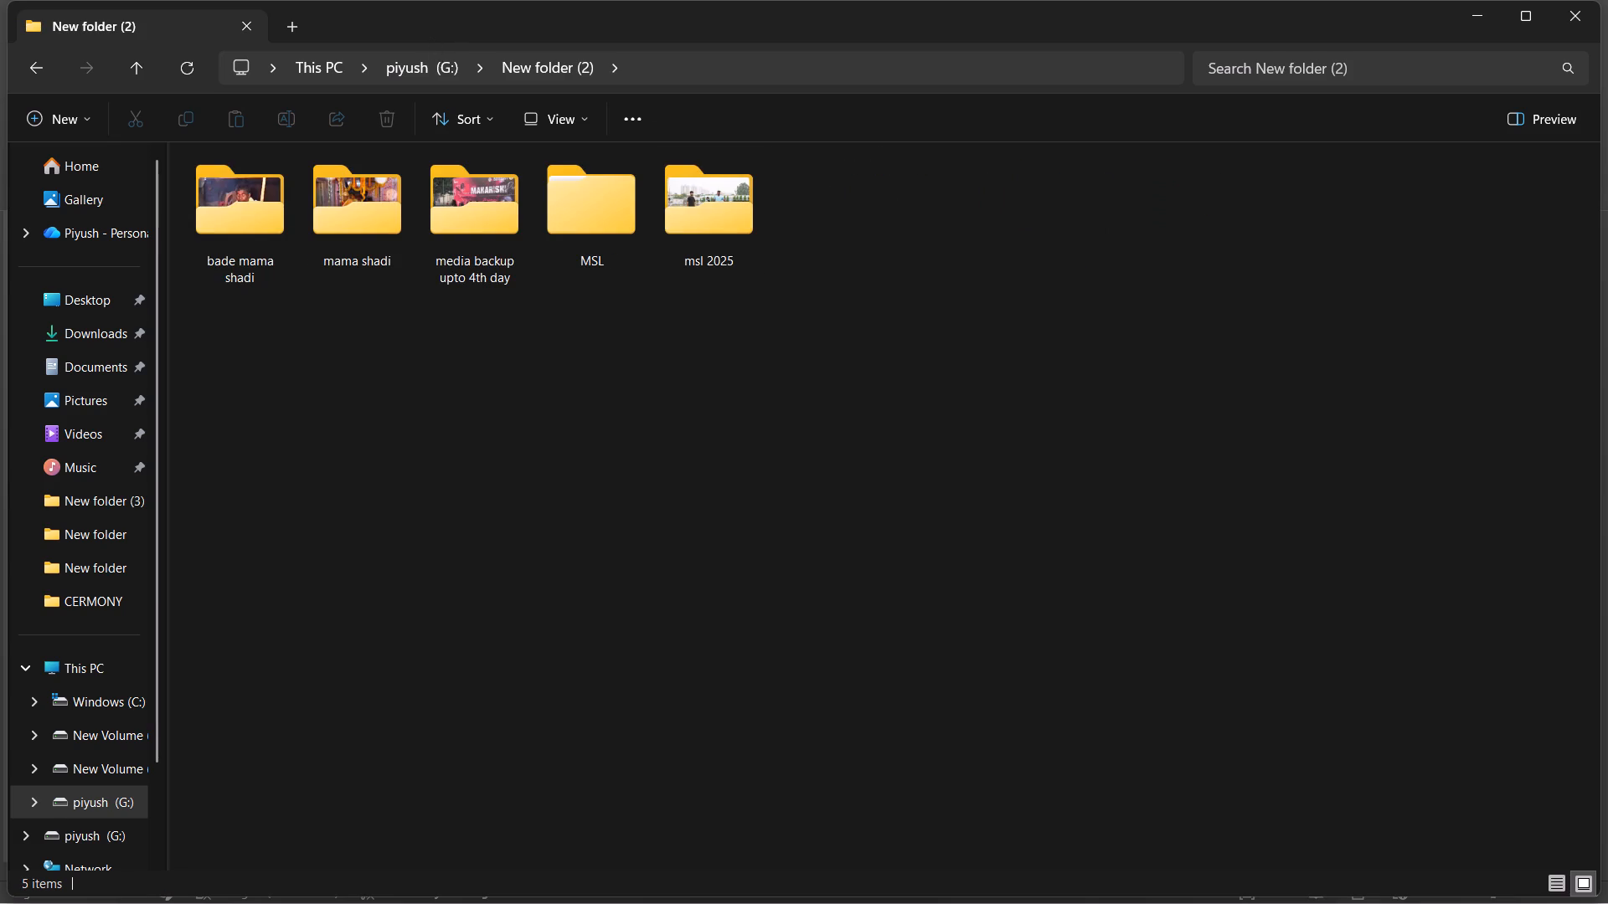
pyautogui.click(421, 64)
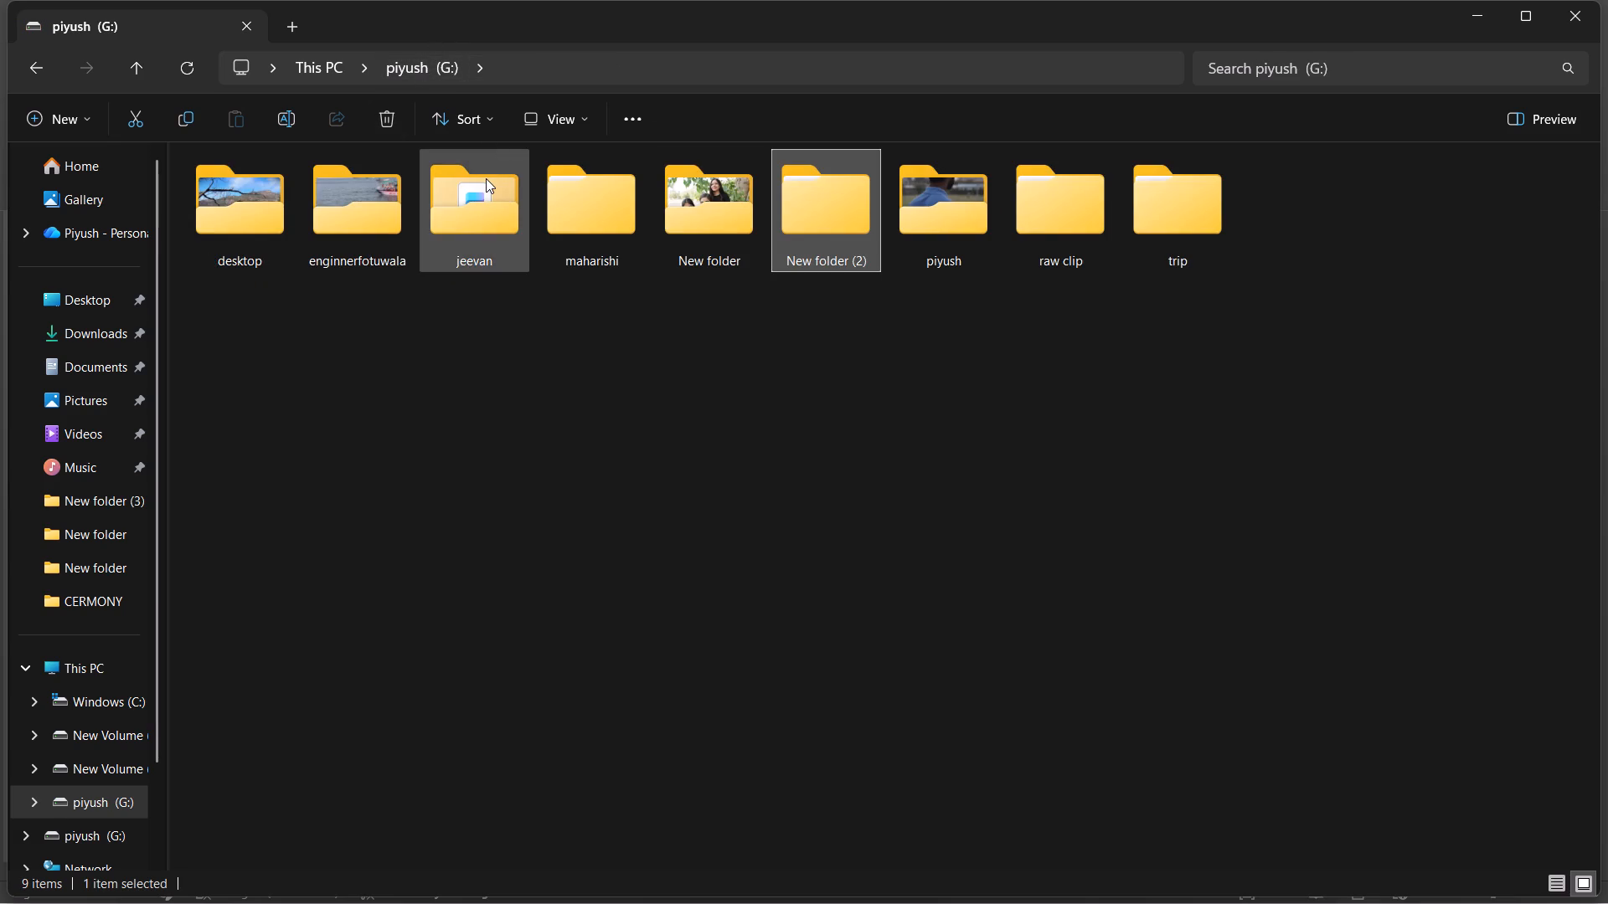
pyautogui.doubleClick(486, 178)
pyautogui.doubleClick(465, 258)
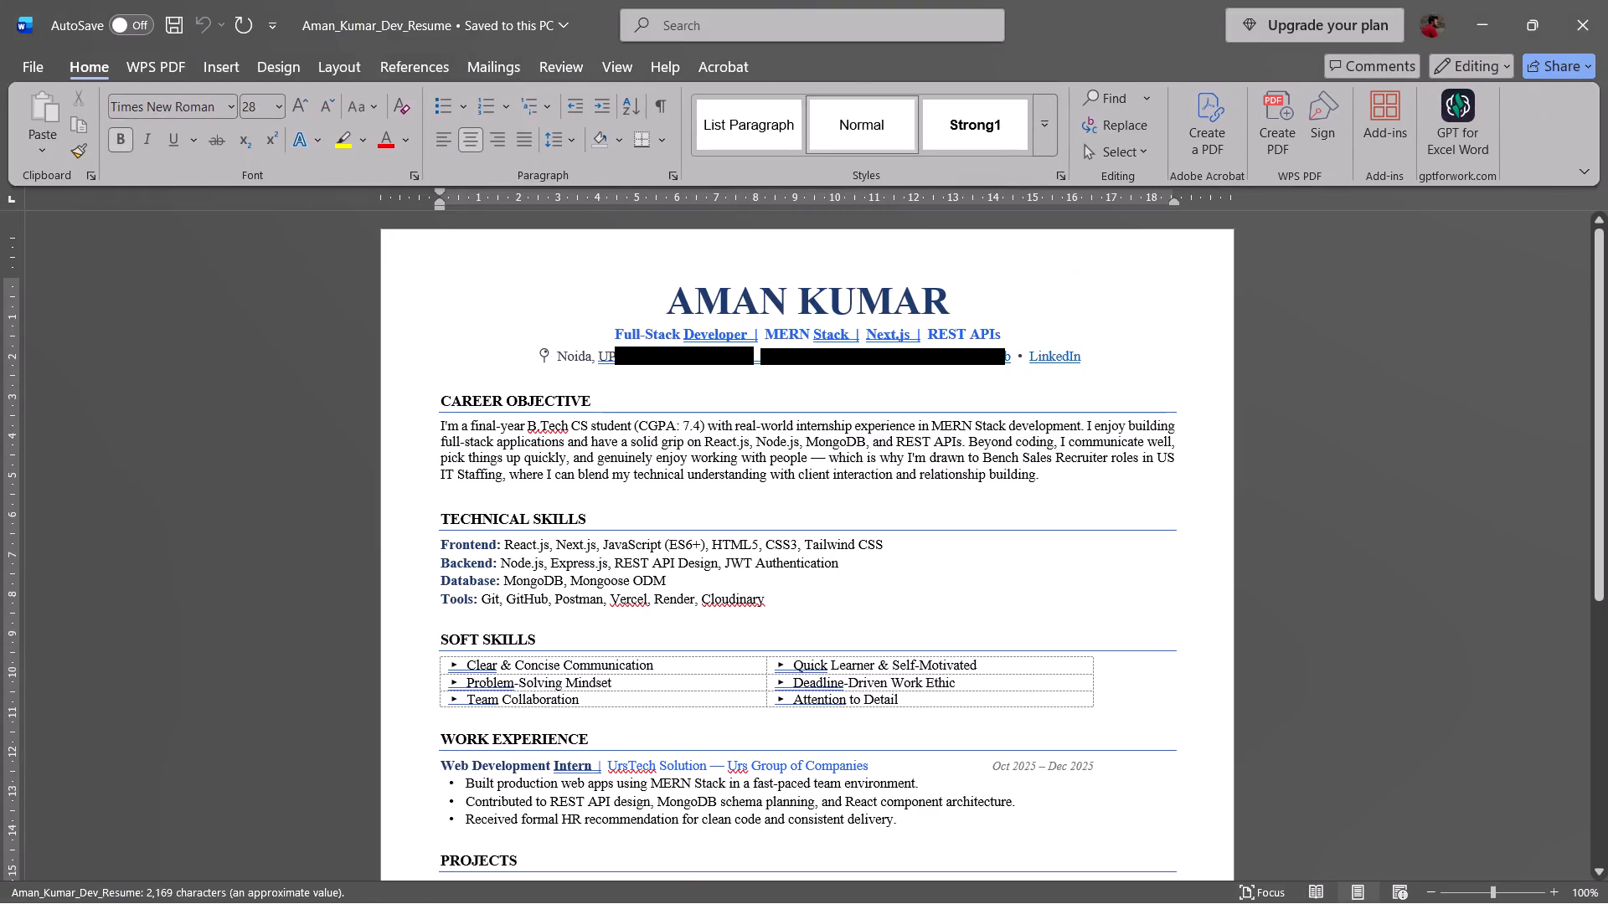
pyautogui.scroll(-2, 714, 447)
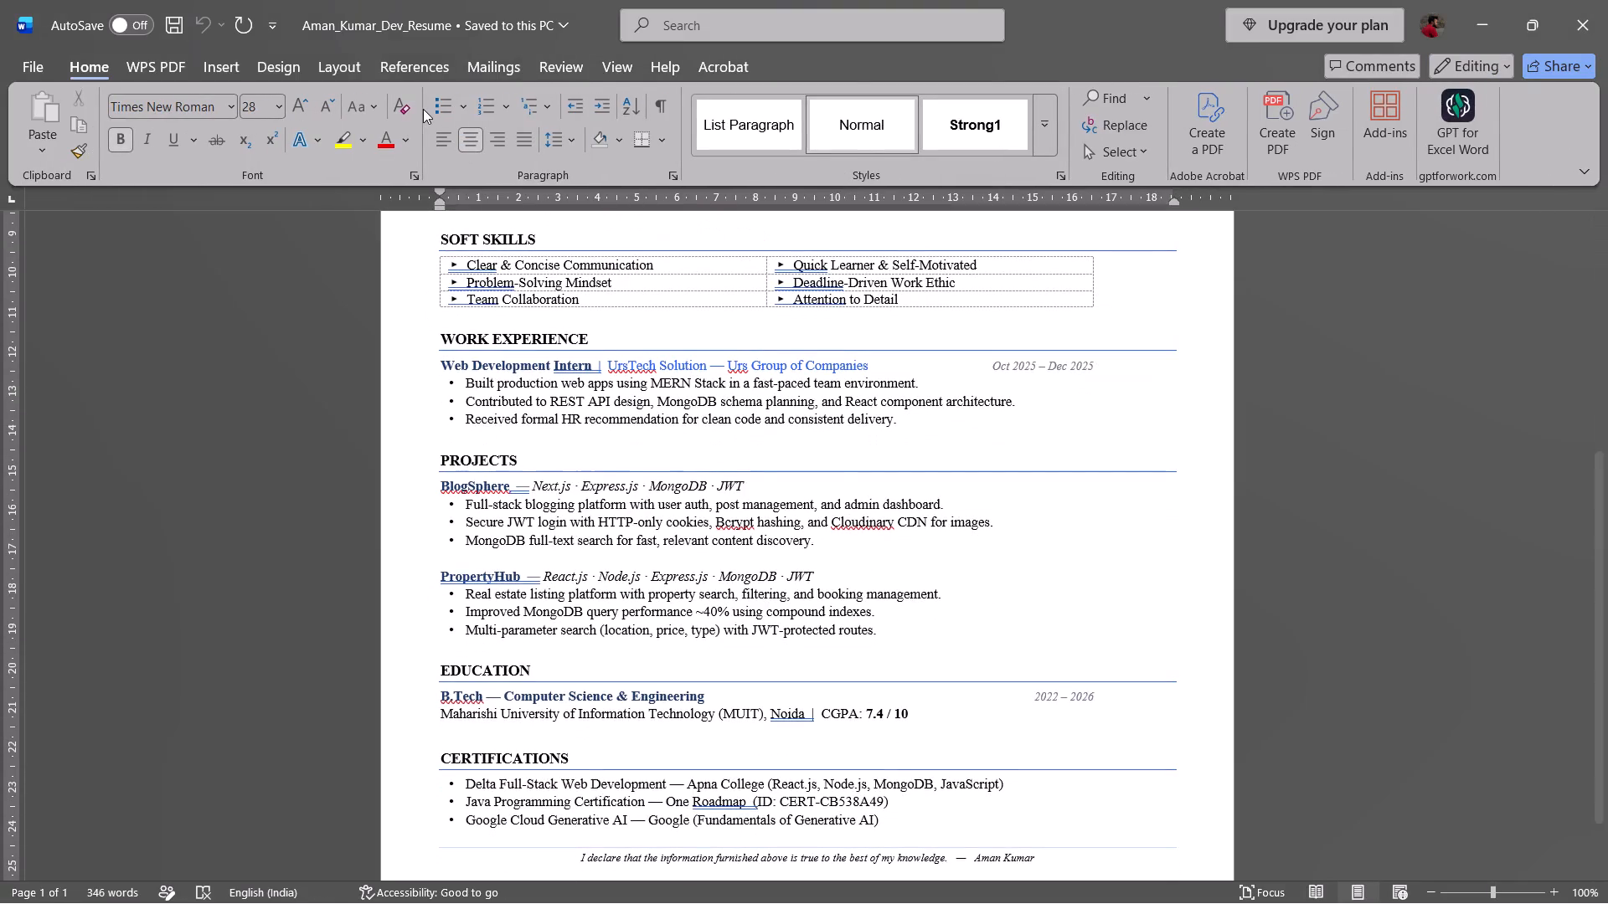
pyautogui.click(1605, 7)
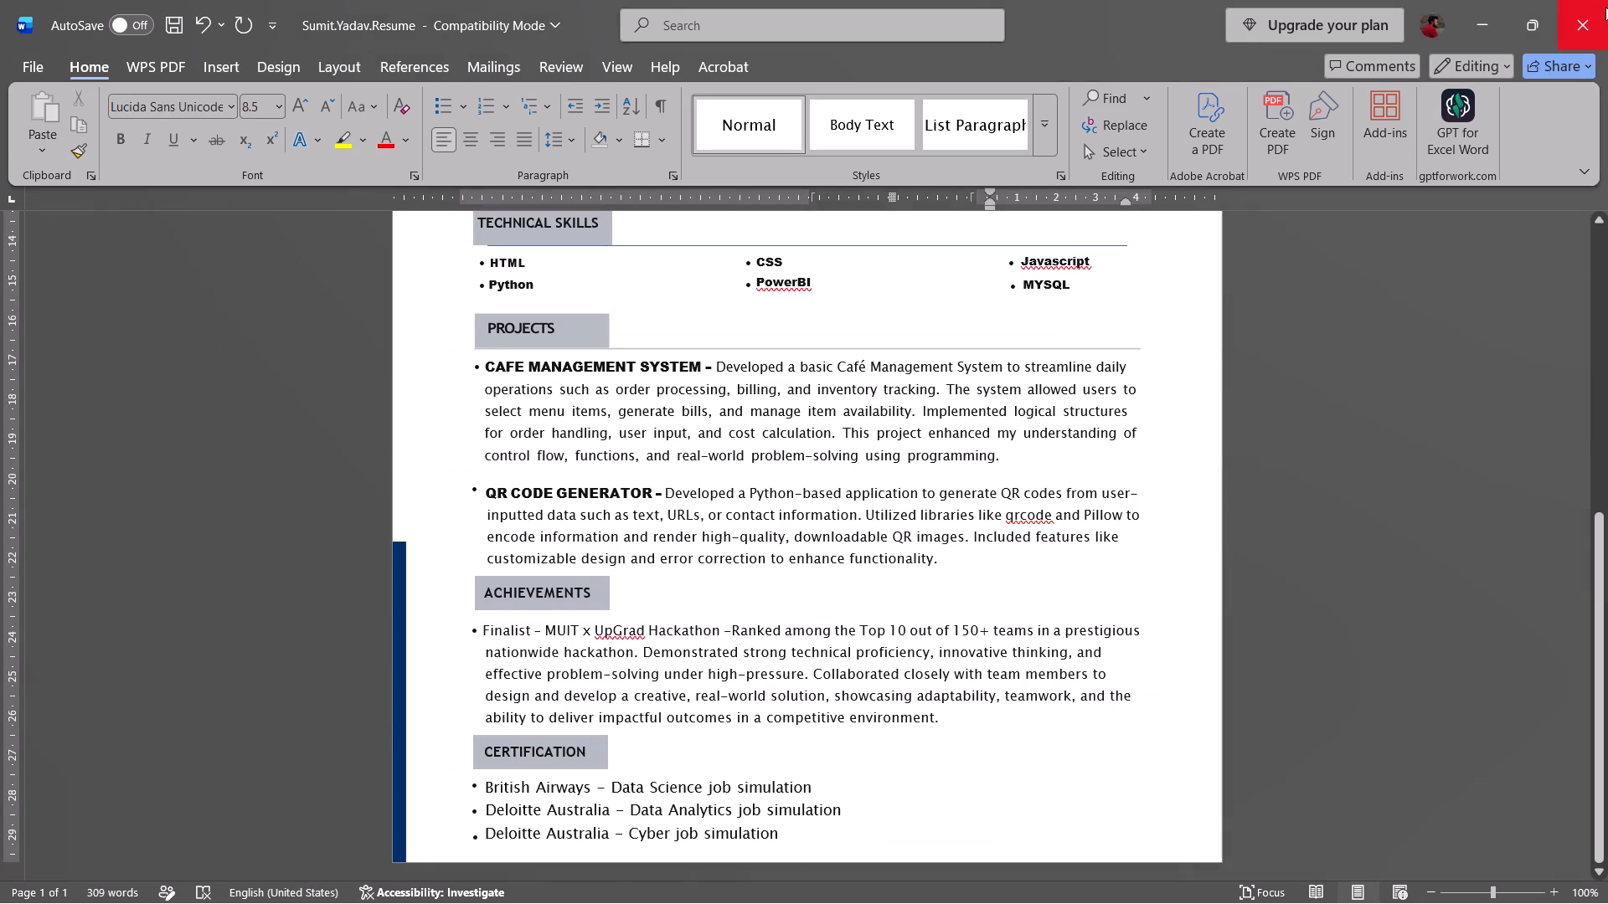
# Return to the jeevan folder, open the PDF version of the Dev_Resume file and review its sections down to Certifications.
pyautogui.click(1461, 21)
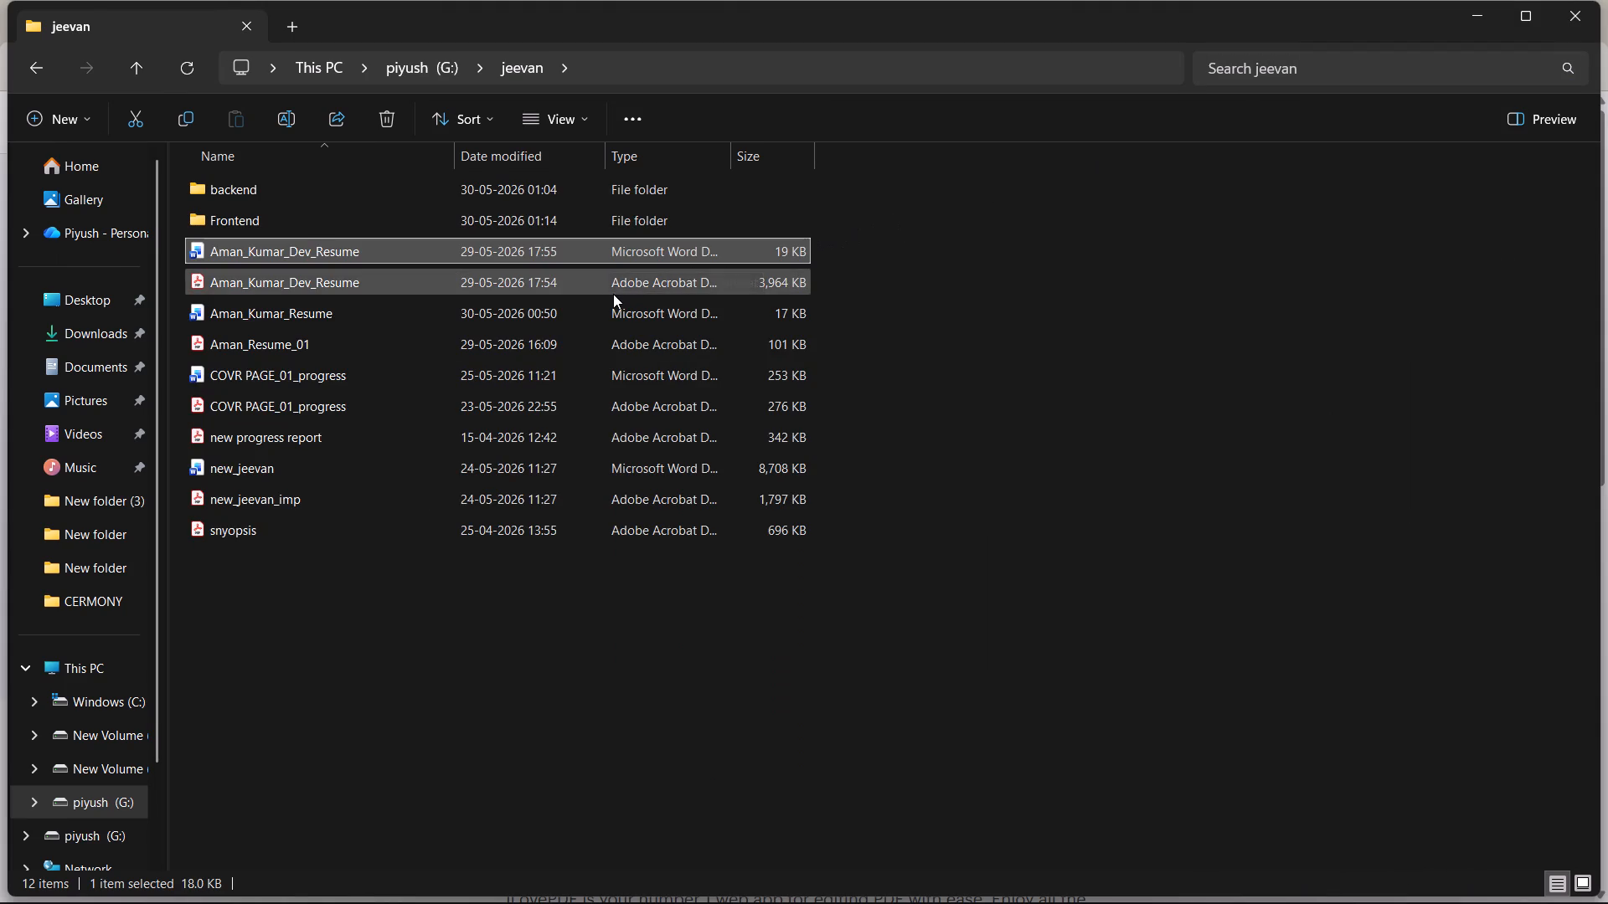
pyautogui.doubleClick(613, 294)
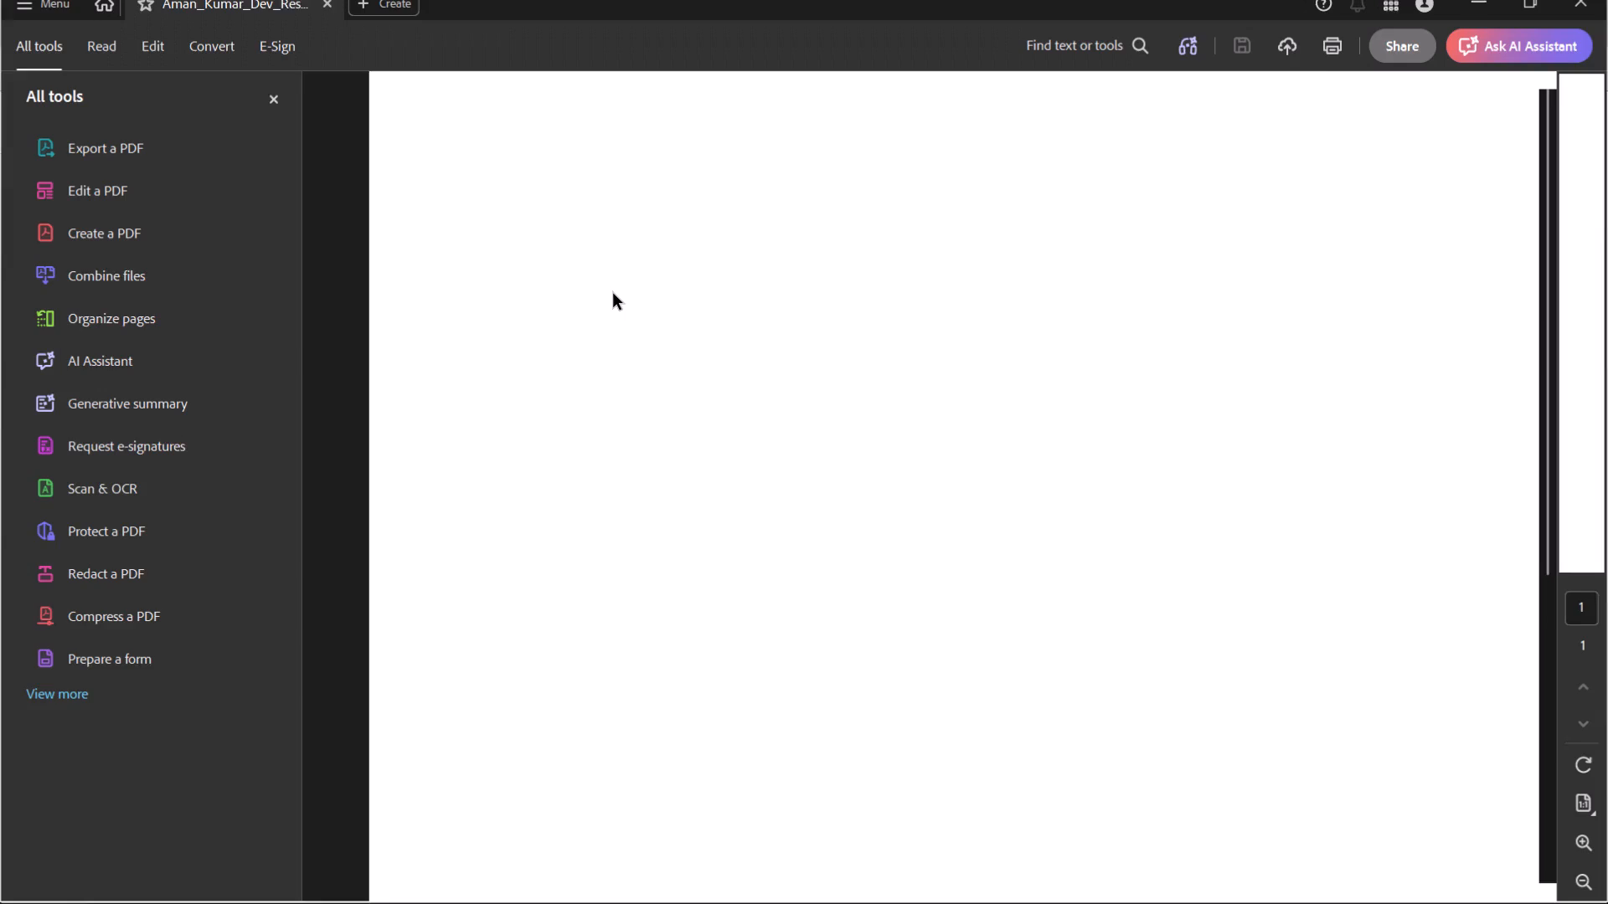
pyautogui.scroll(-1, 822, 521)
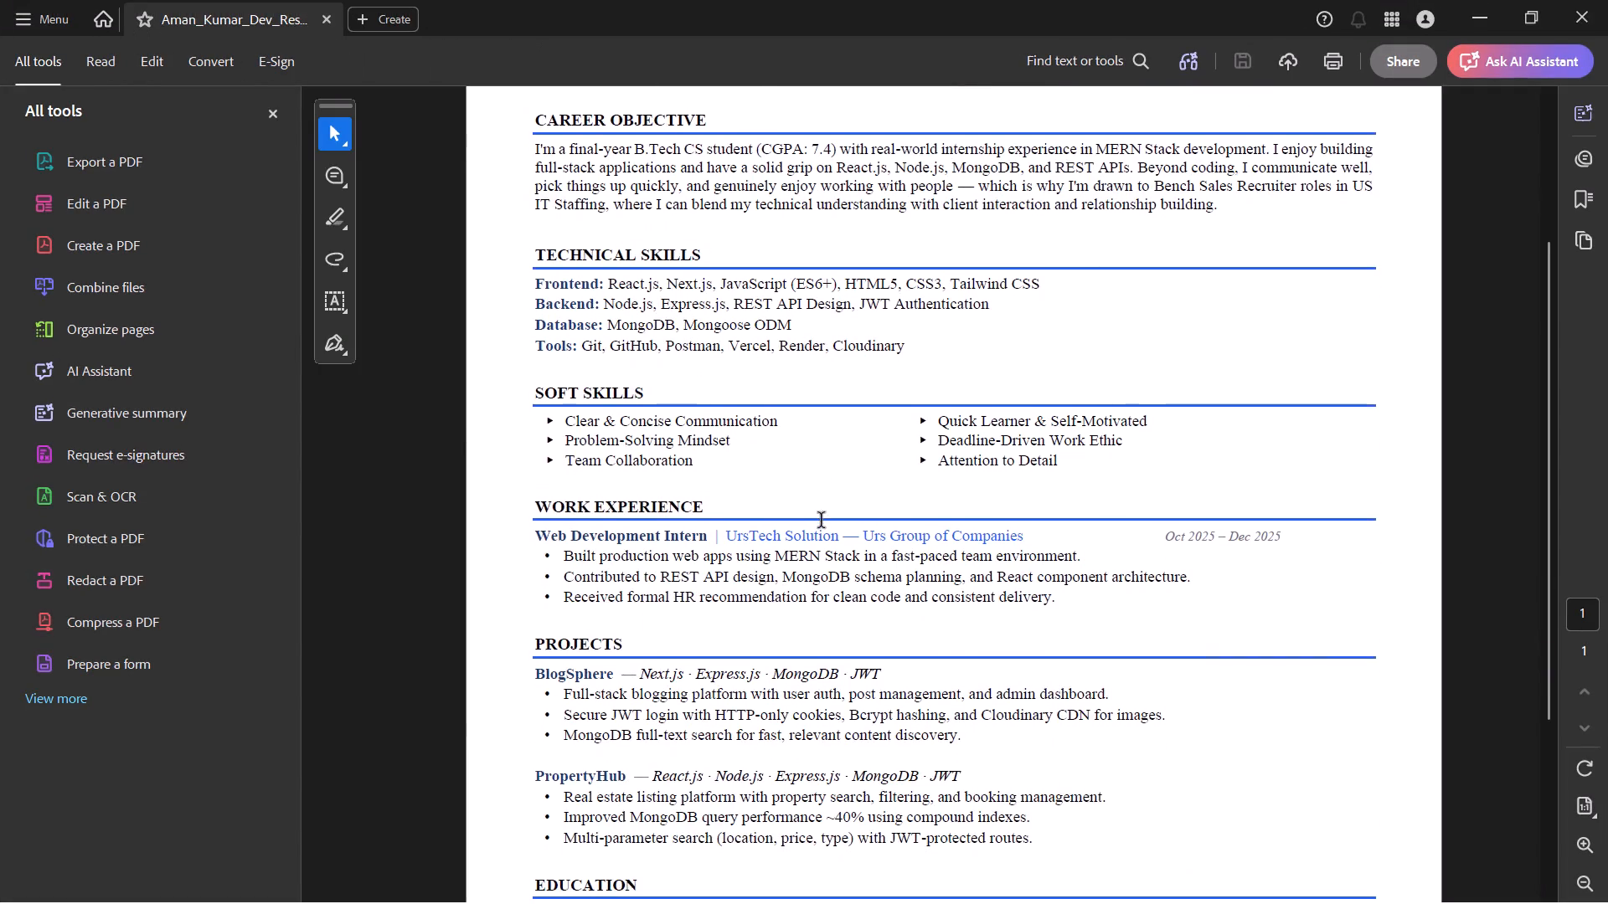
pyautogui.scroll(-2, 822, 521)
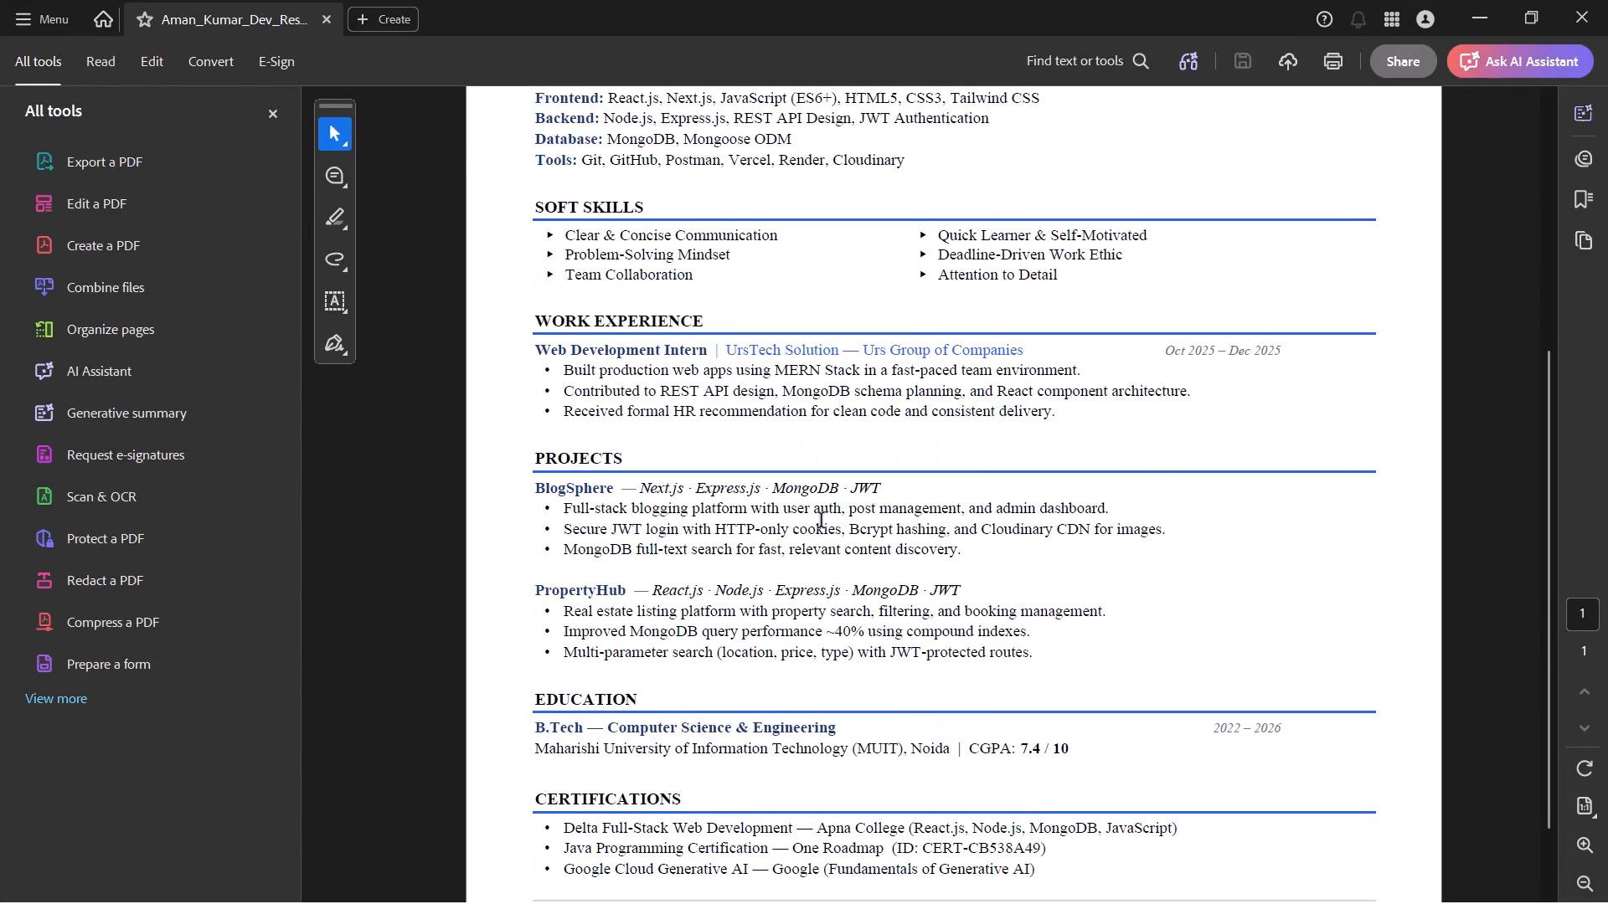
pyautogui.click(1477, 13)
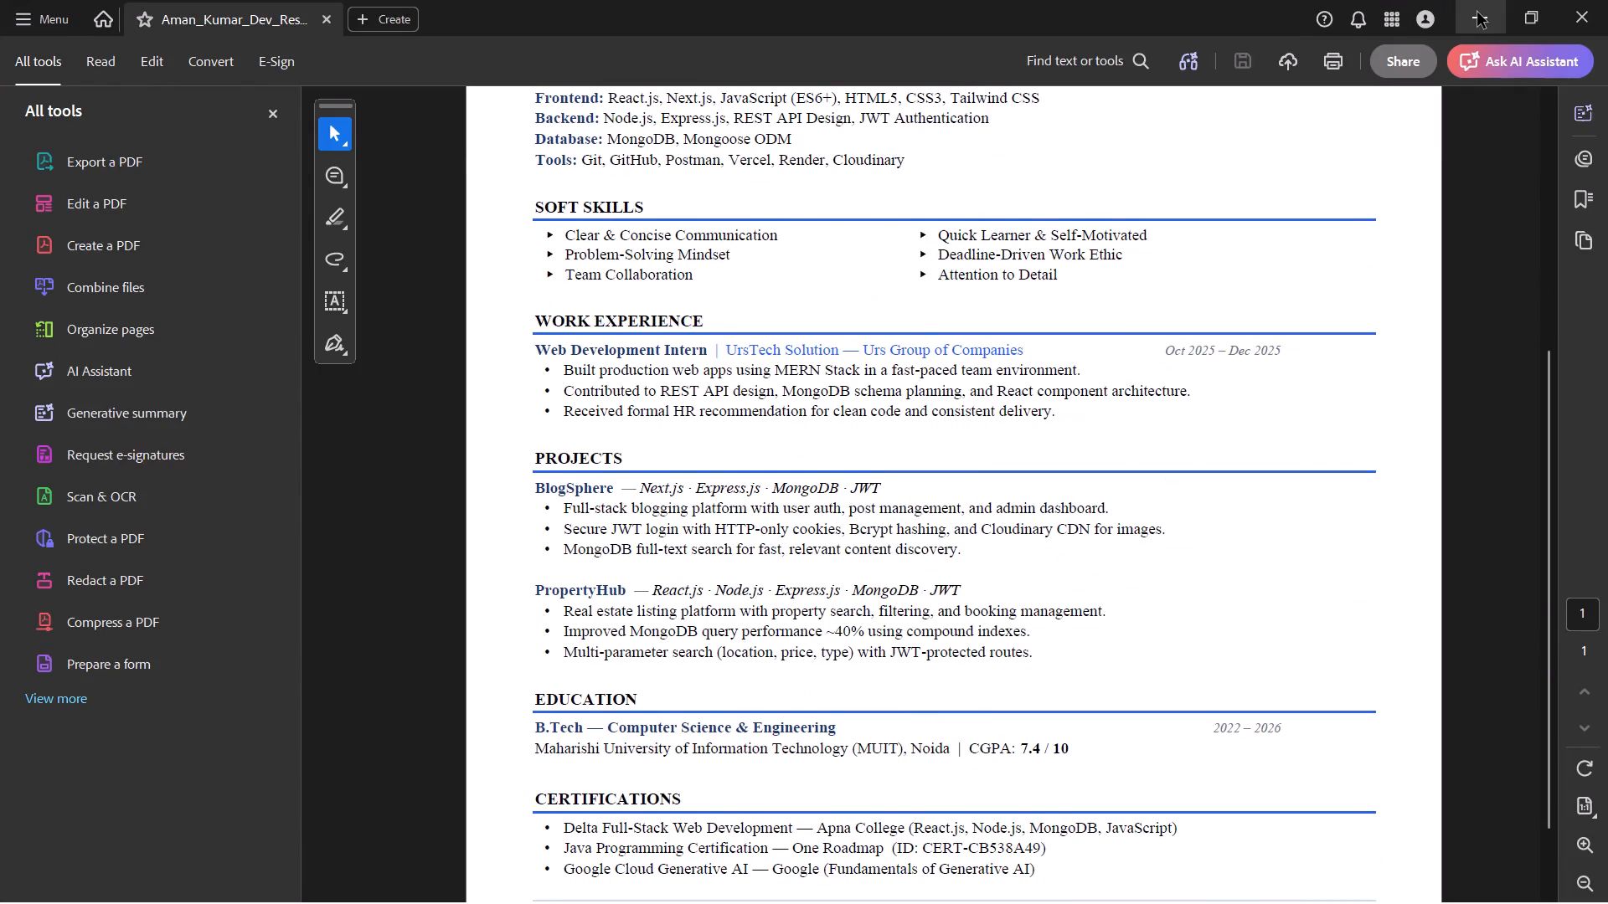
# Open the Resume_01 PDF from the jeevan folder, decline the Adobe Express Photos installation and dismiss its follow-up tip.
pyautogui.doubleClick(578, 335)
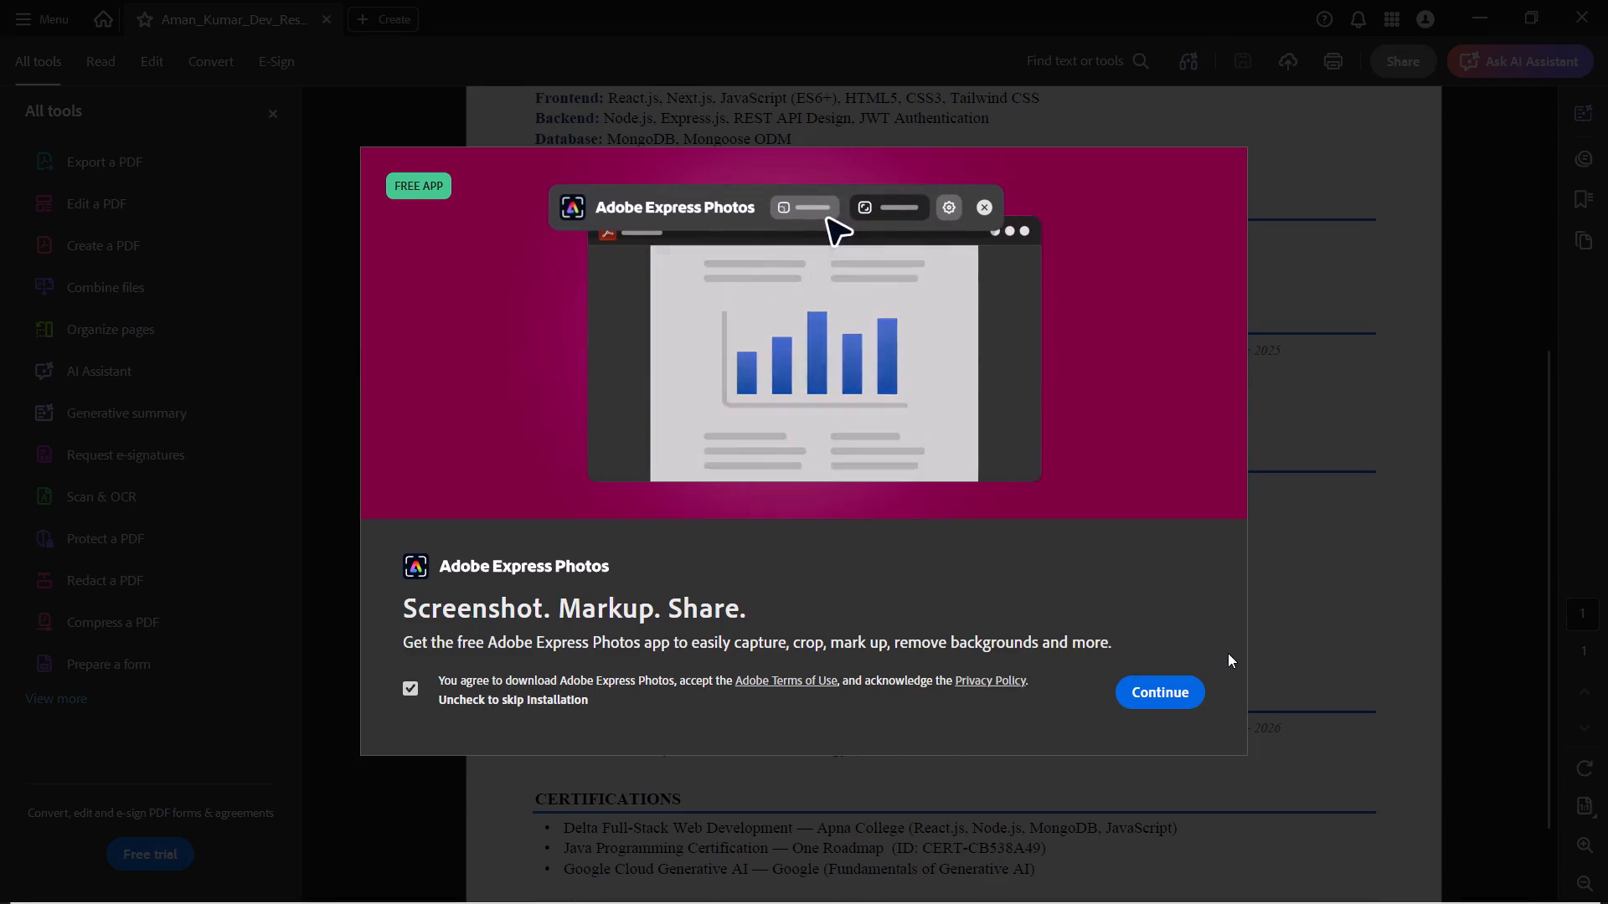
pyautogui.click(1358, 525)
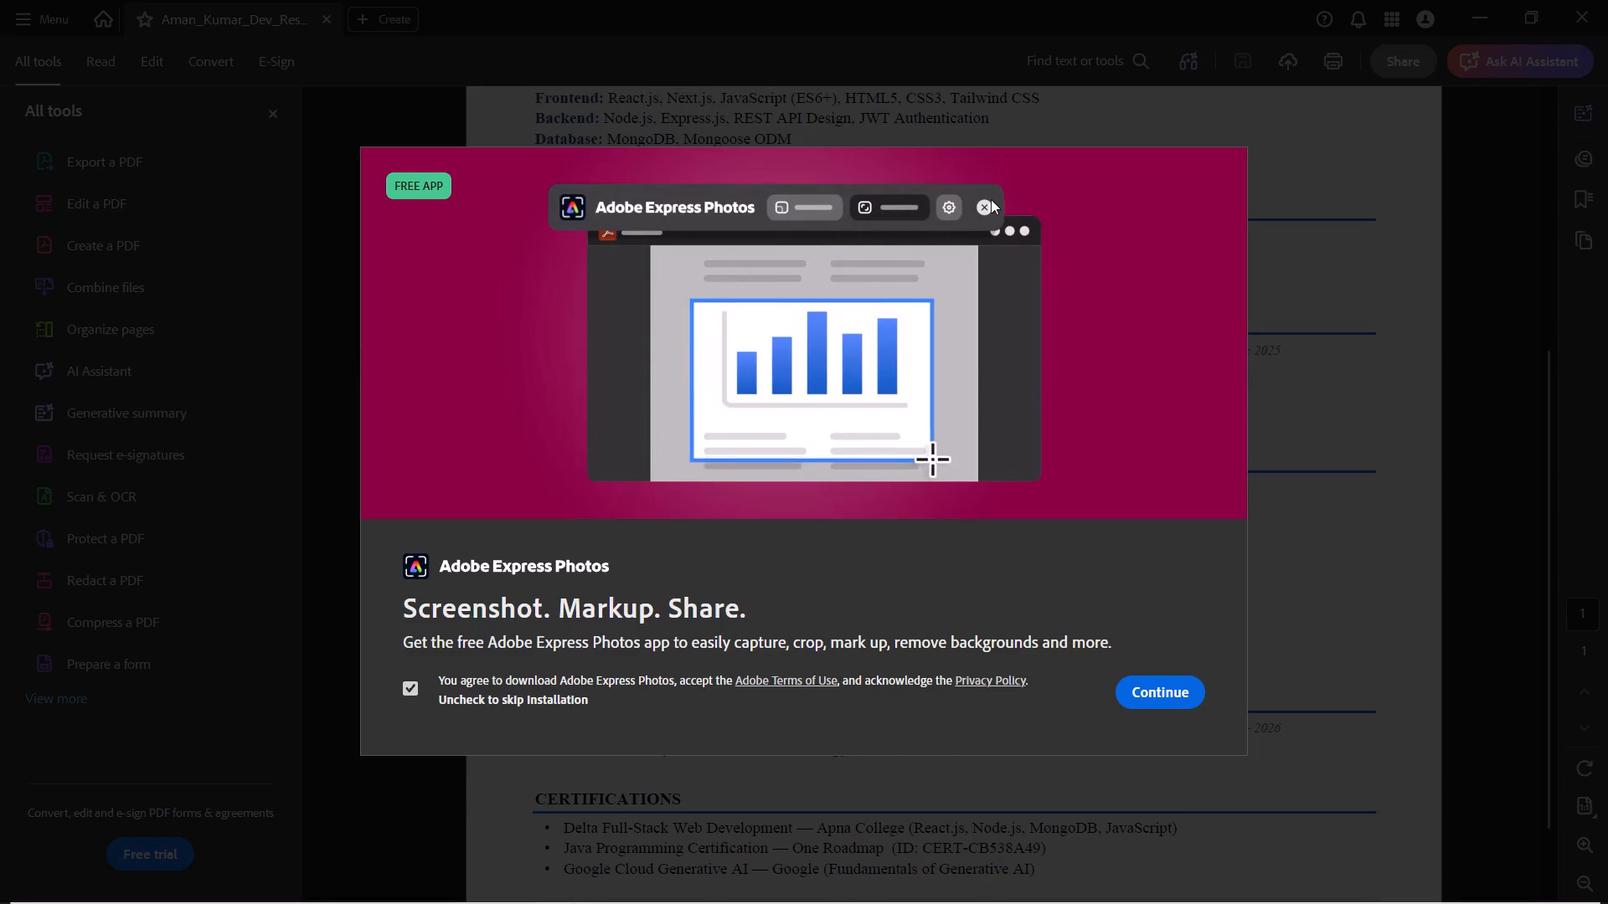
pyautogui.click(983, 200)
pyautogui.click(983, 200)
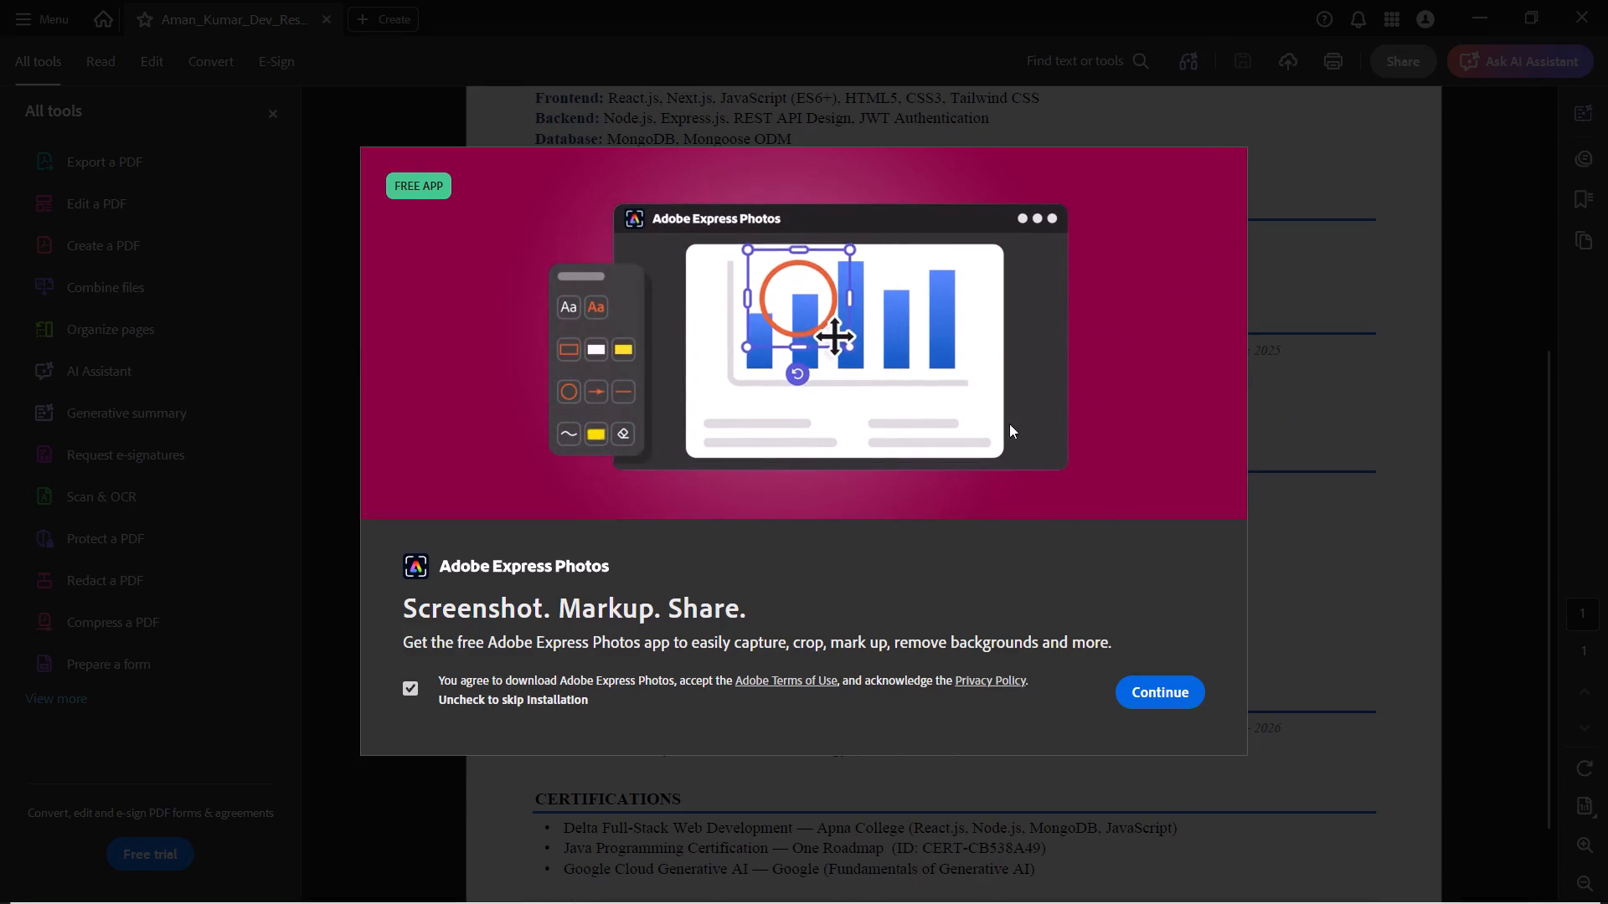
pyautogui.click(417, 686)
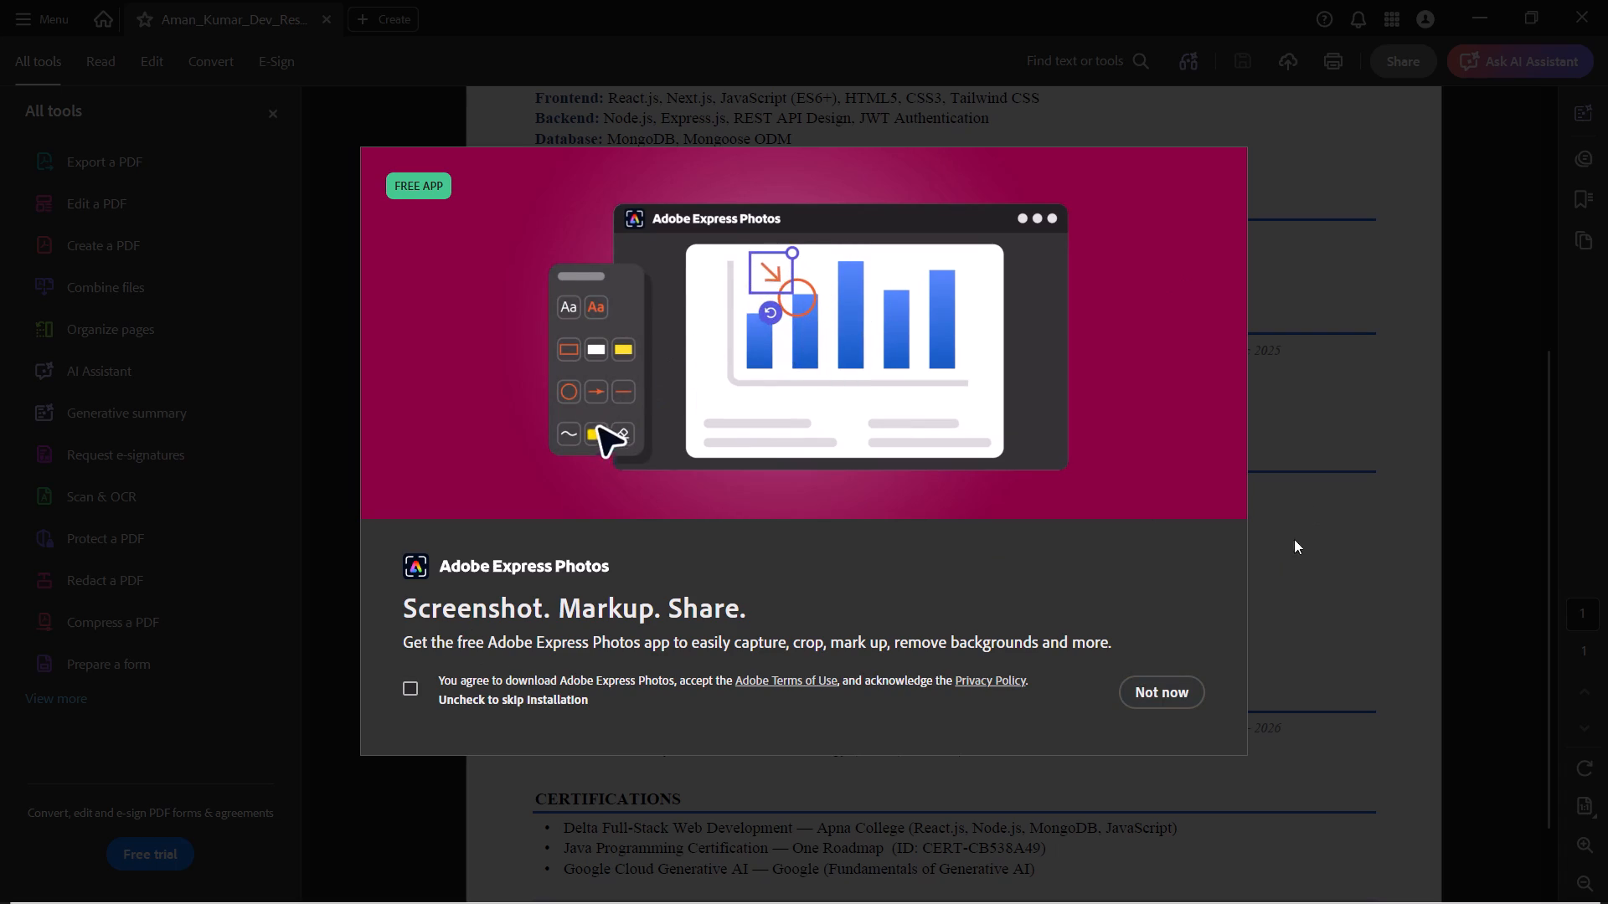
pyautogui.click(1152, 698)
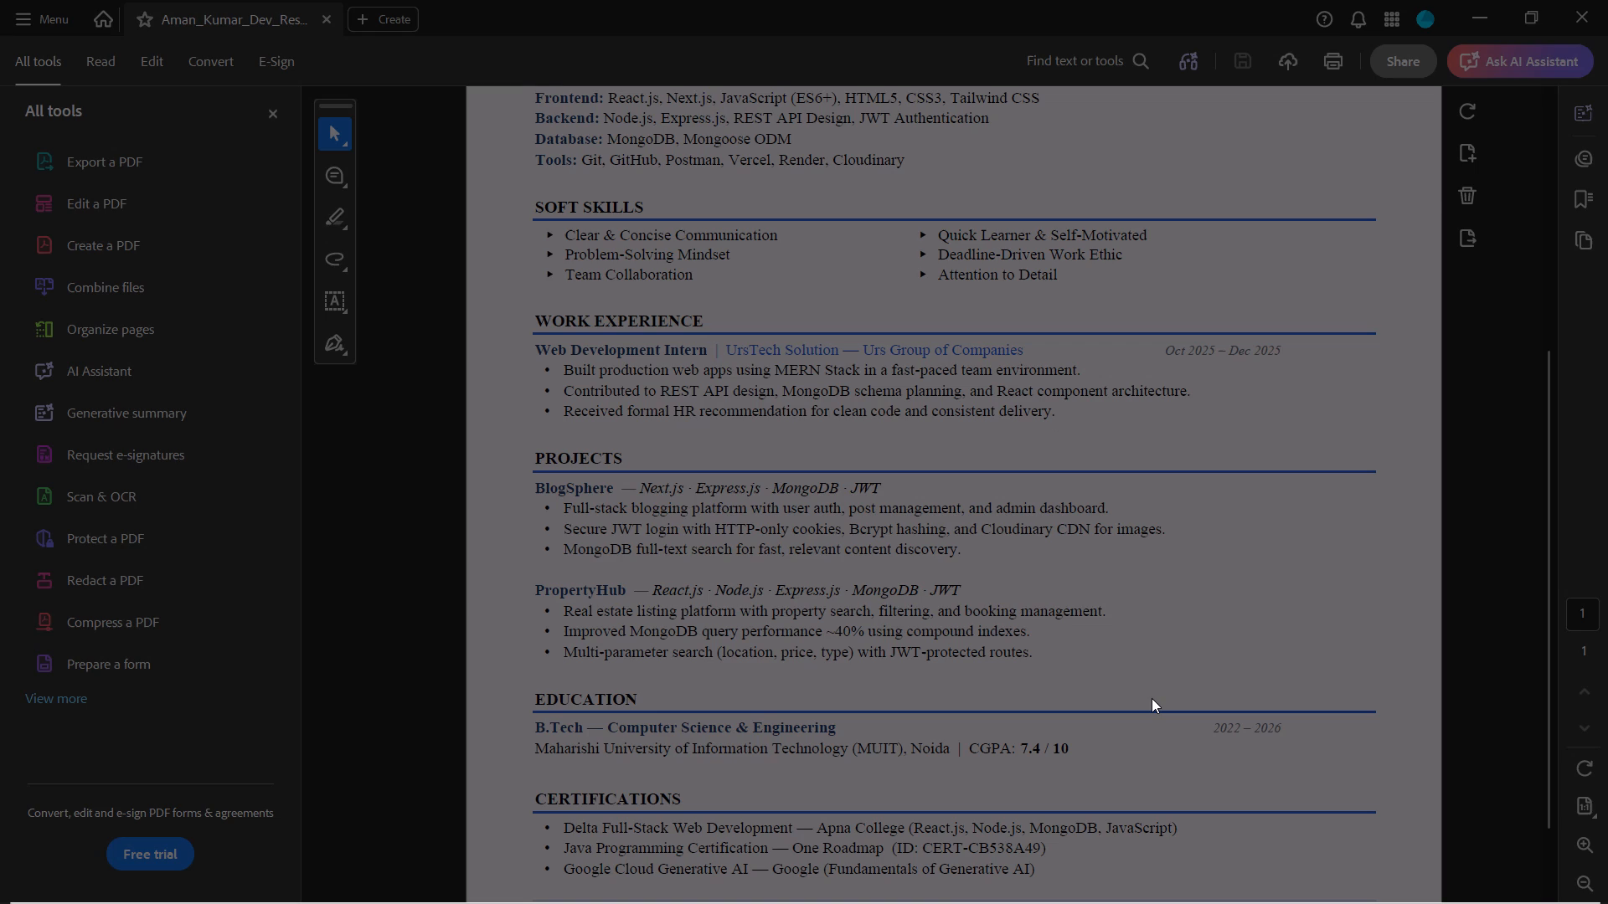
pyautogui.scroll(-1, 1152, 698)
pyautogui.click(1152, 698)
pyautogui.click(1461, 177)
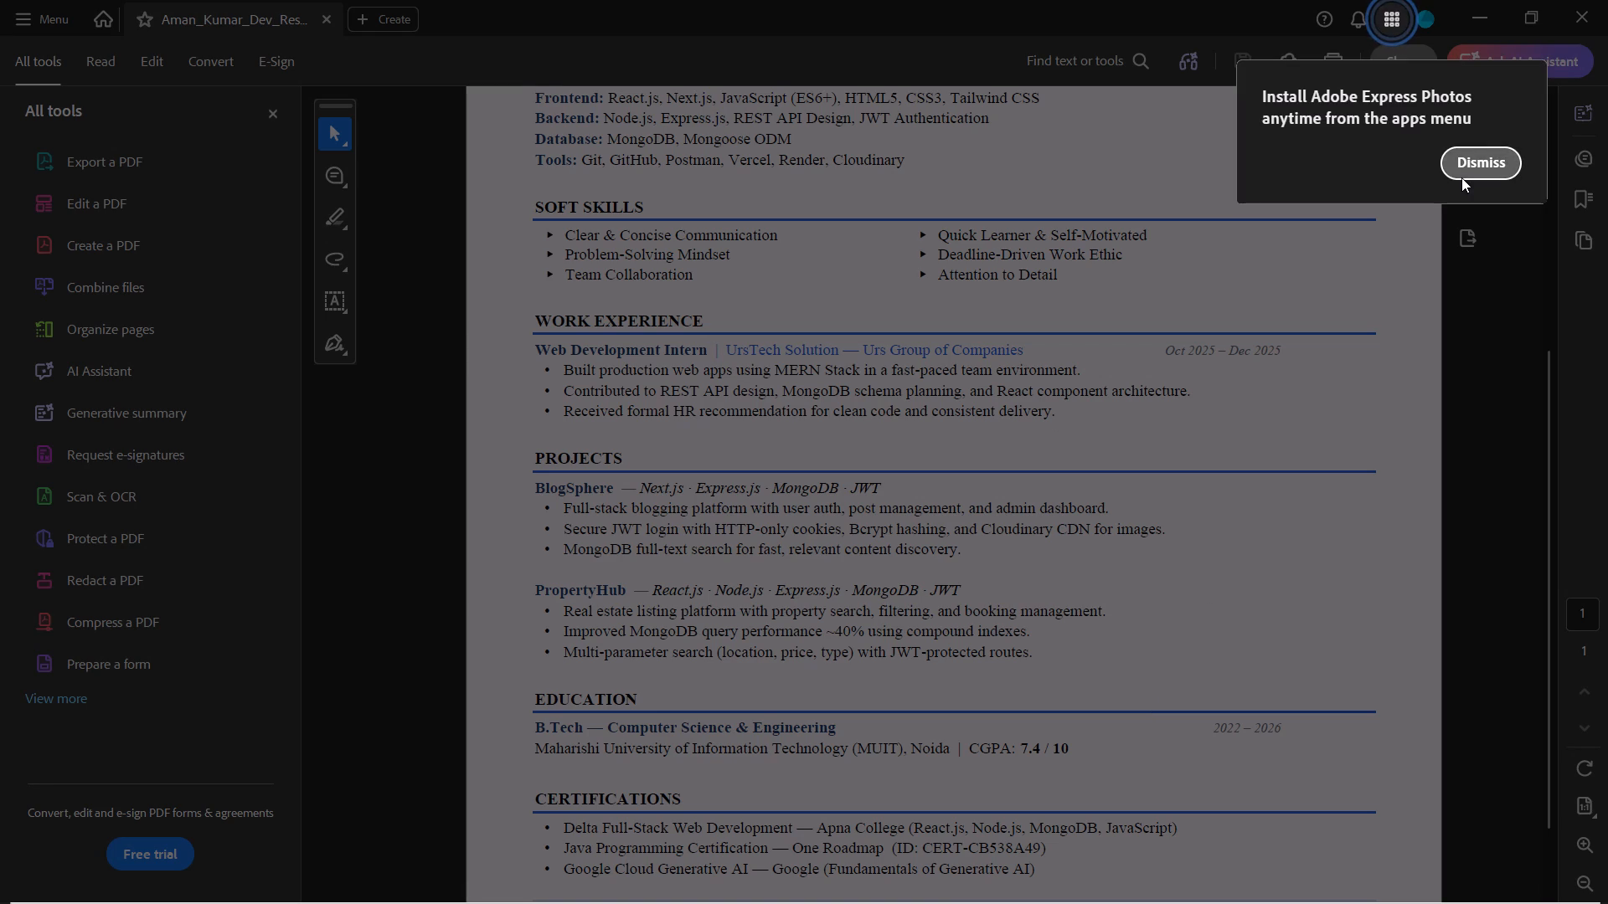
# Review the remaining sections of the Dev_Resume PDF down to its closing declaration and leave the PDF viewer.
pyautogui.scroll(-1, 1257, 388)
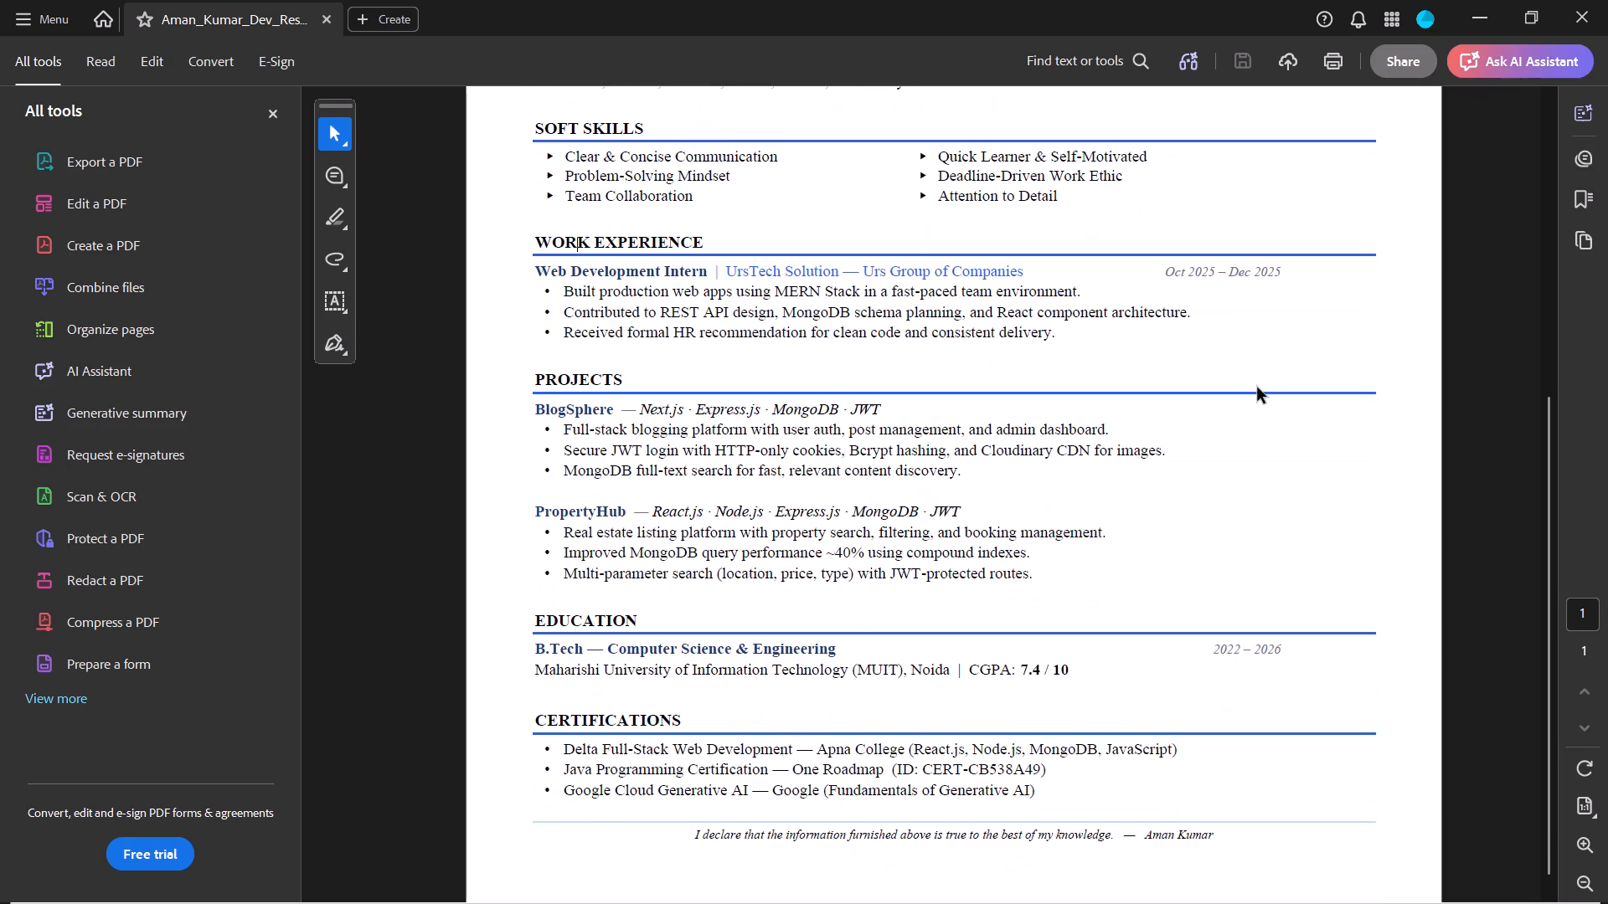
pyautogui.click(1607, 0)
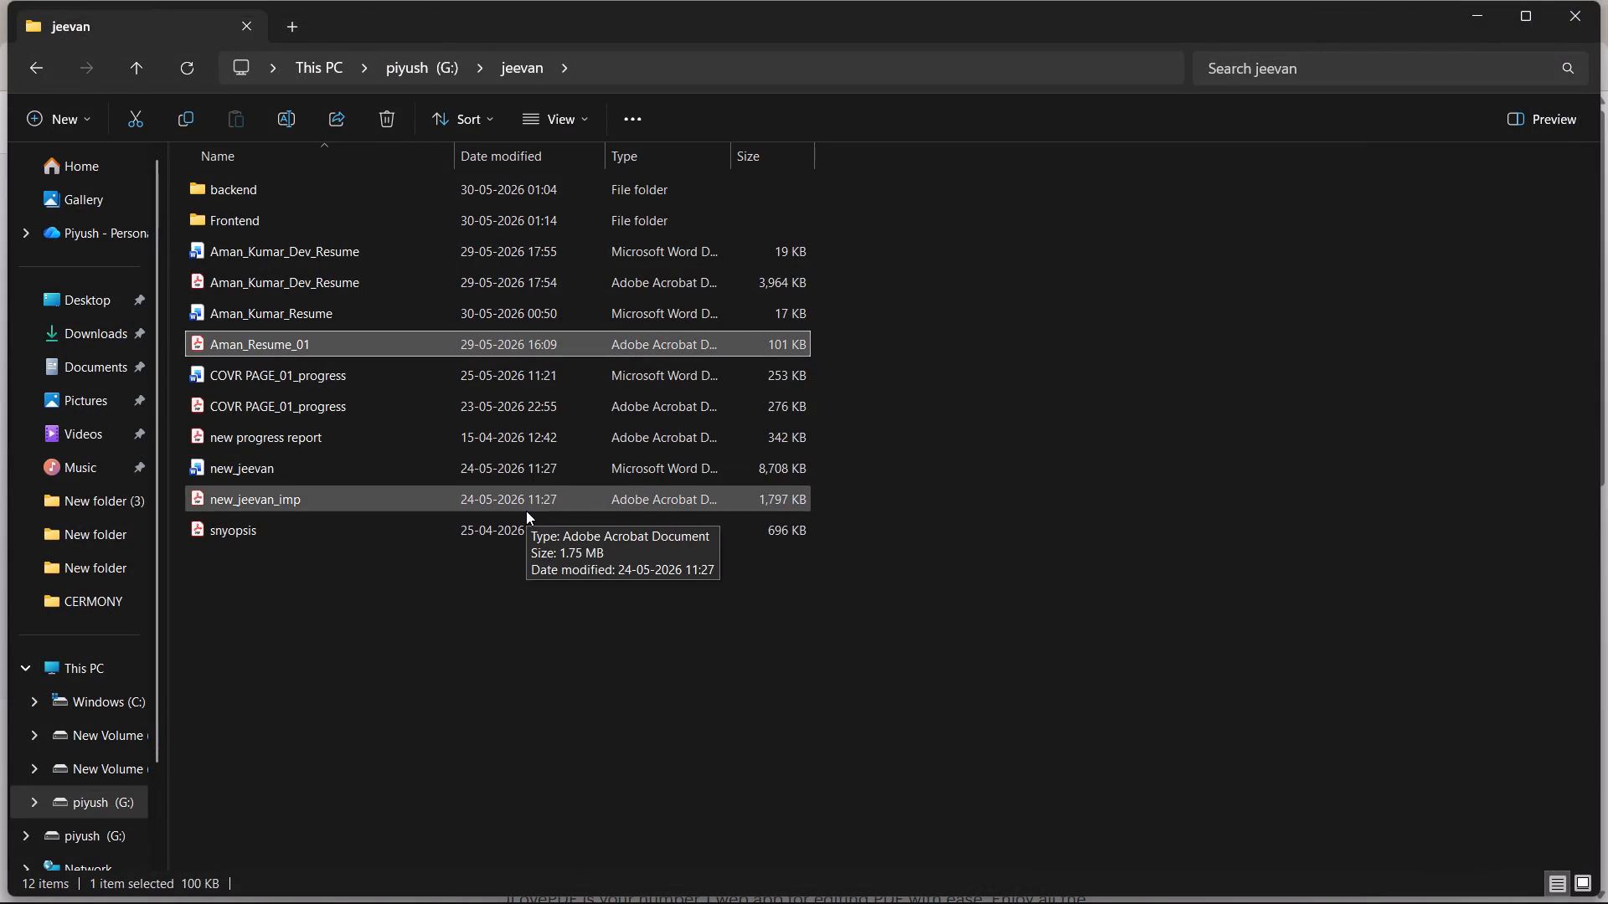
# Open the other Word resume, directly above Resume_01 in the jeevan folder, review it down to Certifications and minimise it.
pyautogui.doubleClick(441, 315)
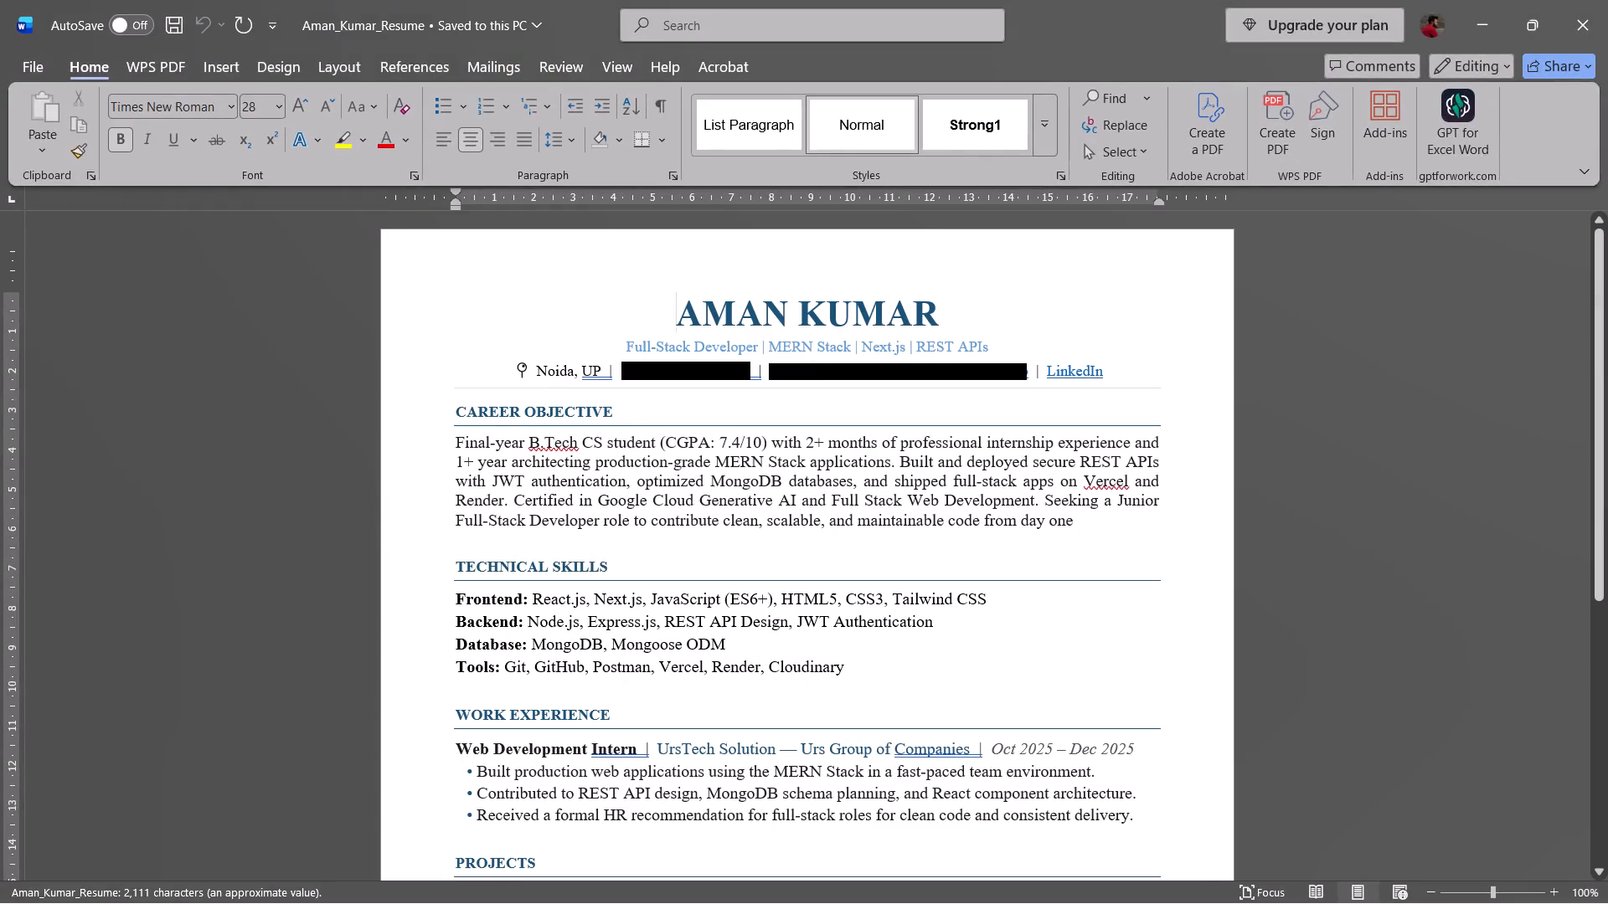
pyautogui.scroll(-2, 696, 478)
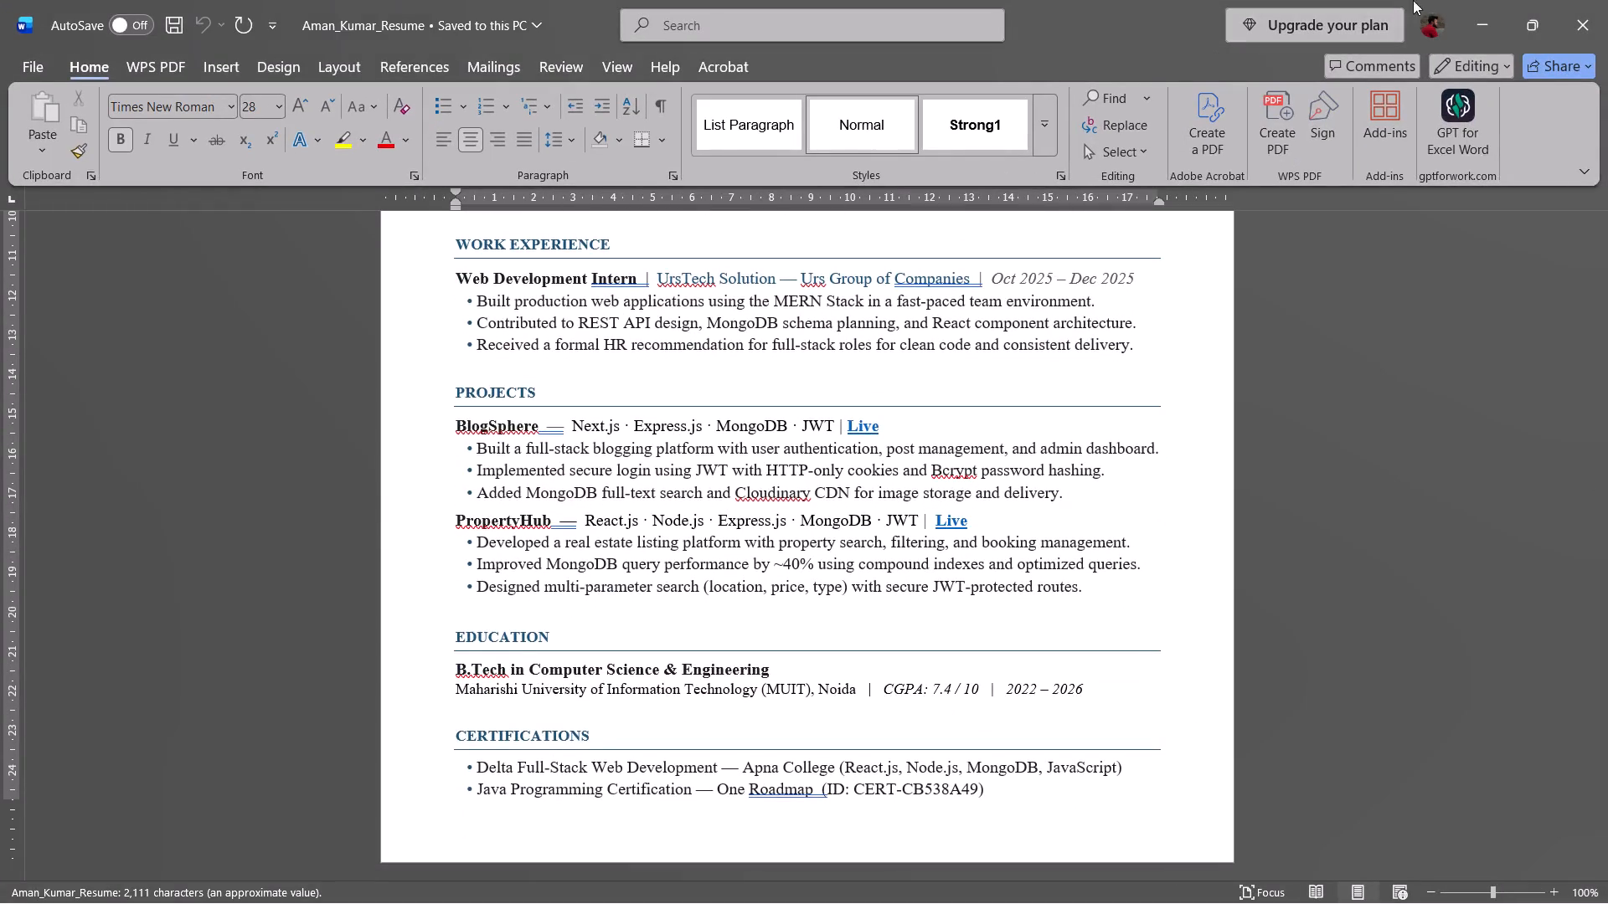
pyautogui.click(1471, 2)
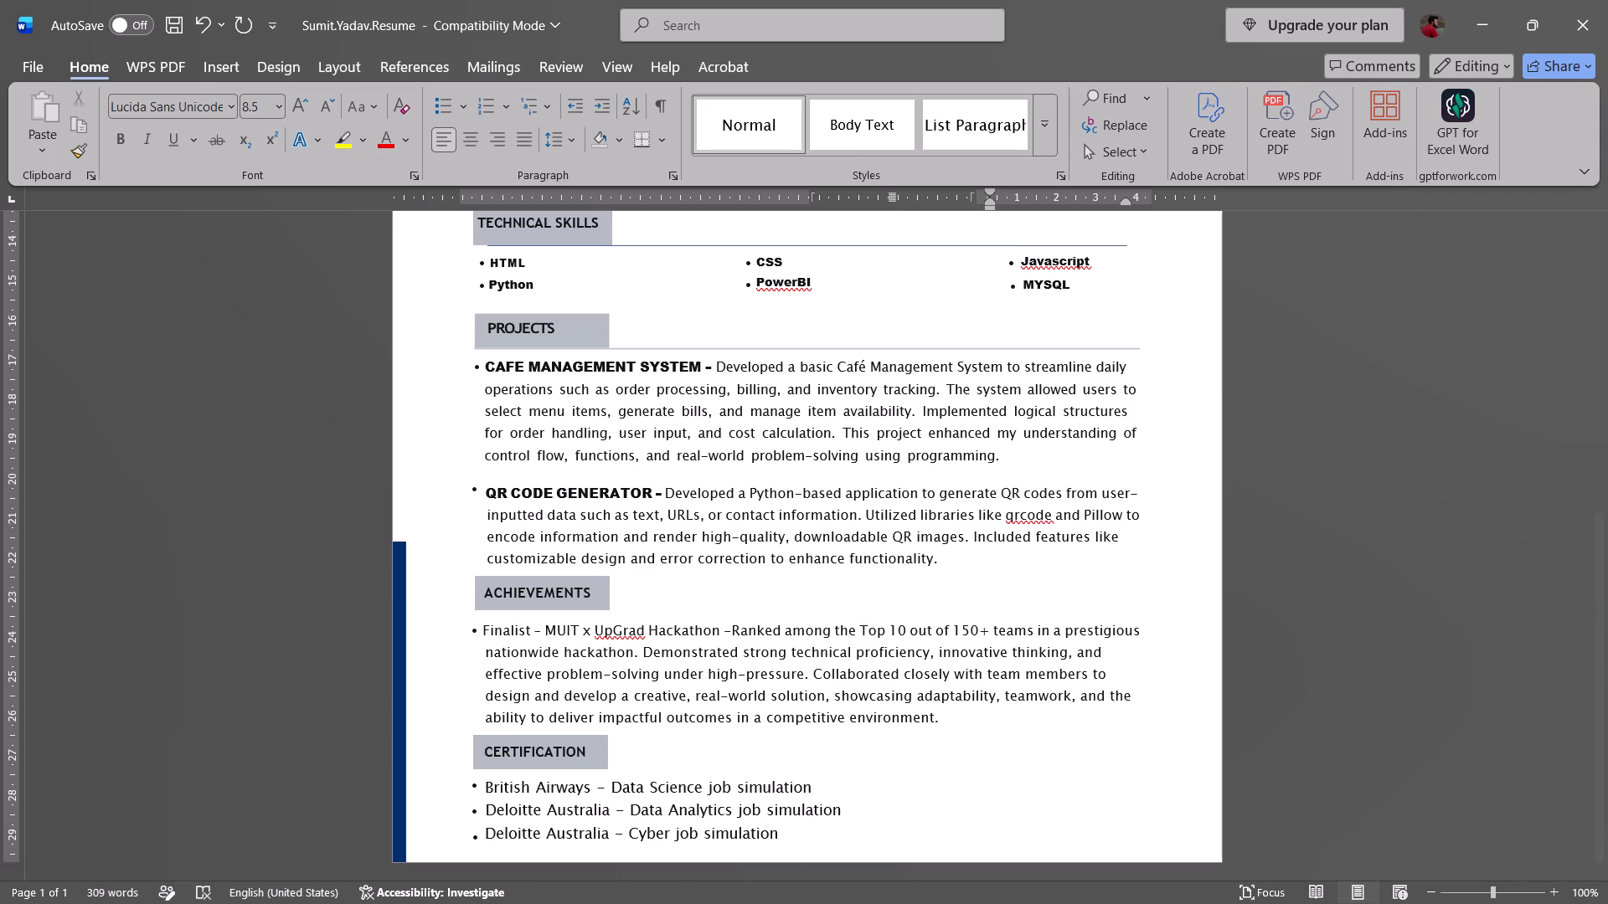
# In the resume being updated, replace the first project's title with "JEEVAN RAKSHA".
pyautogui.click(703, 368)
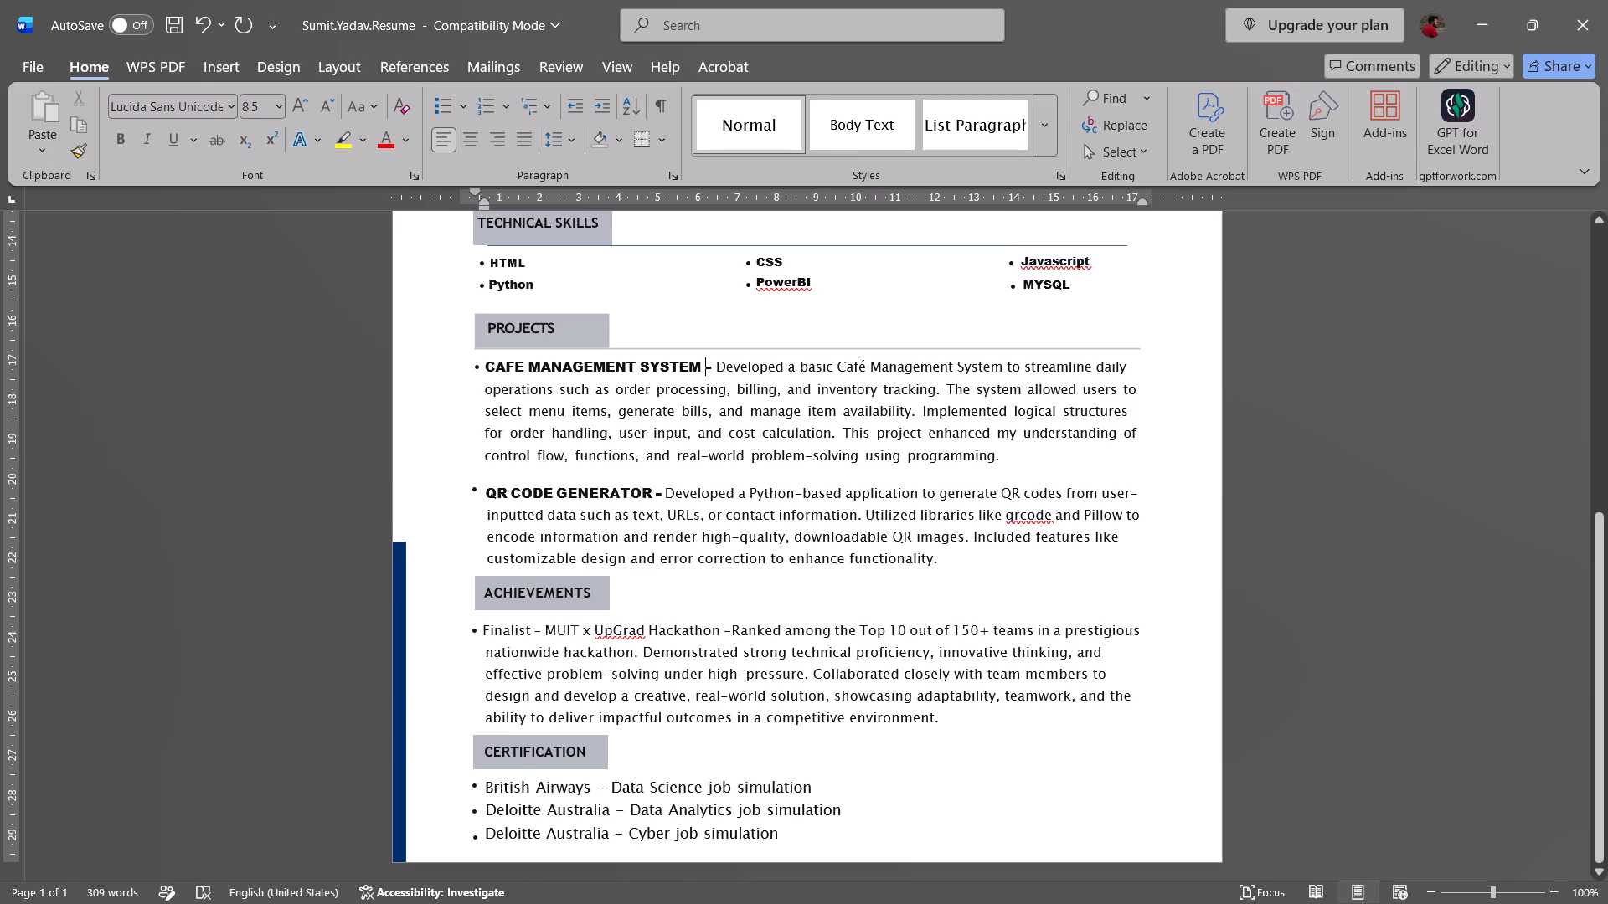
pyautogui.press('Left')
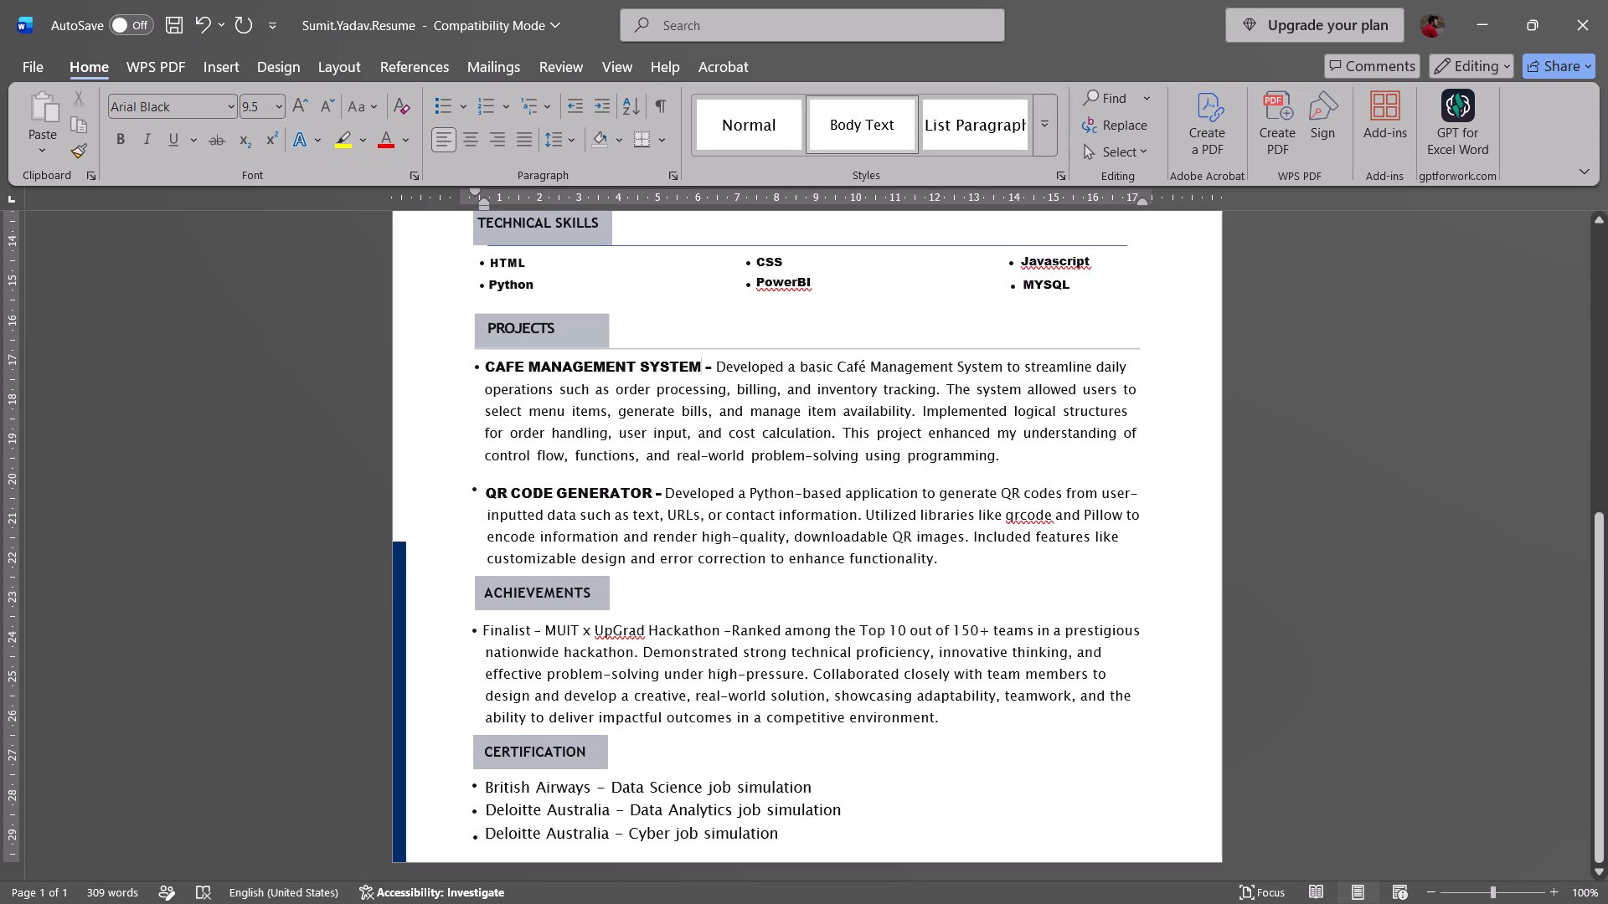
pyautogui.press('BackSpace')
pyautogui.press('BackSpace')
pyautogui.press('BackSpace')
pyautogui.press('BackSpace')
pyautogui.press('BackSpace')
pyautogui.press('BackSpace')
pyautogui.press('BackSpace')
pyautogui.press('BackSpace')
pyautogui.press('BackSpace')
pyautogui.press('BackSpace')
pyautogui.press('BackSpace')
pyautogui.press('BackSpace')
pyautogui.press('BackSpace')
pyautogui.press('BackSpace')
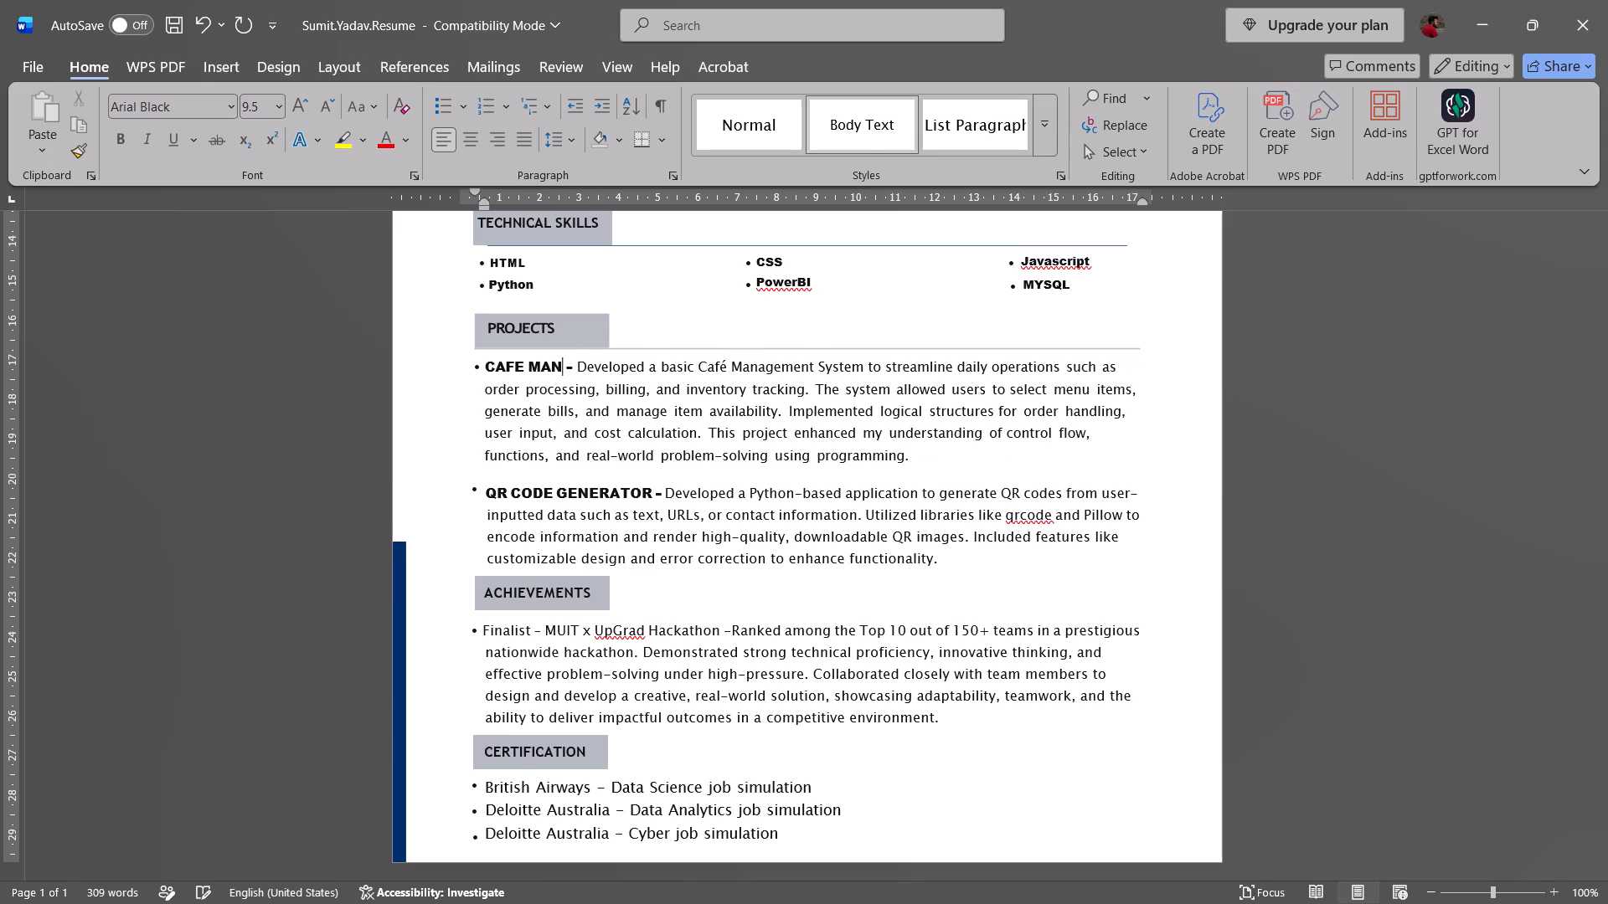
pyautogui.press('BackSpace')
pyautogui.press('BackSpace')
pyautogui.press('BackSpace')
pyautogui.press('BackSpace')
pyautogui.press('BackSpace')
pyautogui.press('BackSpace')
pyautogui.press('BackSpace')
pyautogui.press('BackSpace')
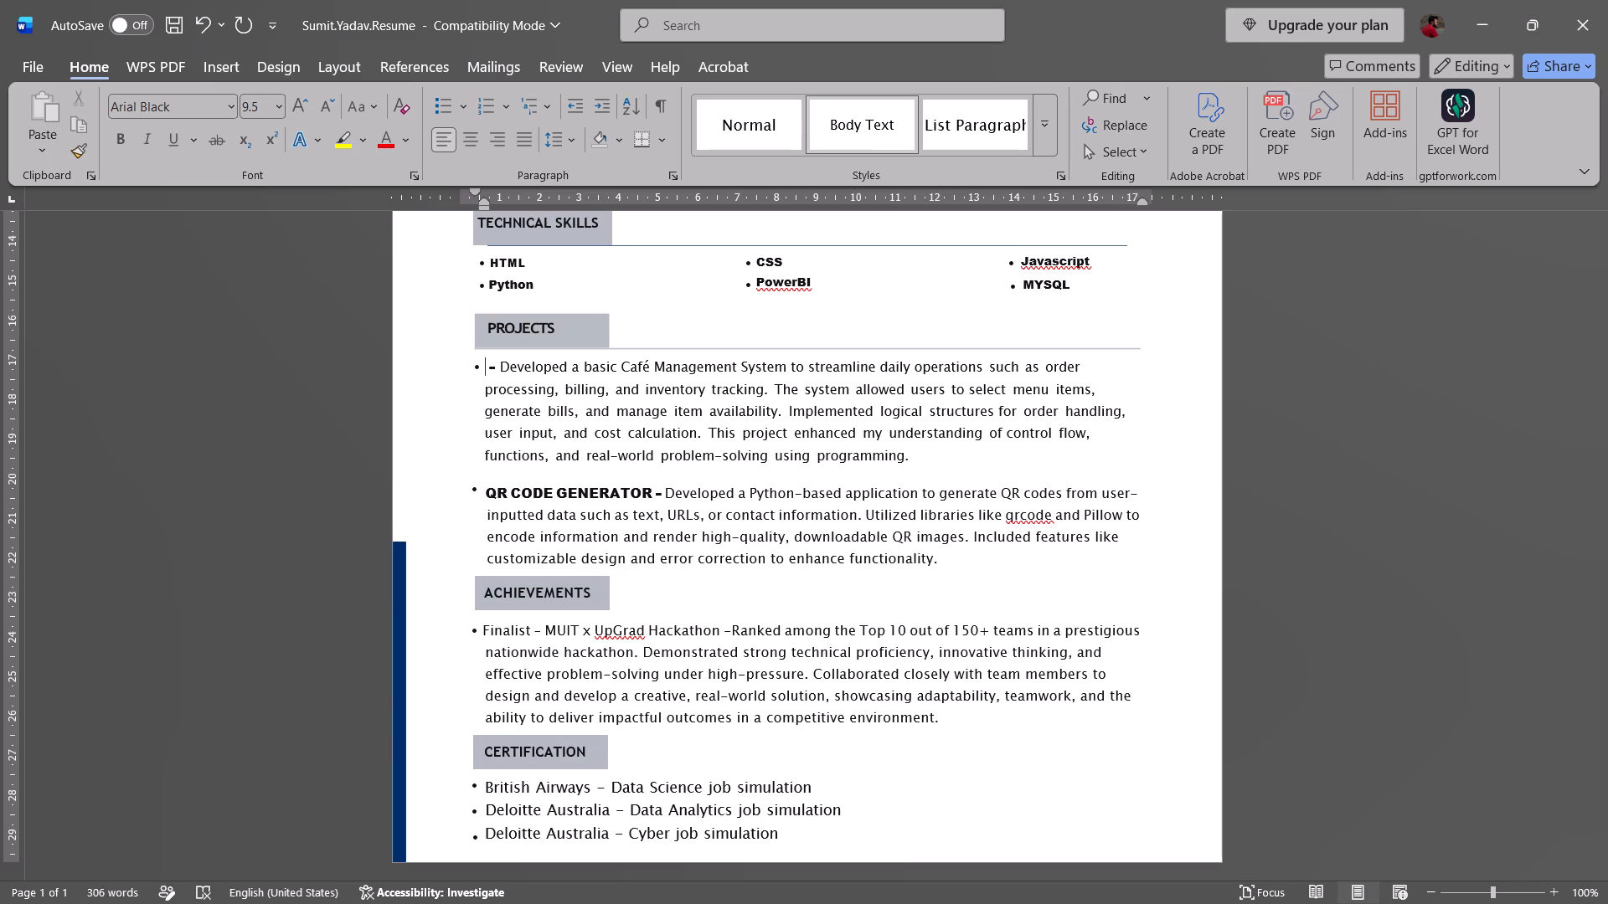
pyautogui.write('JEE')
pyautogui.write('VAN')
pyautogui.press('space')
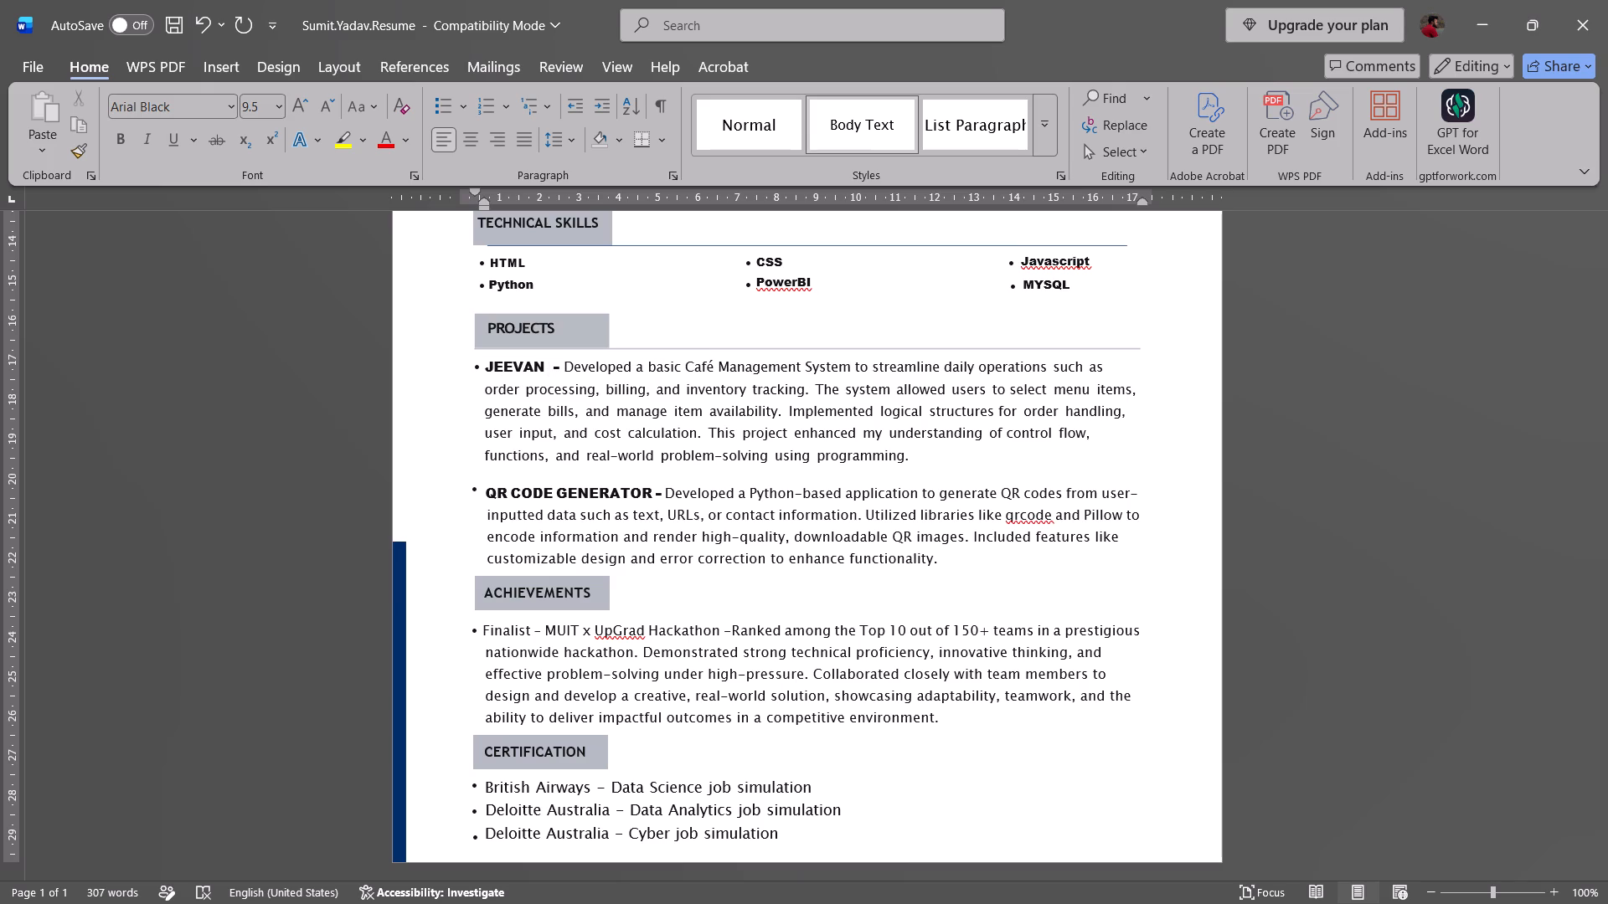
pyautogui.press('r')
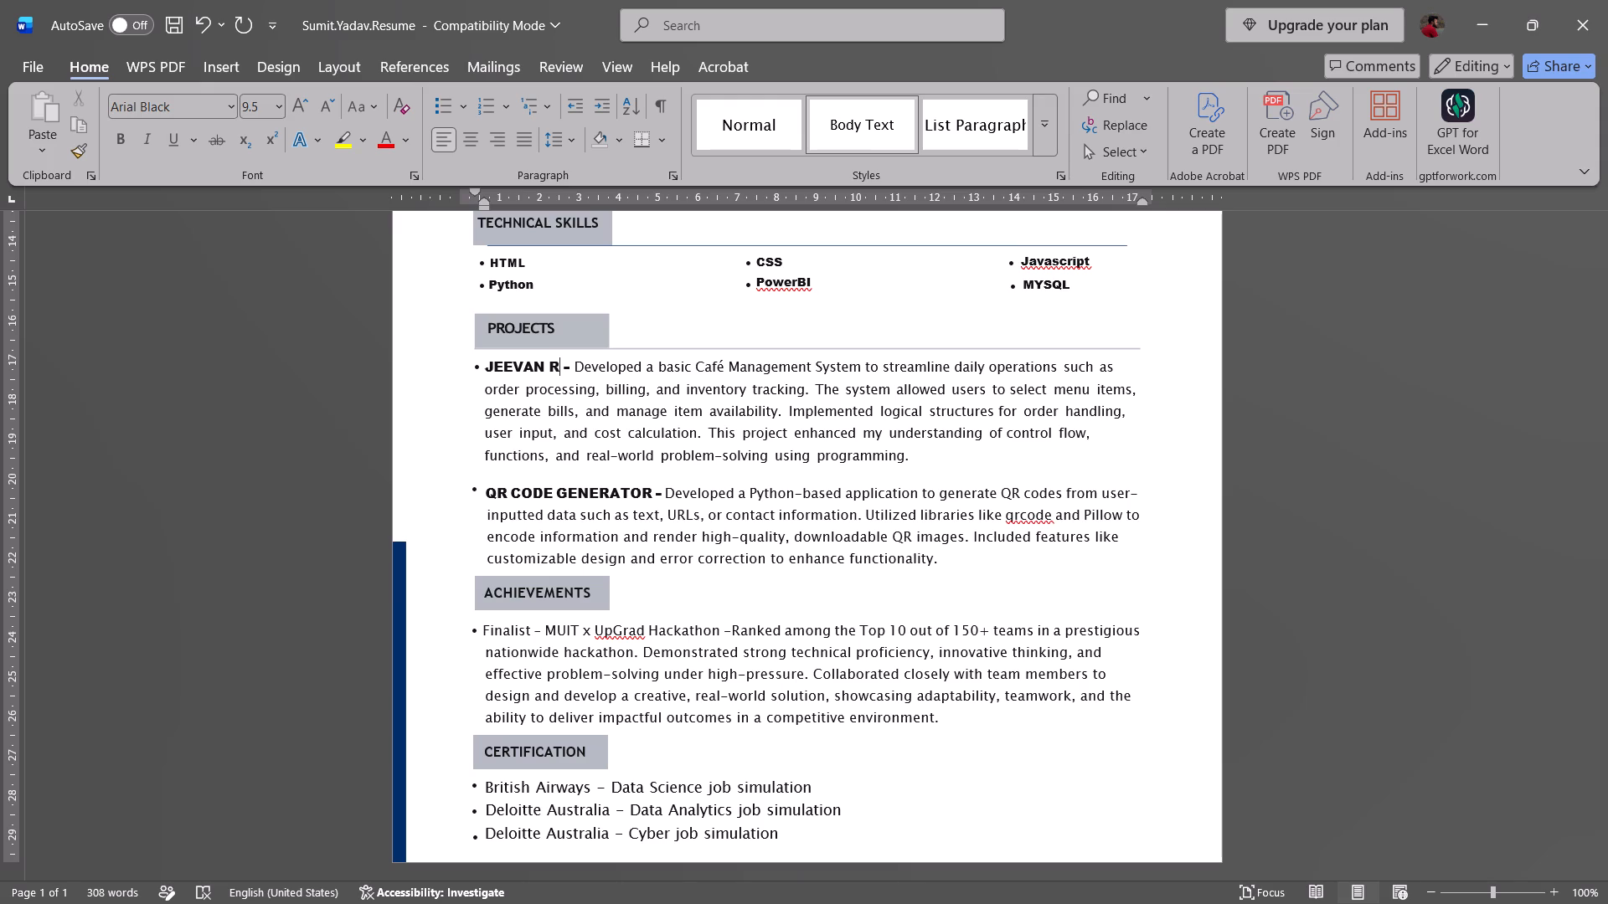
pyautogui.press('a')
pyautogui.write('KSHA')
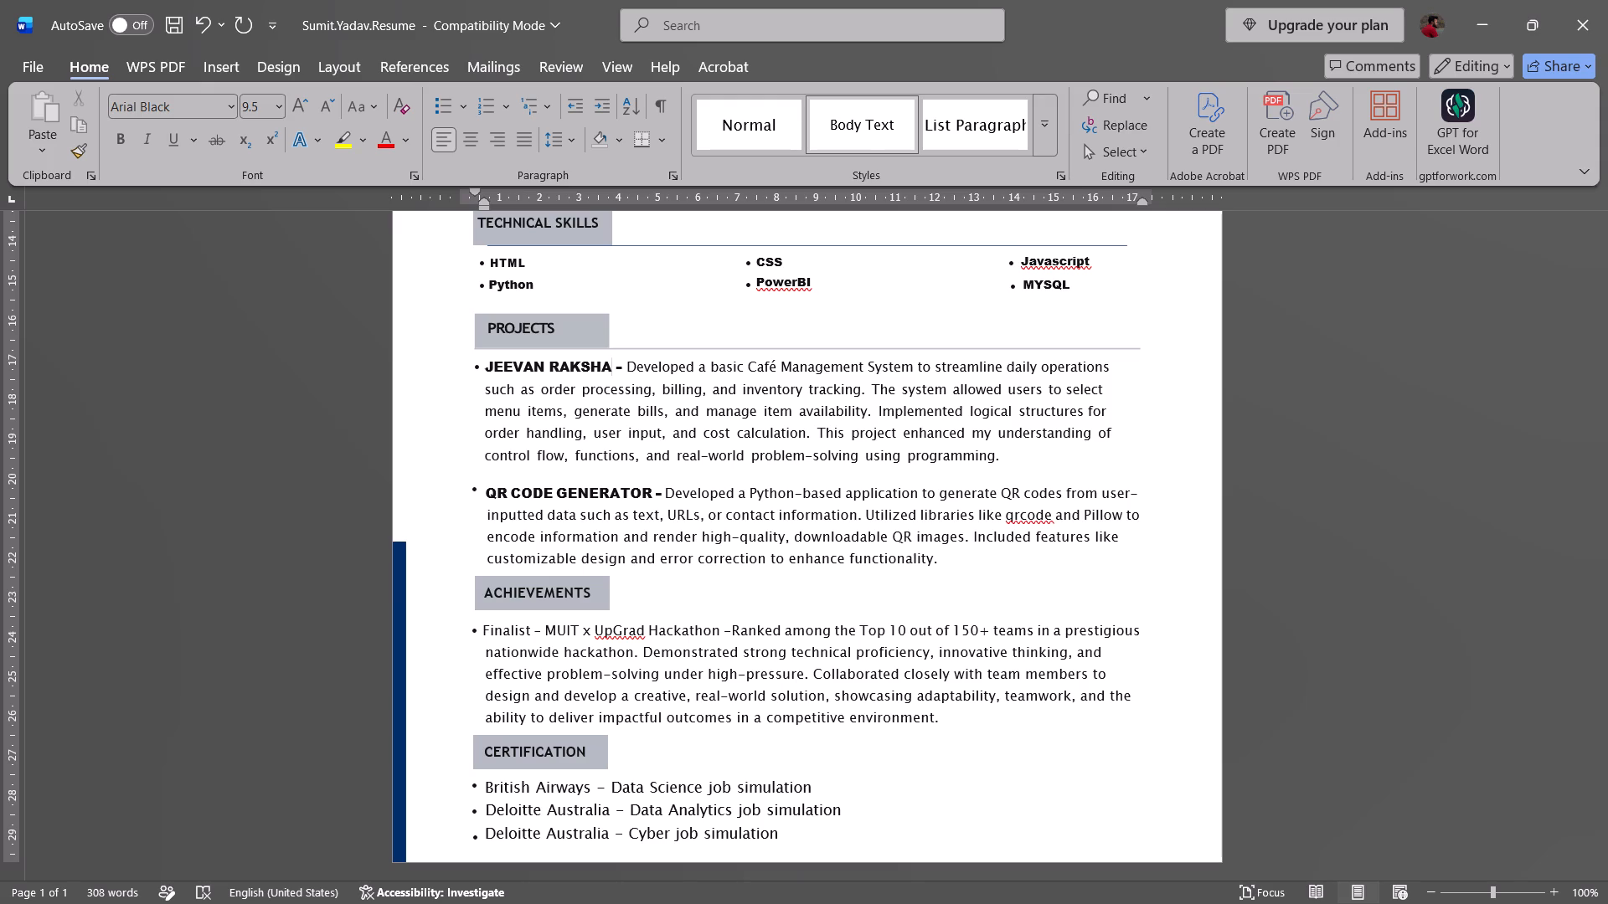
pyautogui.press('space')
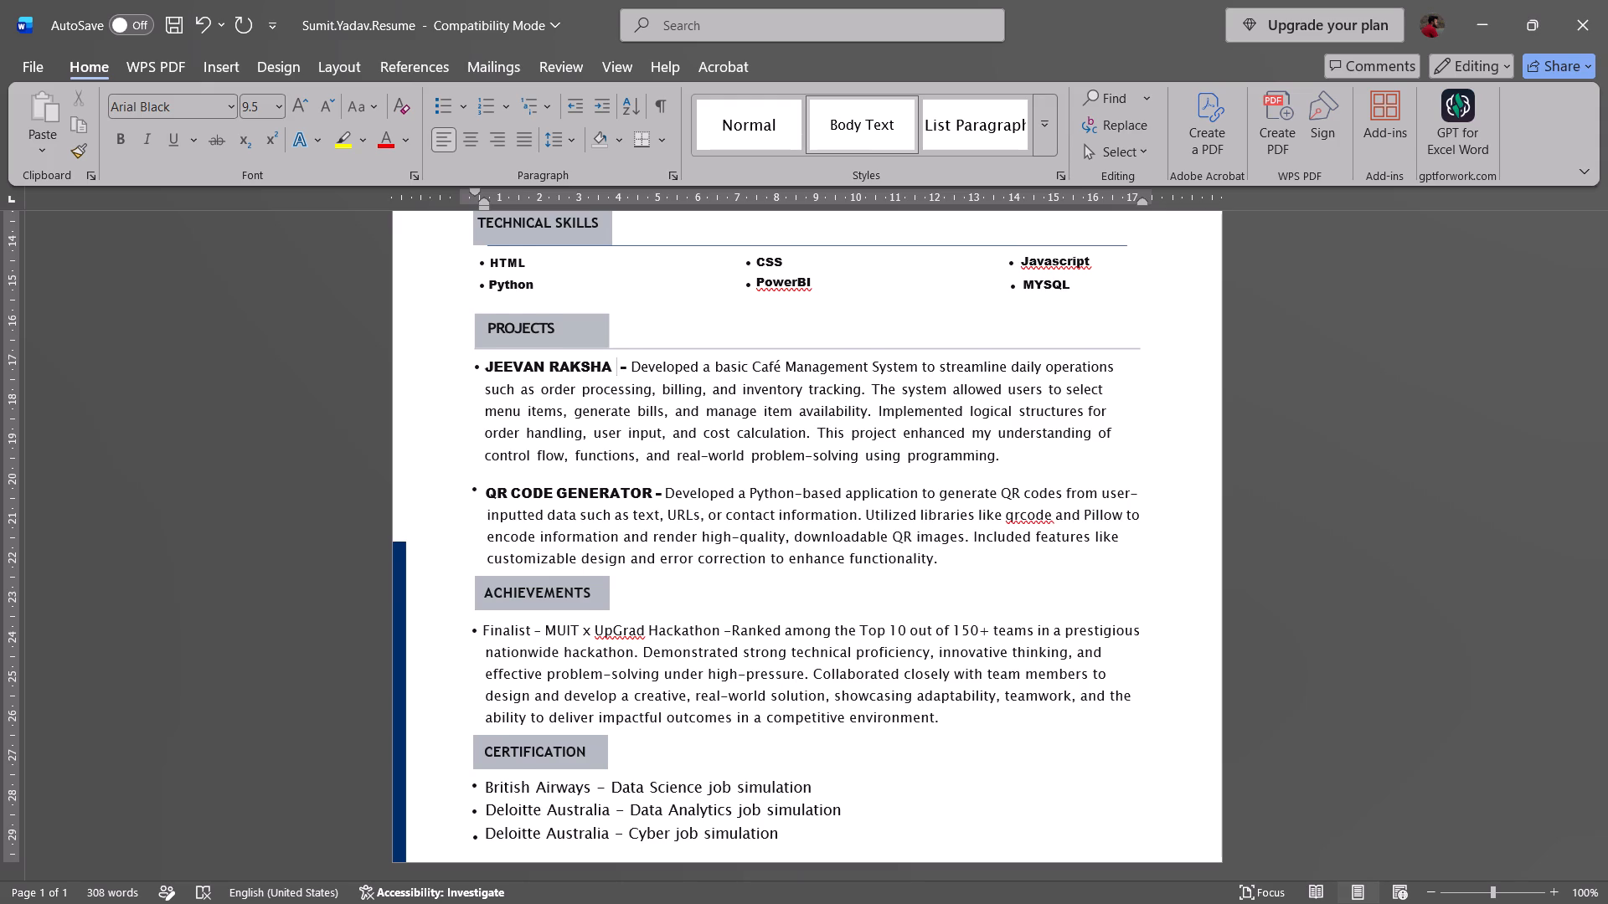
# Delete the café system description after the JEEVAN RAKSHA title and add a new line below the title.
pyautogui.scroll(1, 633, 364)
pyautogui.scroll(-1, 633, 364)
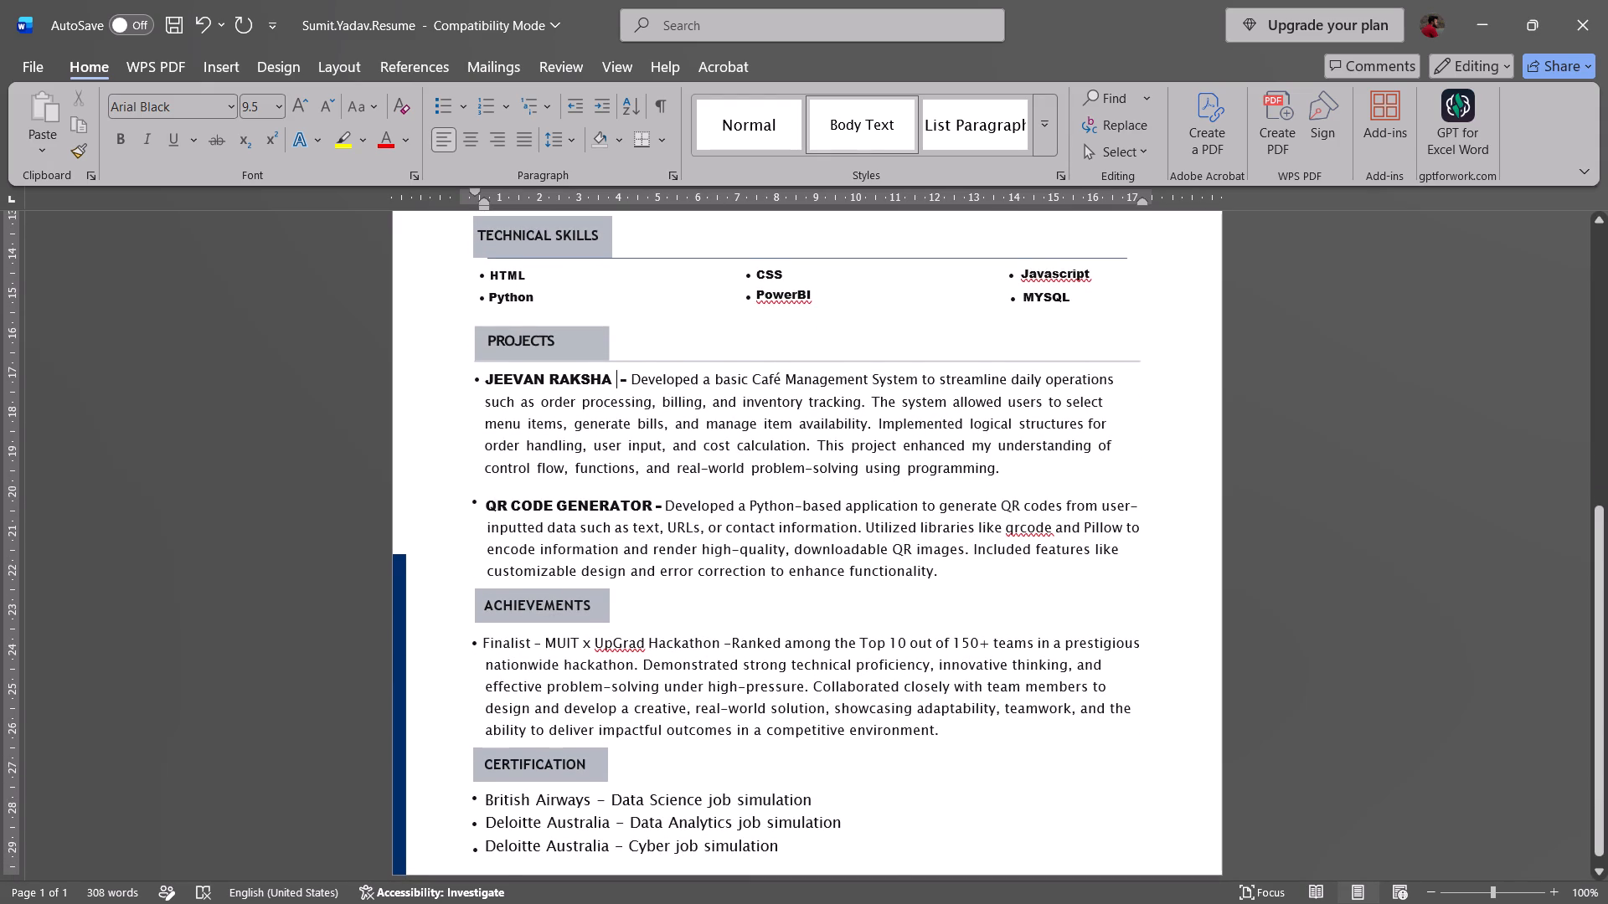
pyautogui.moveTo(628, 377); pyautogui.dragTo(666, 398)
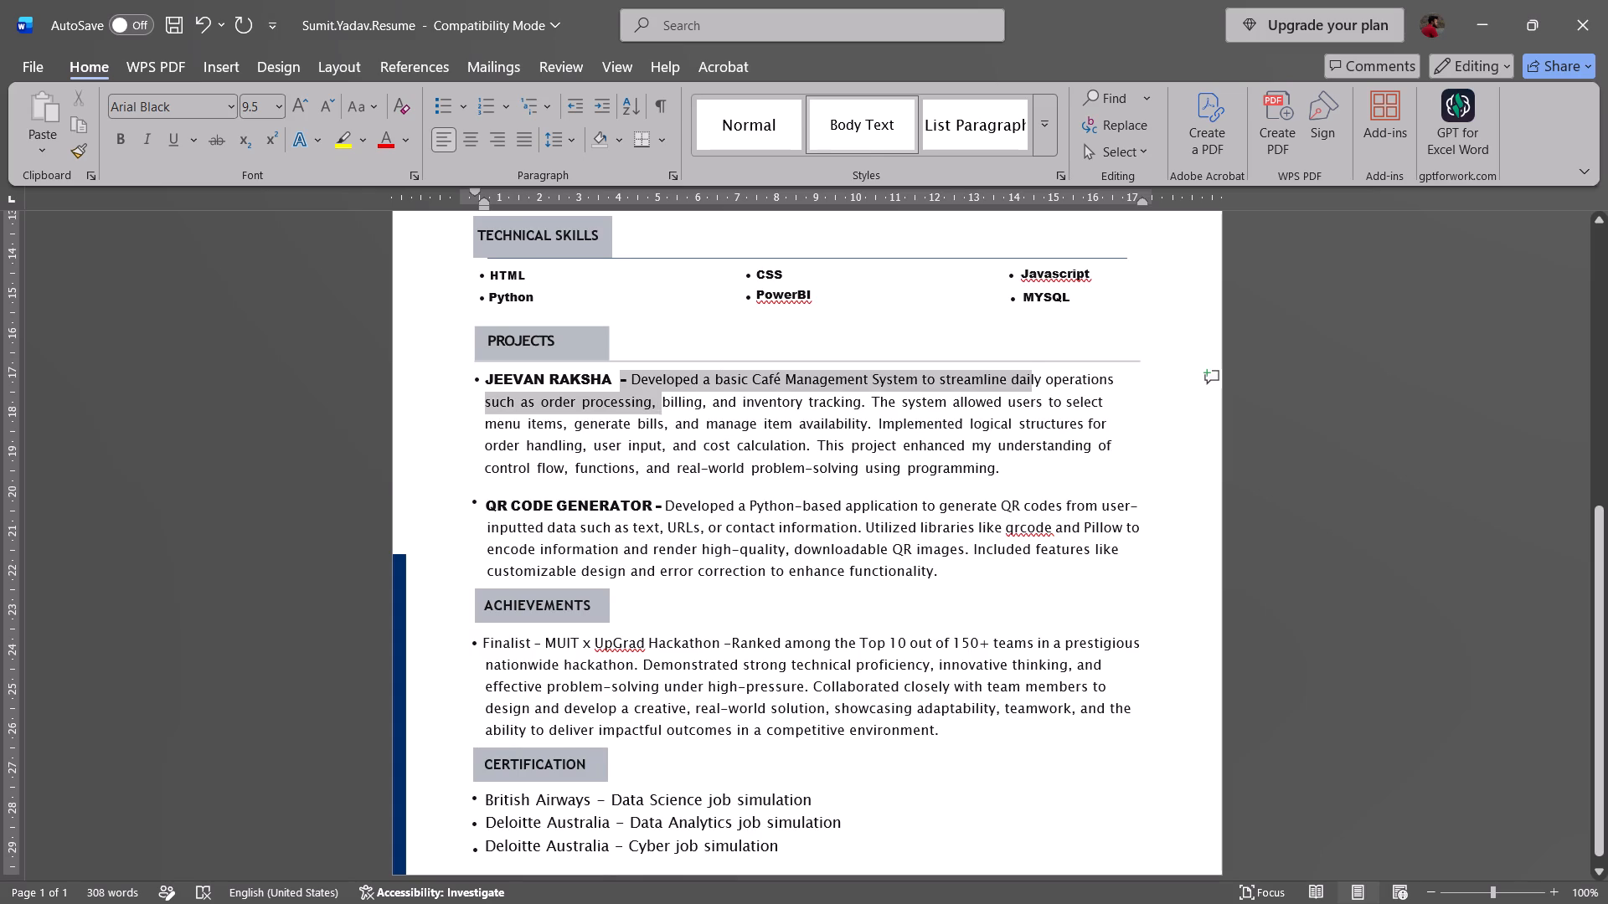
pyautogui.moveTo(666, 398); pyautogui.dragTo(1049, 463)
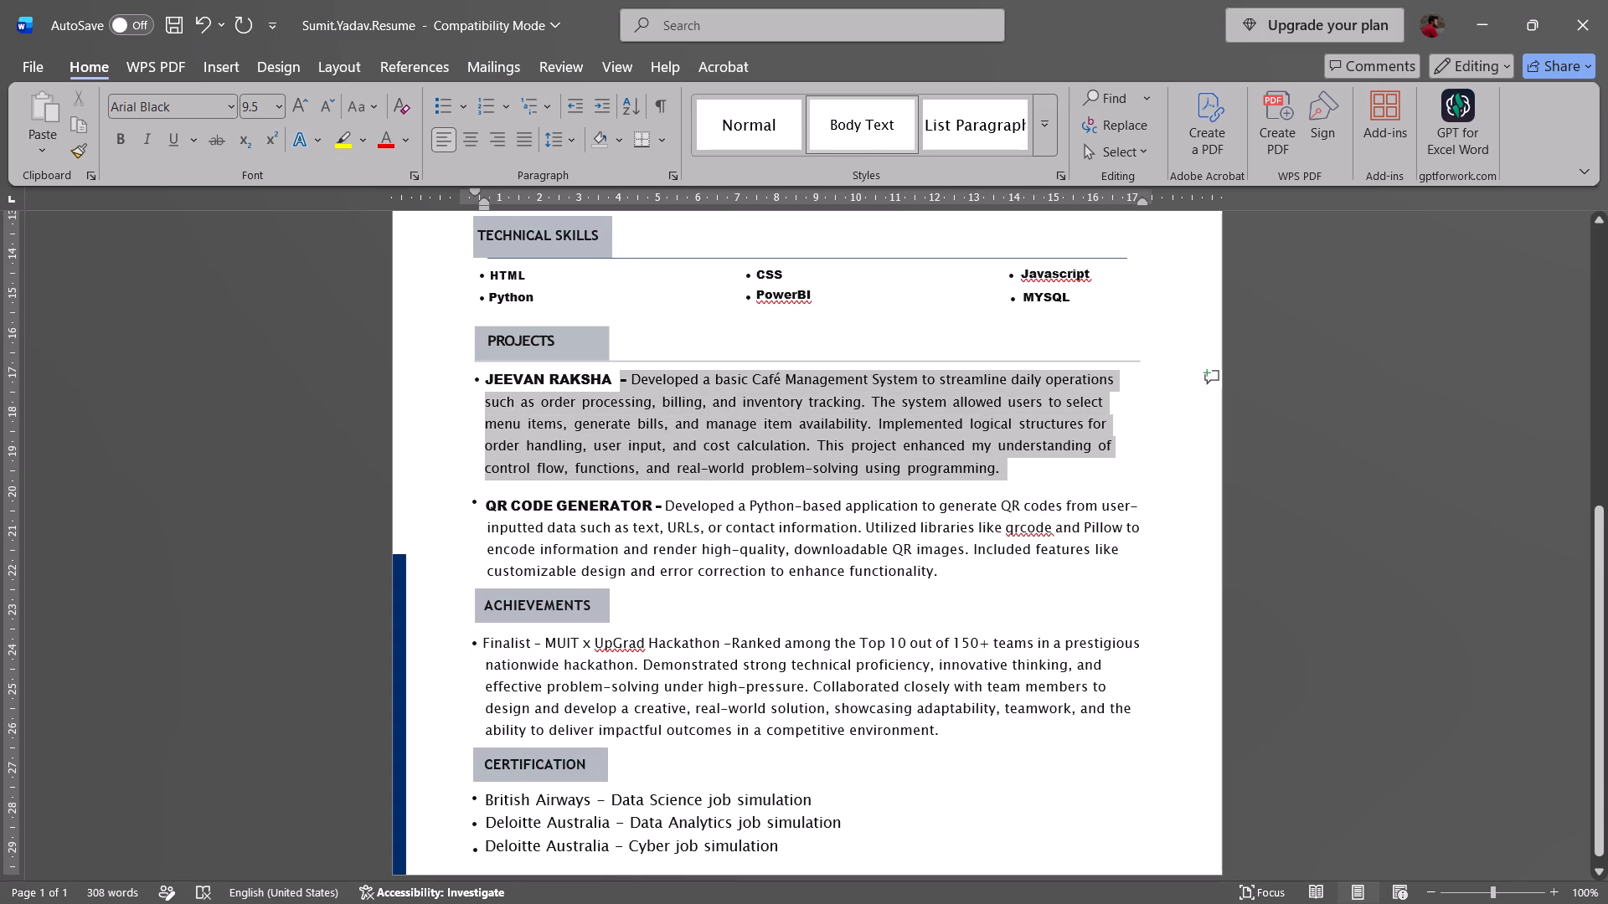
pyautogui.moveTo(1049, 463); pyautogui.dragTo(1115, 463)
pyautogui.press('BackSpace')
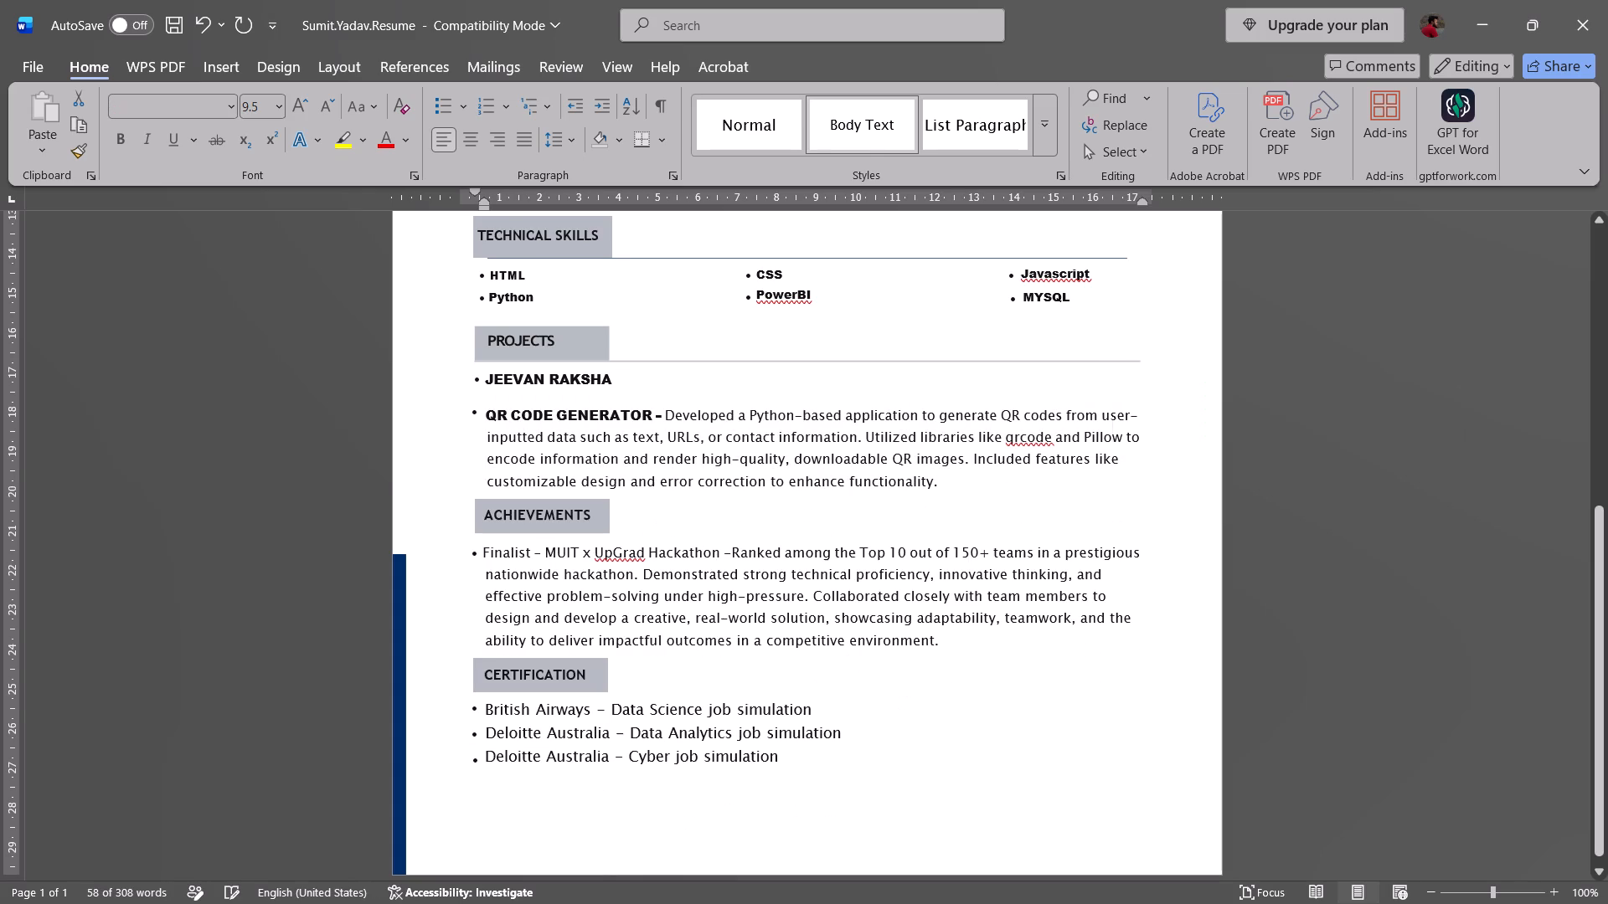
pyautogui.press('Return')
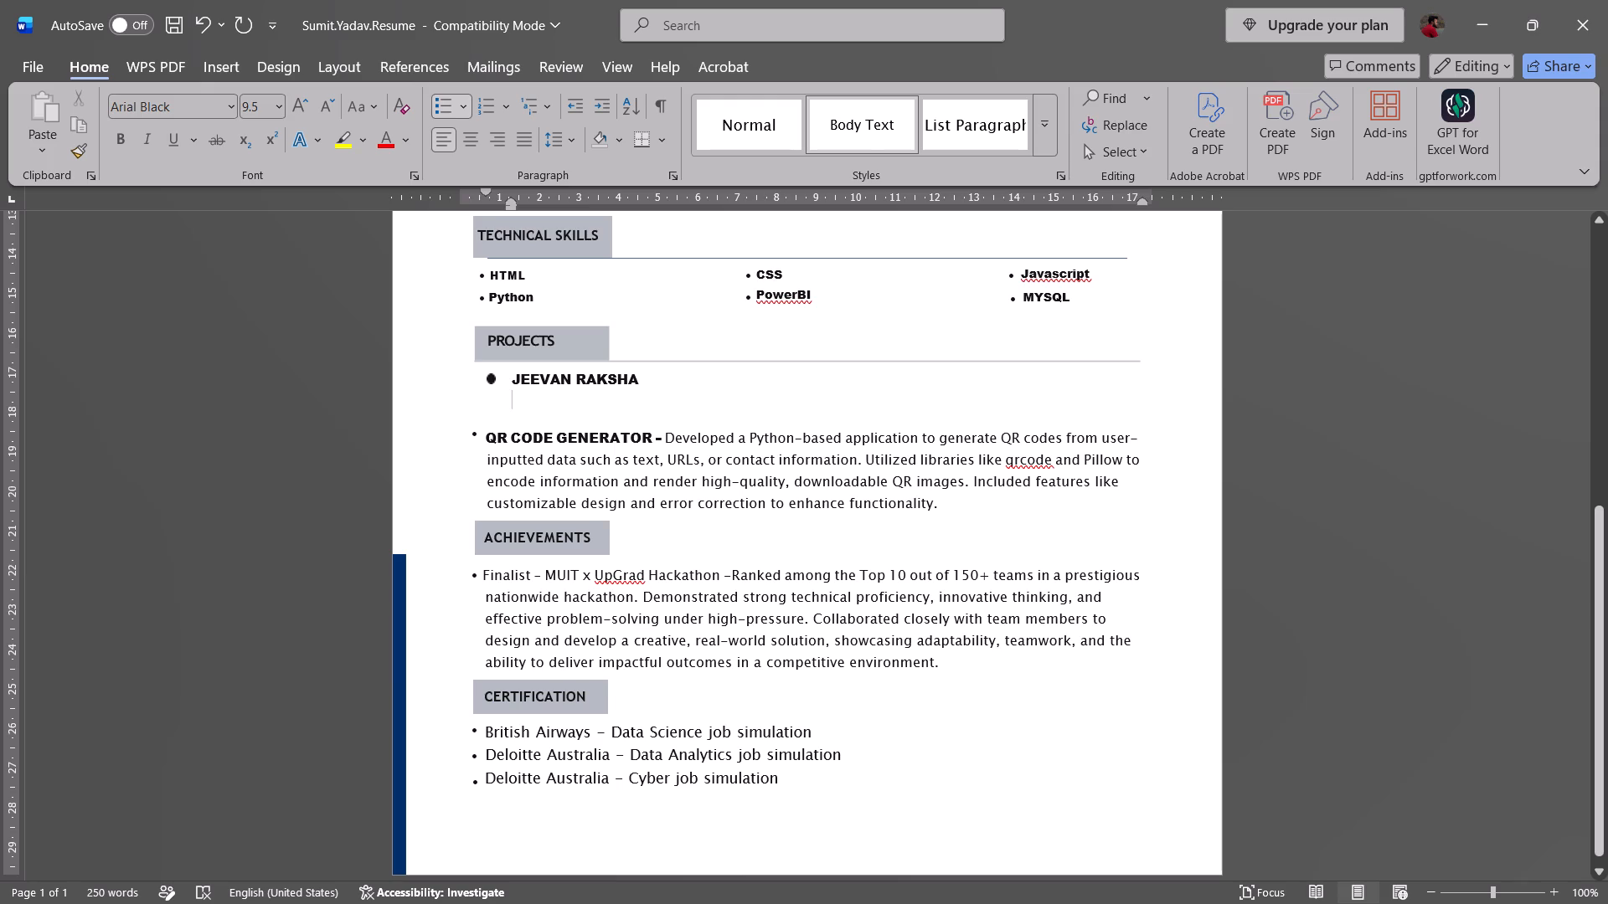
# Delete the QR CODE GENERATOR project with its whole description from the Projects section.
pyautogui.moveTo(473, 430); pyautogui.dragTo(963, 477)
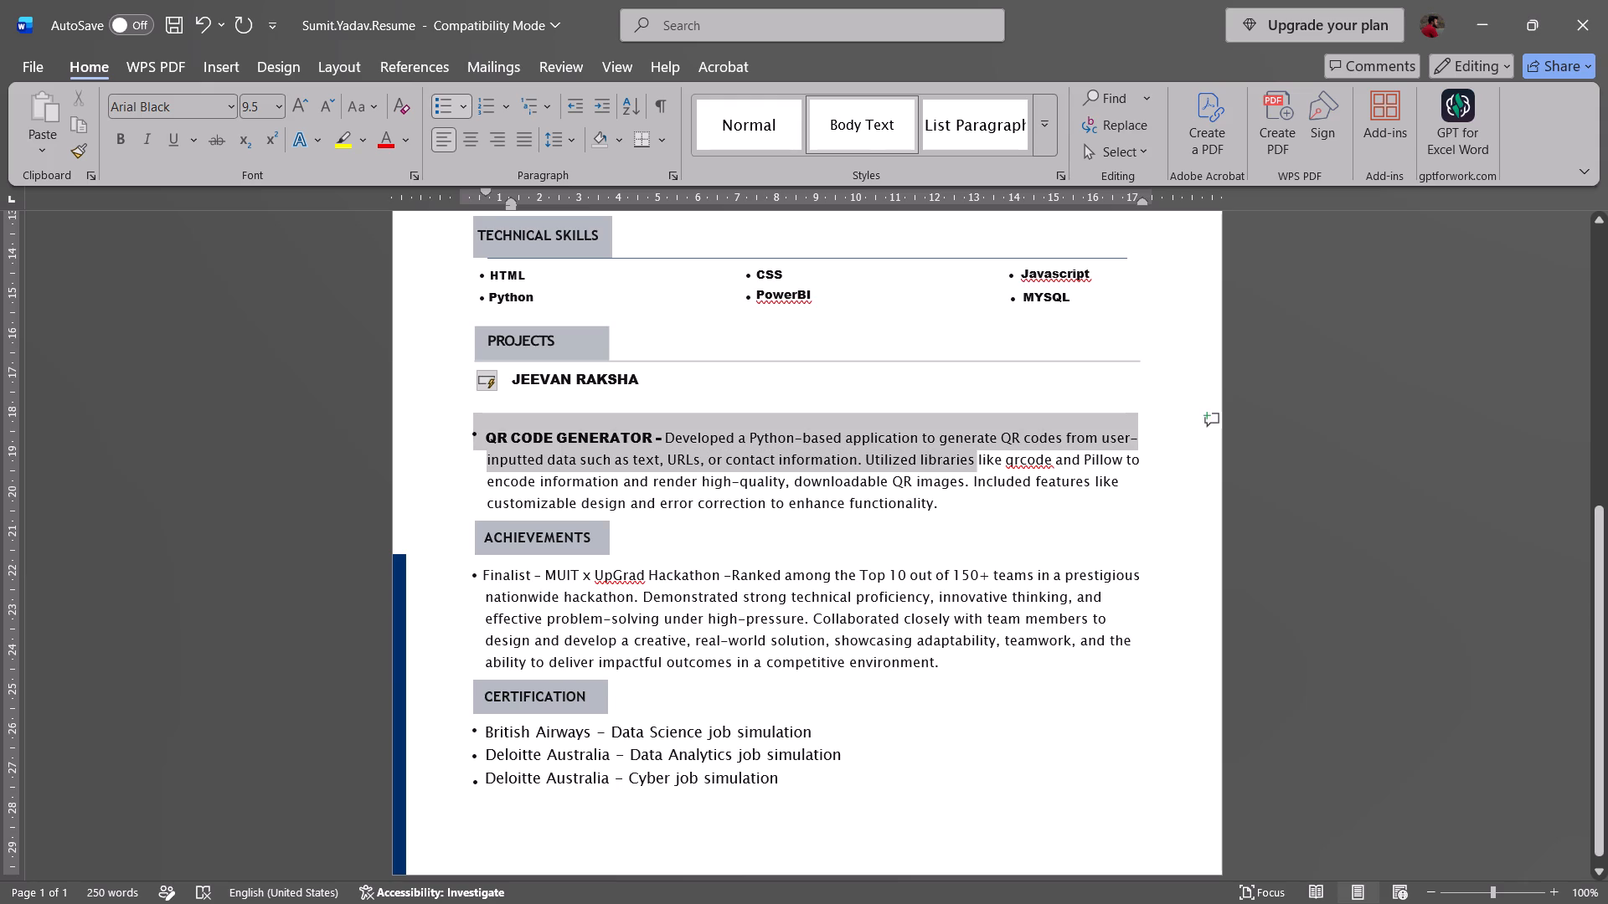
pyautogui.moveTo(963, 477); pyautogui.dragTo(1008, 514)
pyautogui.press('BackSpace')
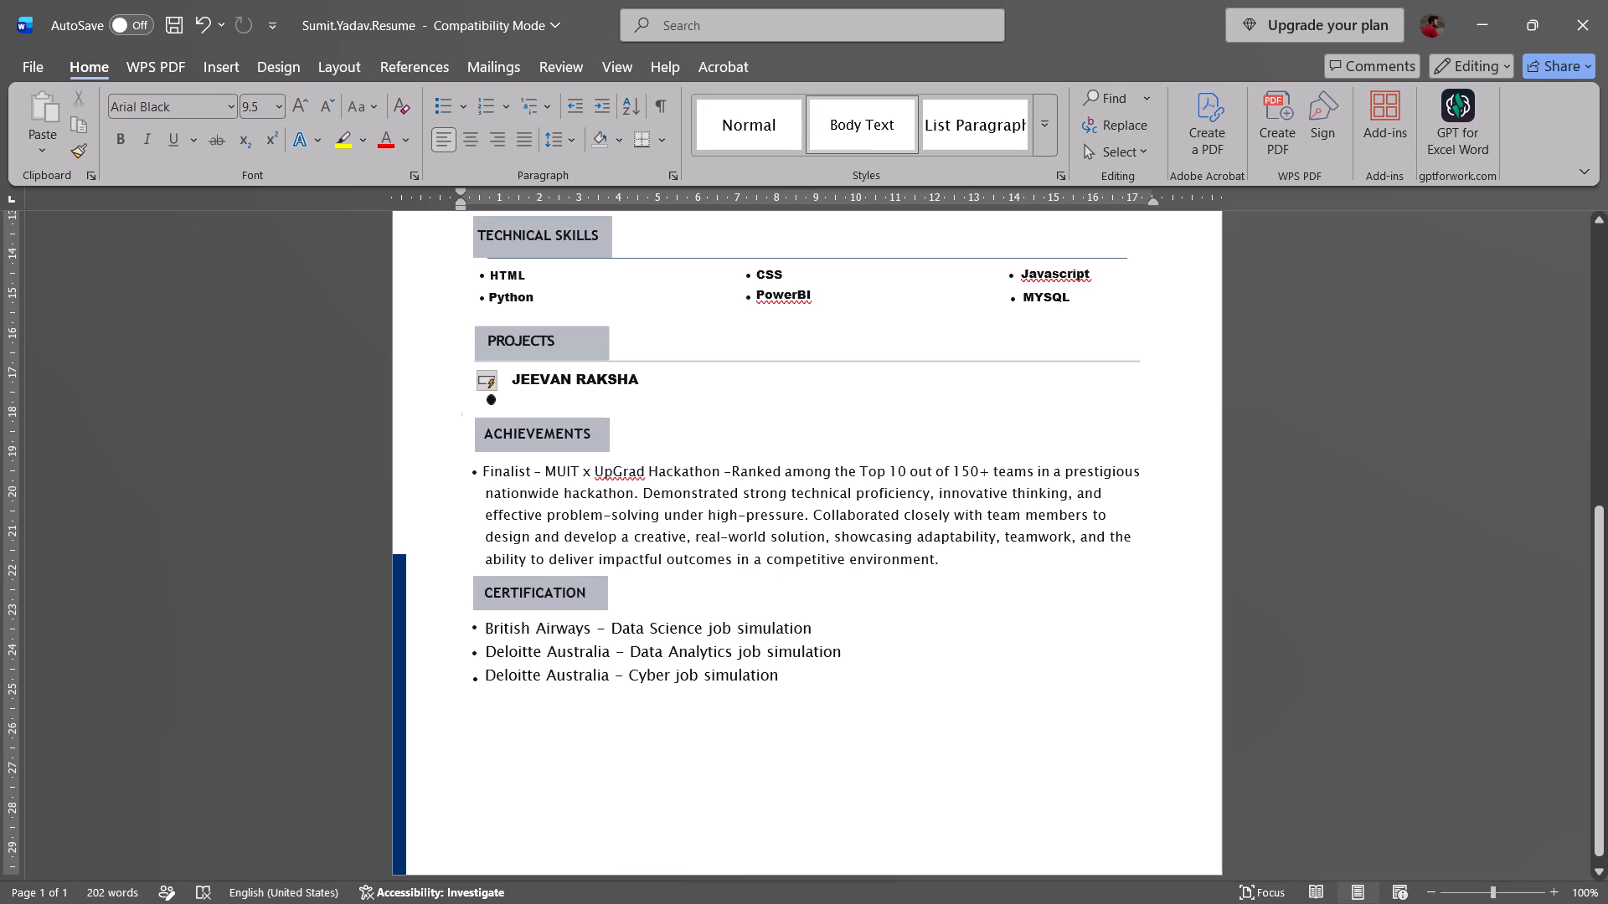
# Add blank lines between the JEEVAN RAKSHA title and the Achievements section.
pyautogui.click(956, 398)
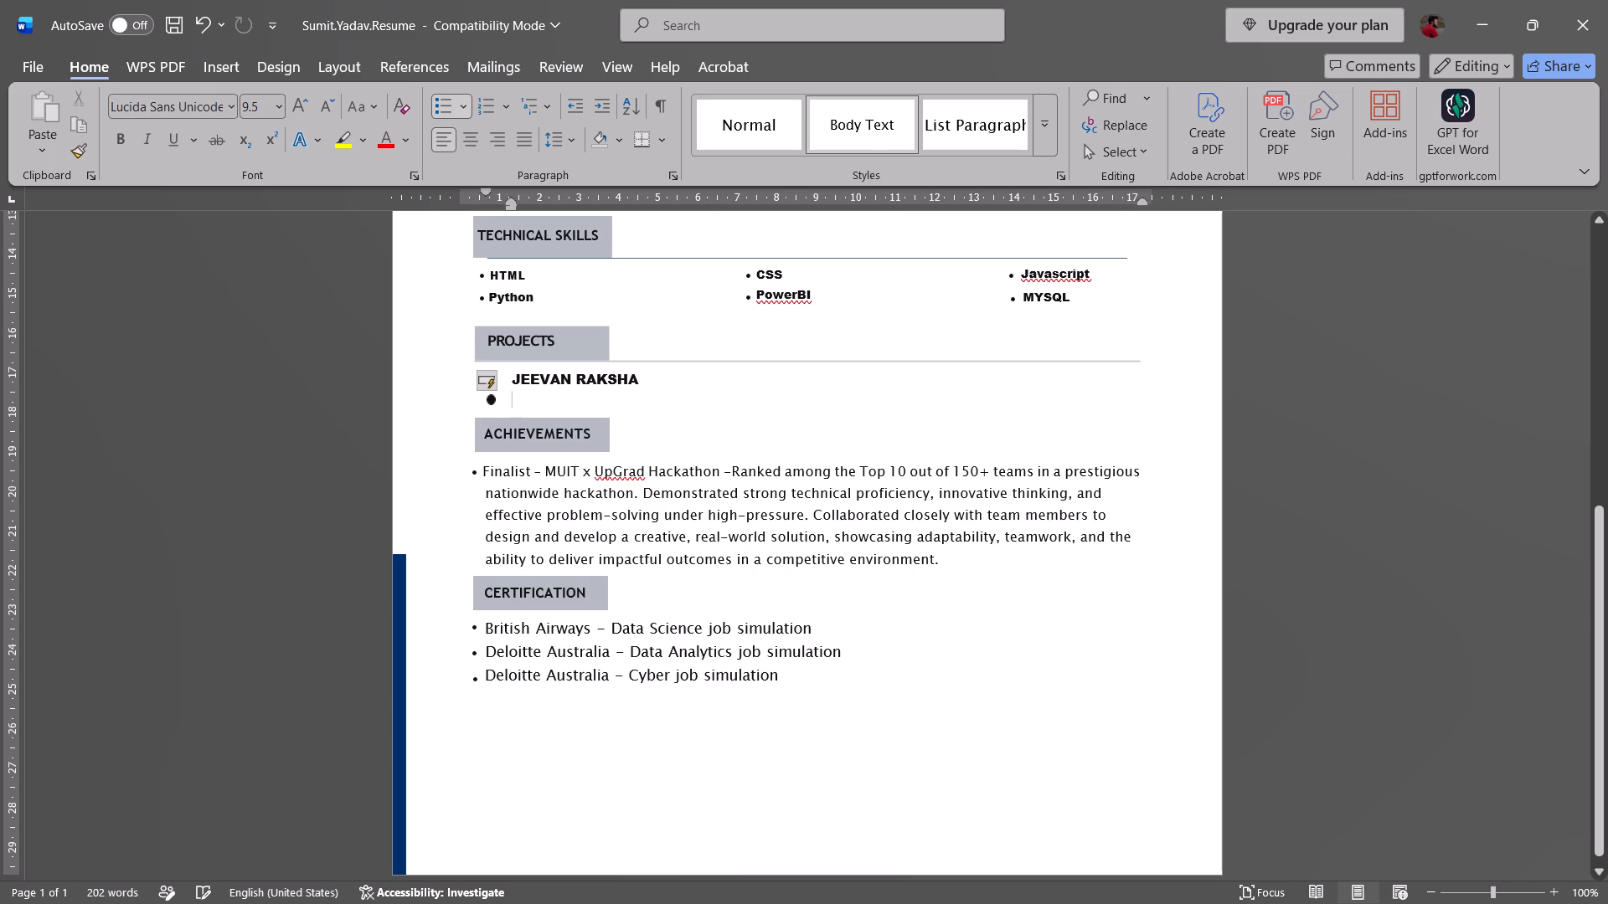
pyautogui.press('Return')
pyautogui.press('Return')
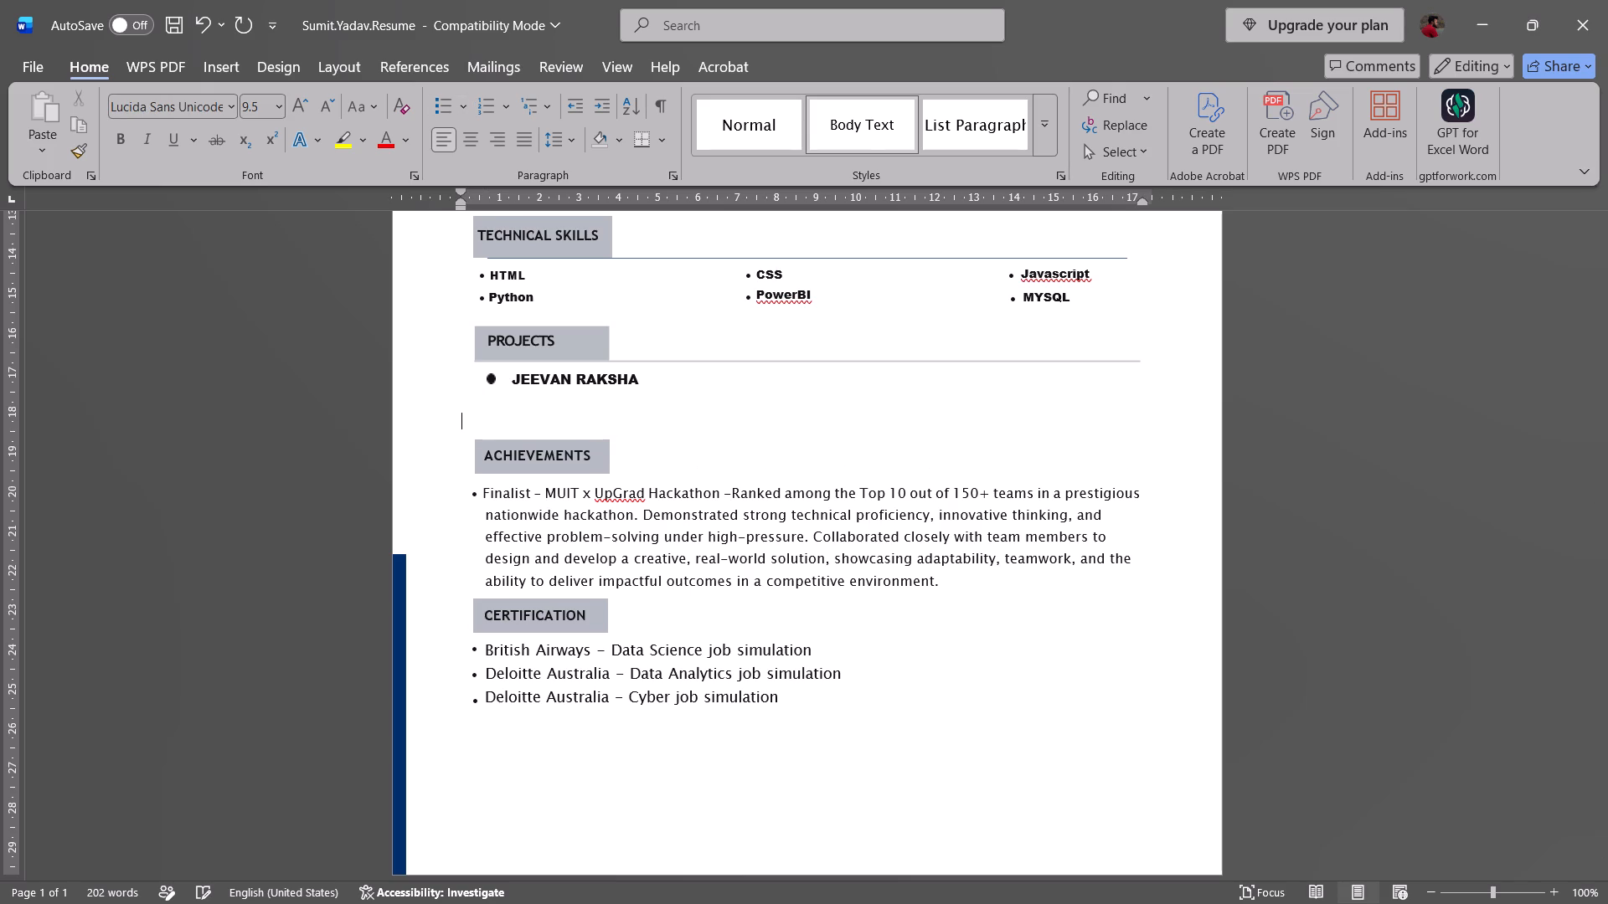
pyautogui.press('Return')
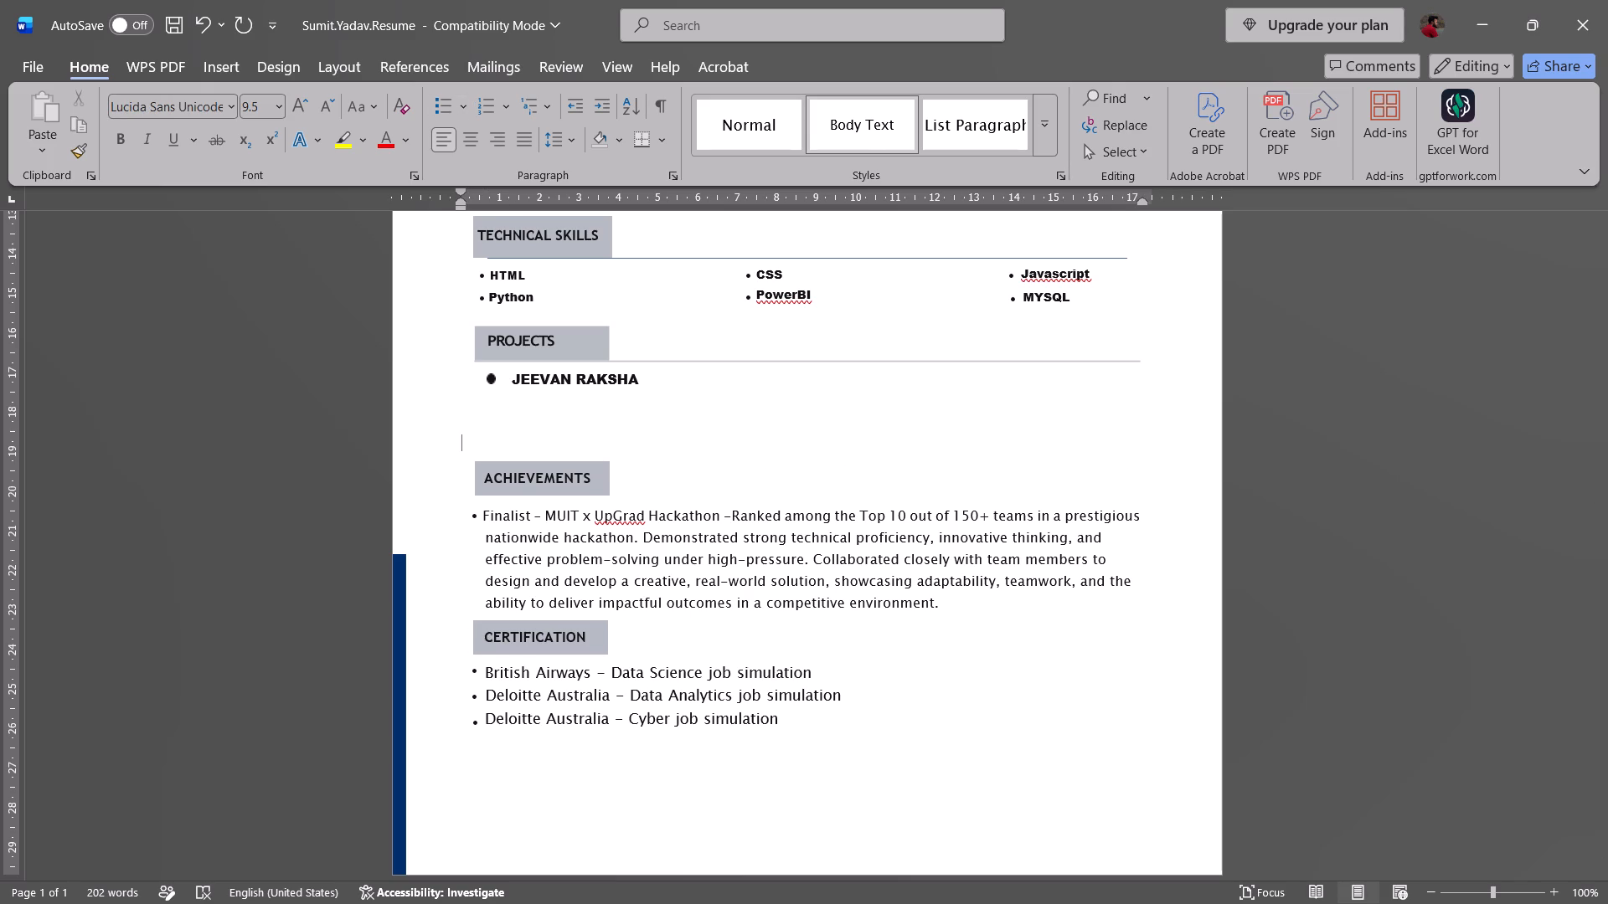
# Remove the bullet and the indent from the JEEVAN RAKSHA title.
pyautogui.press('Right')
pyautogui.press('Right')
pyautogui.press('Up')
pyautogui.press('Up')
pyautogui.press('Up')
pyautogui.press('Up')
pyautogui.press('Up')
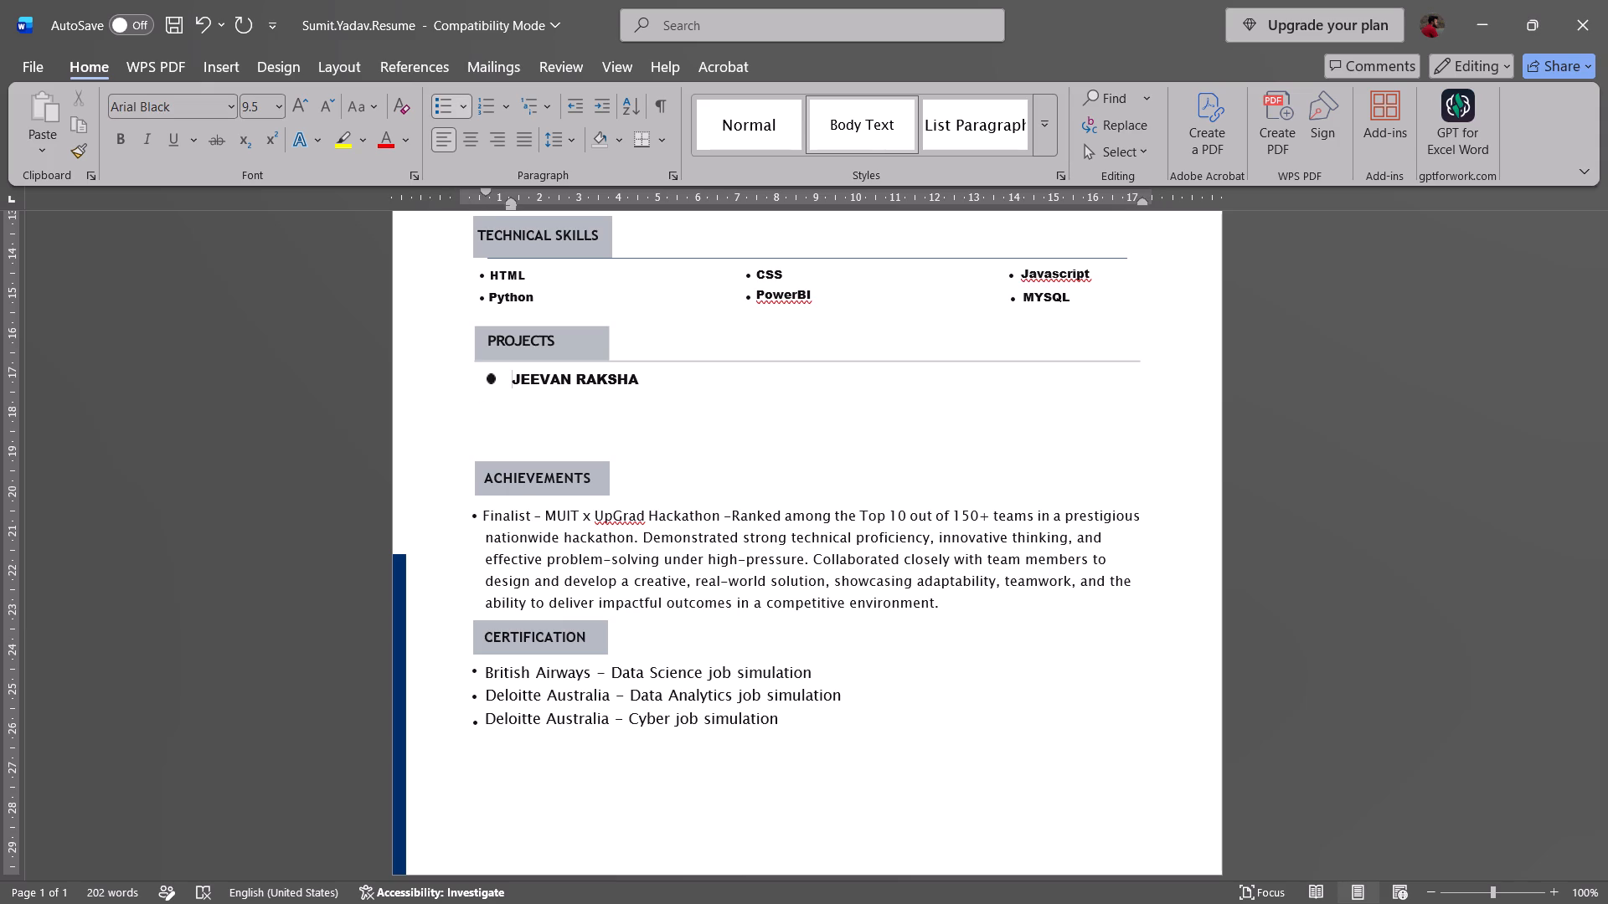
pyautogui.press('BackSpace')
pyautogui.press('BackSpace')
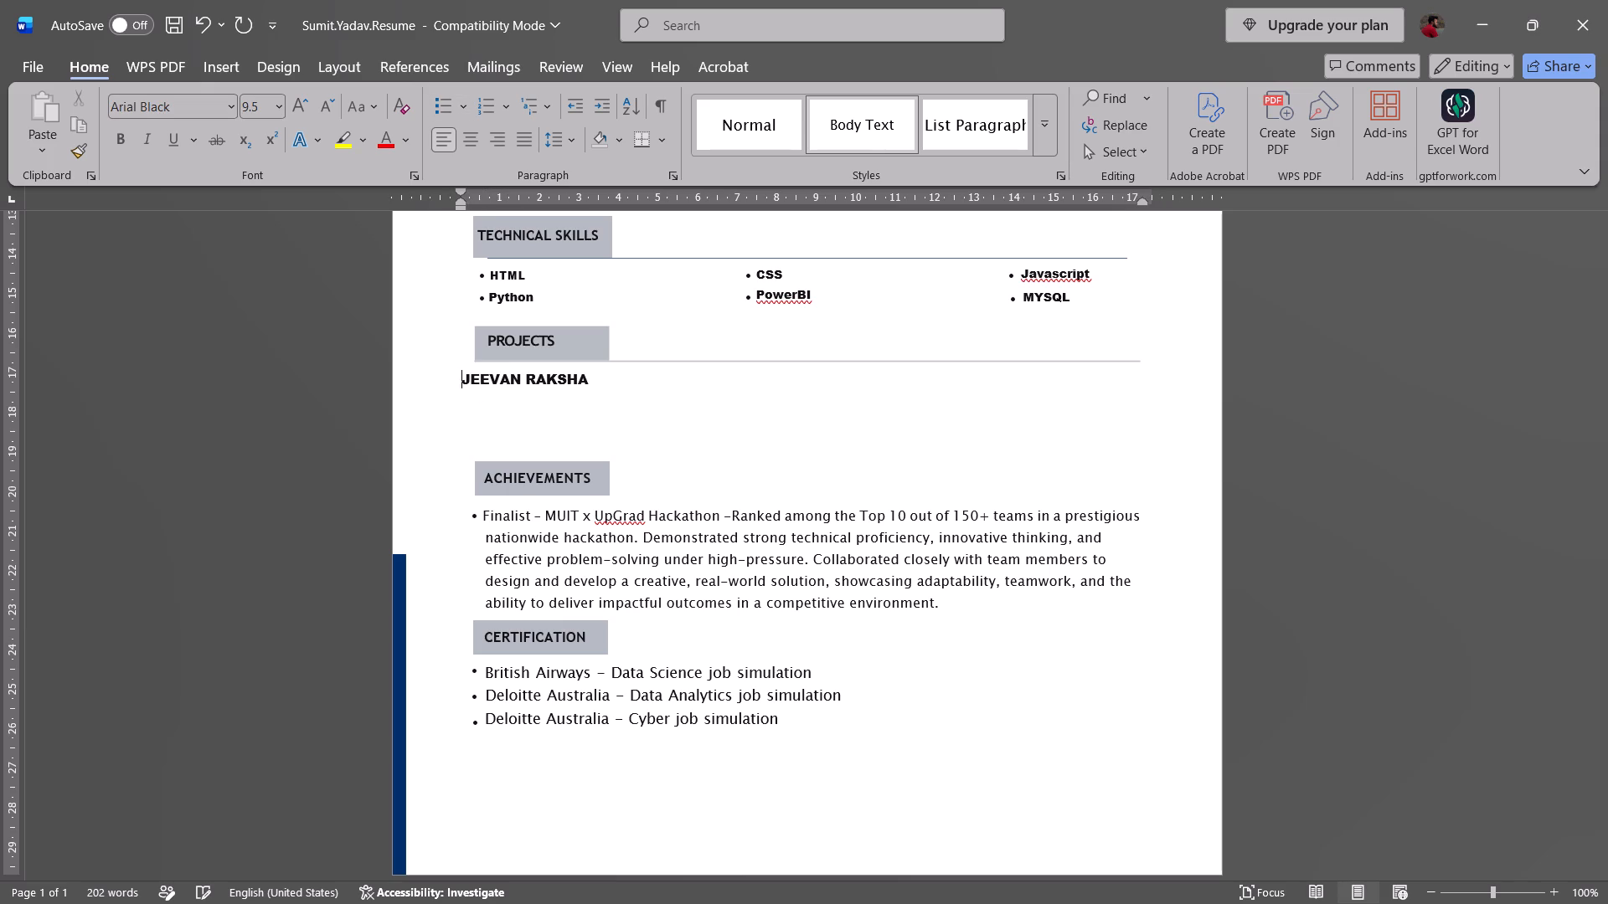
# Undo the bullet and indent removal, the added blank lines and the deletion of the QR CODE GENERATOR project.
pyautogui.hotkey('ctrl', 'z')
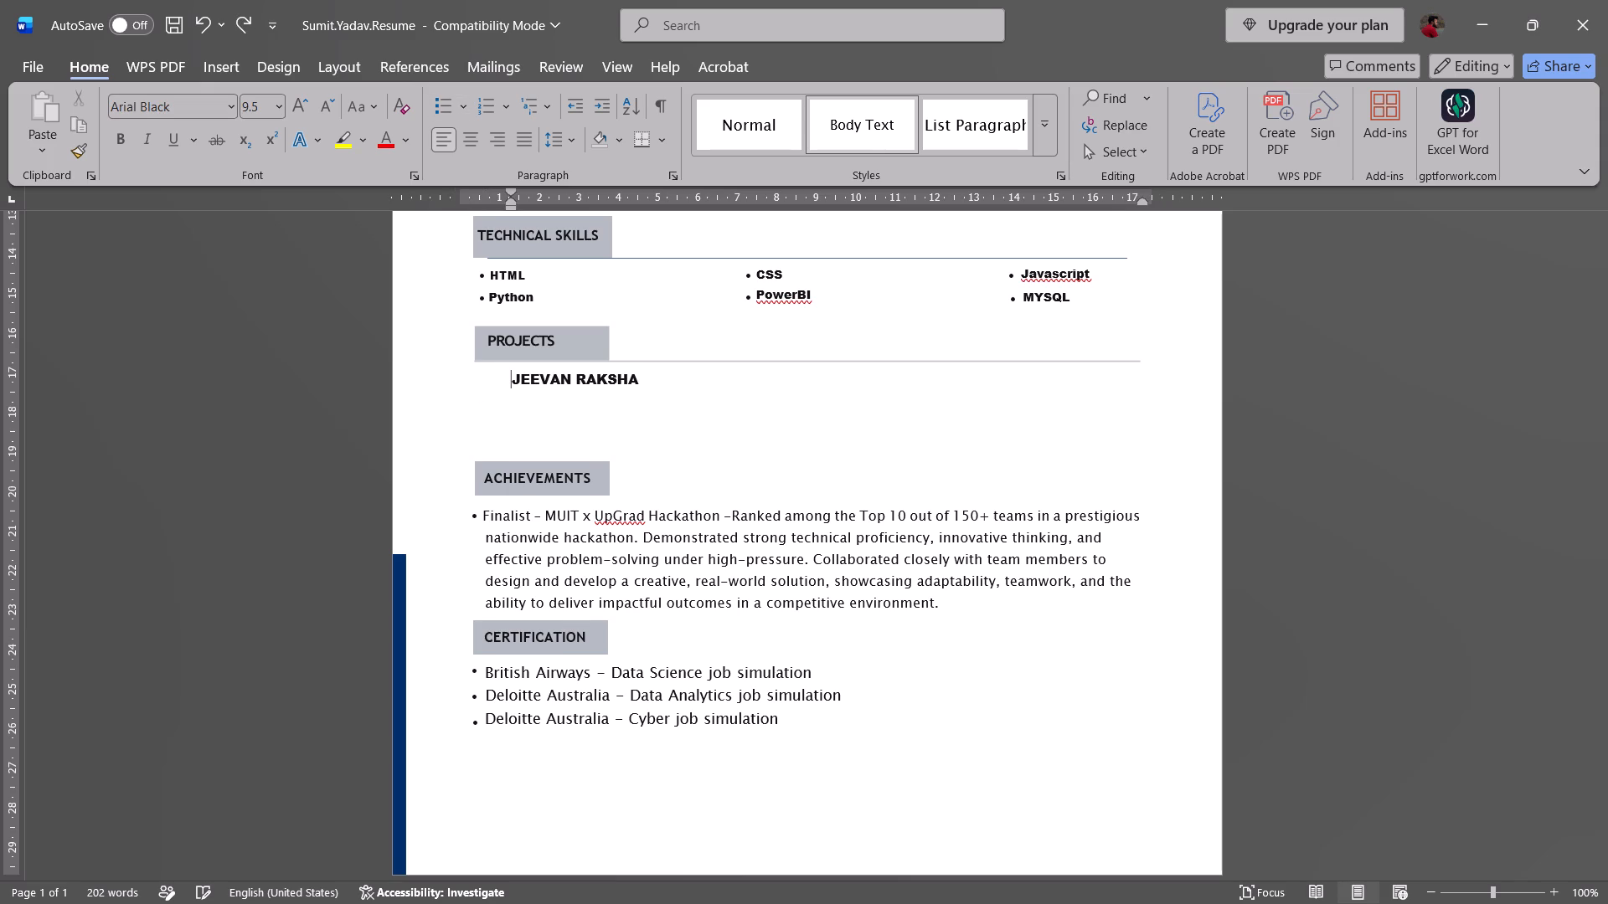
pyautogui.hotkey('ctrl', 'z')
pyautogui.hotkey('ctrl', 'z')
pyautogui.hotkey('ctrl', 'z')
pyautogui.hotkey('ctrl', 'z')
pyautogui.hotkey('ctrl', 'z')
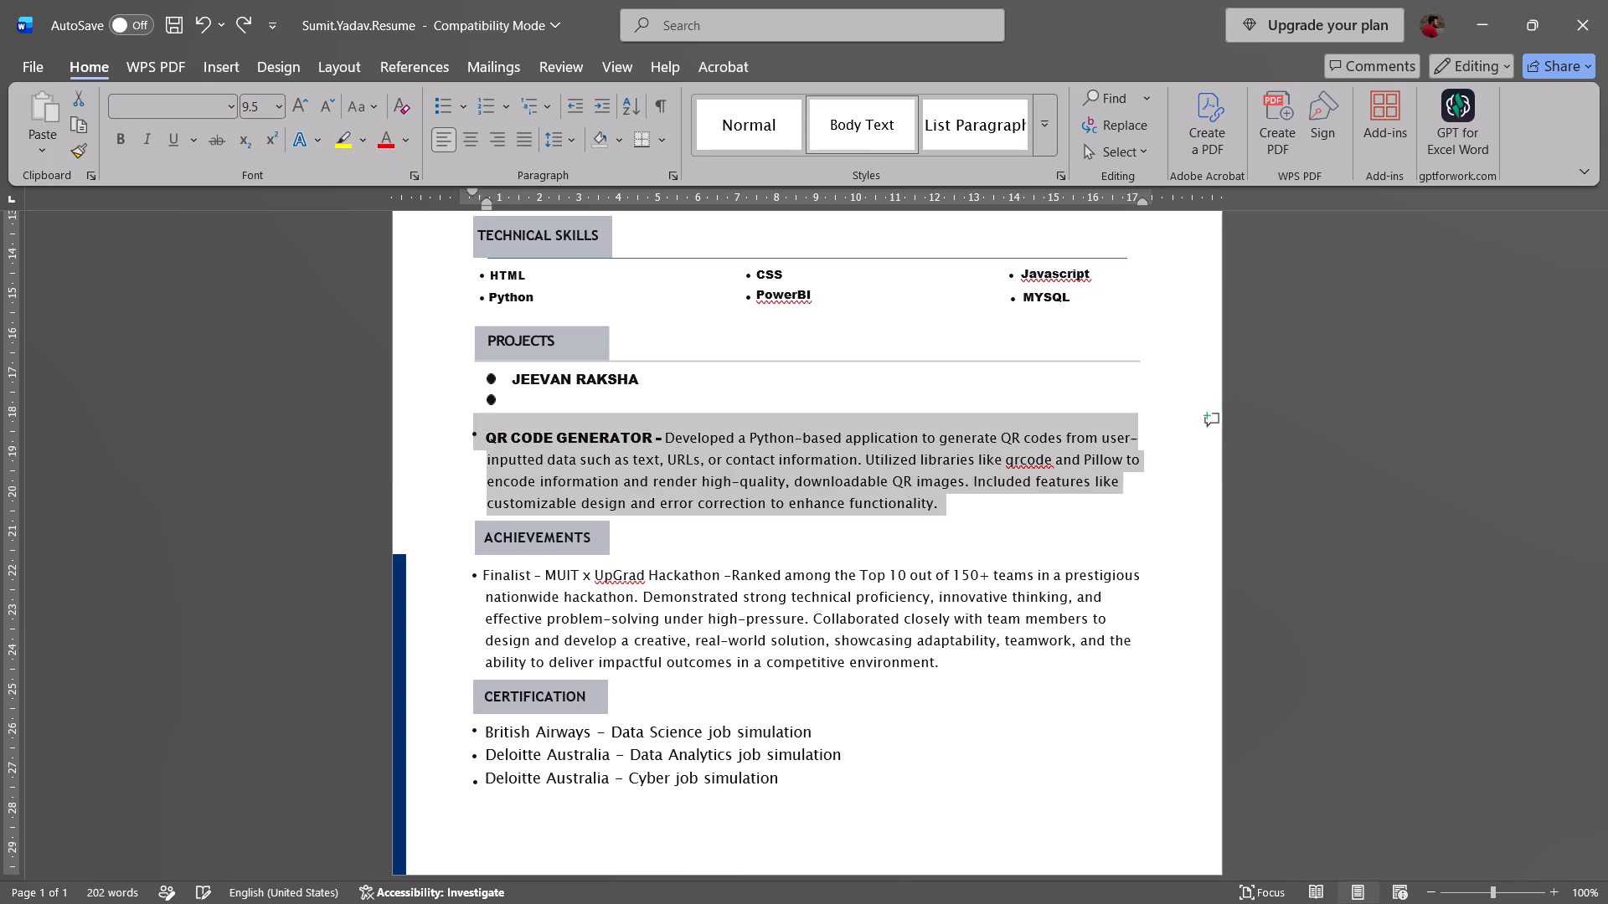
# Undo the automatic bullet formatting under Projects and insert a space on the blank line below JEEVAN RAKSHA.
pyautogui.hotkey('ctrl', 'z')
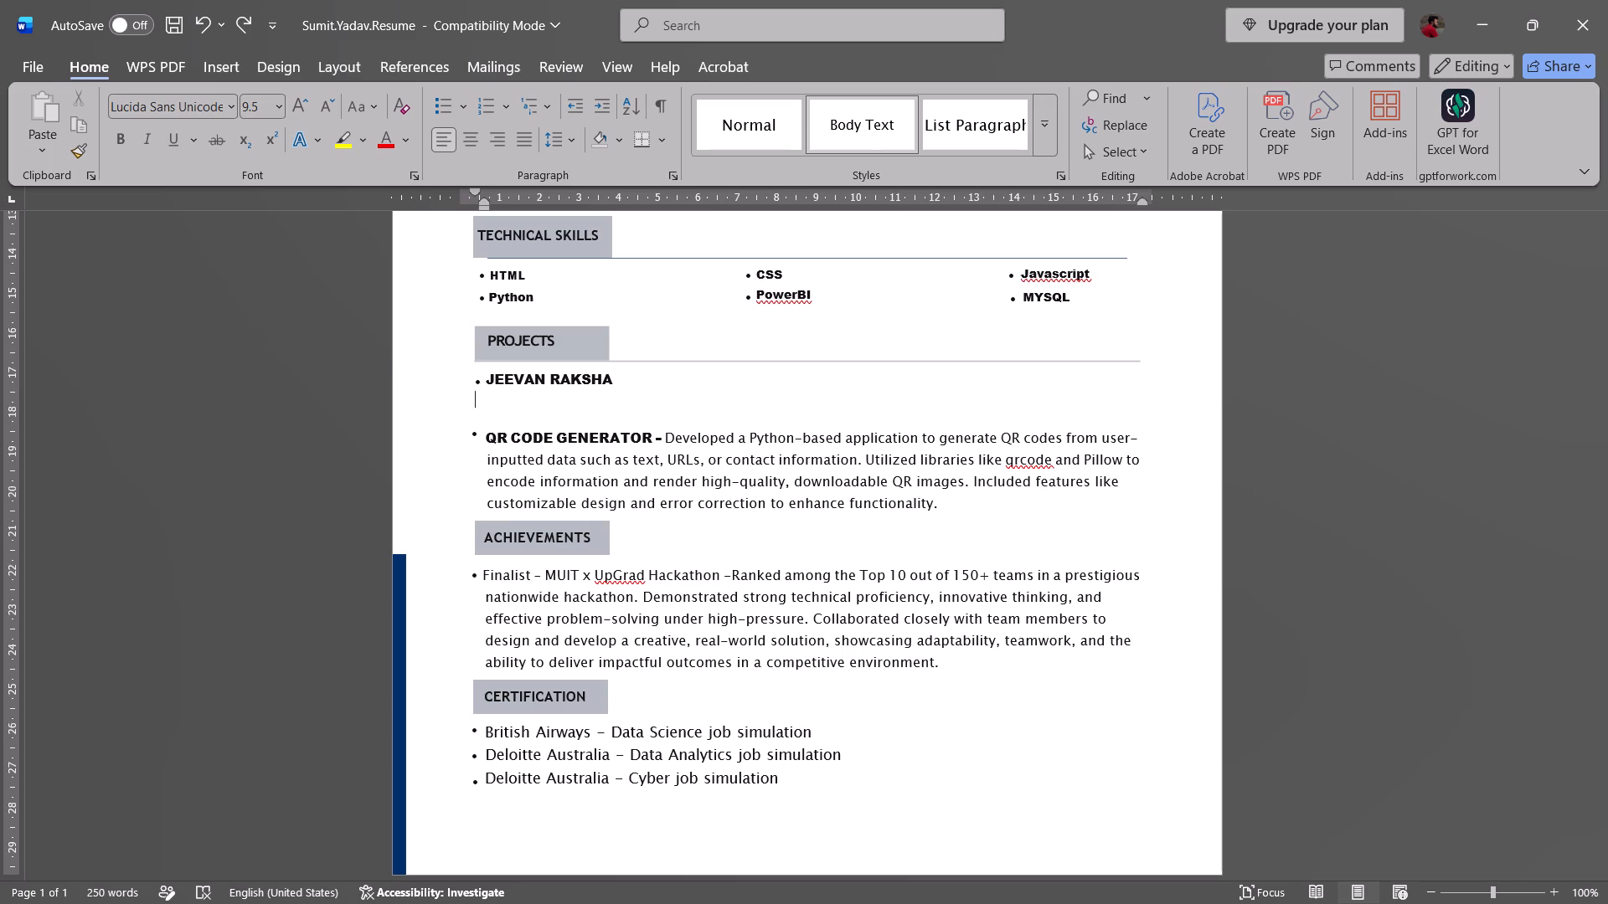
pyautogui.press('space')
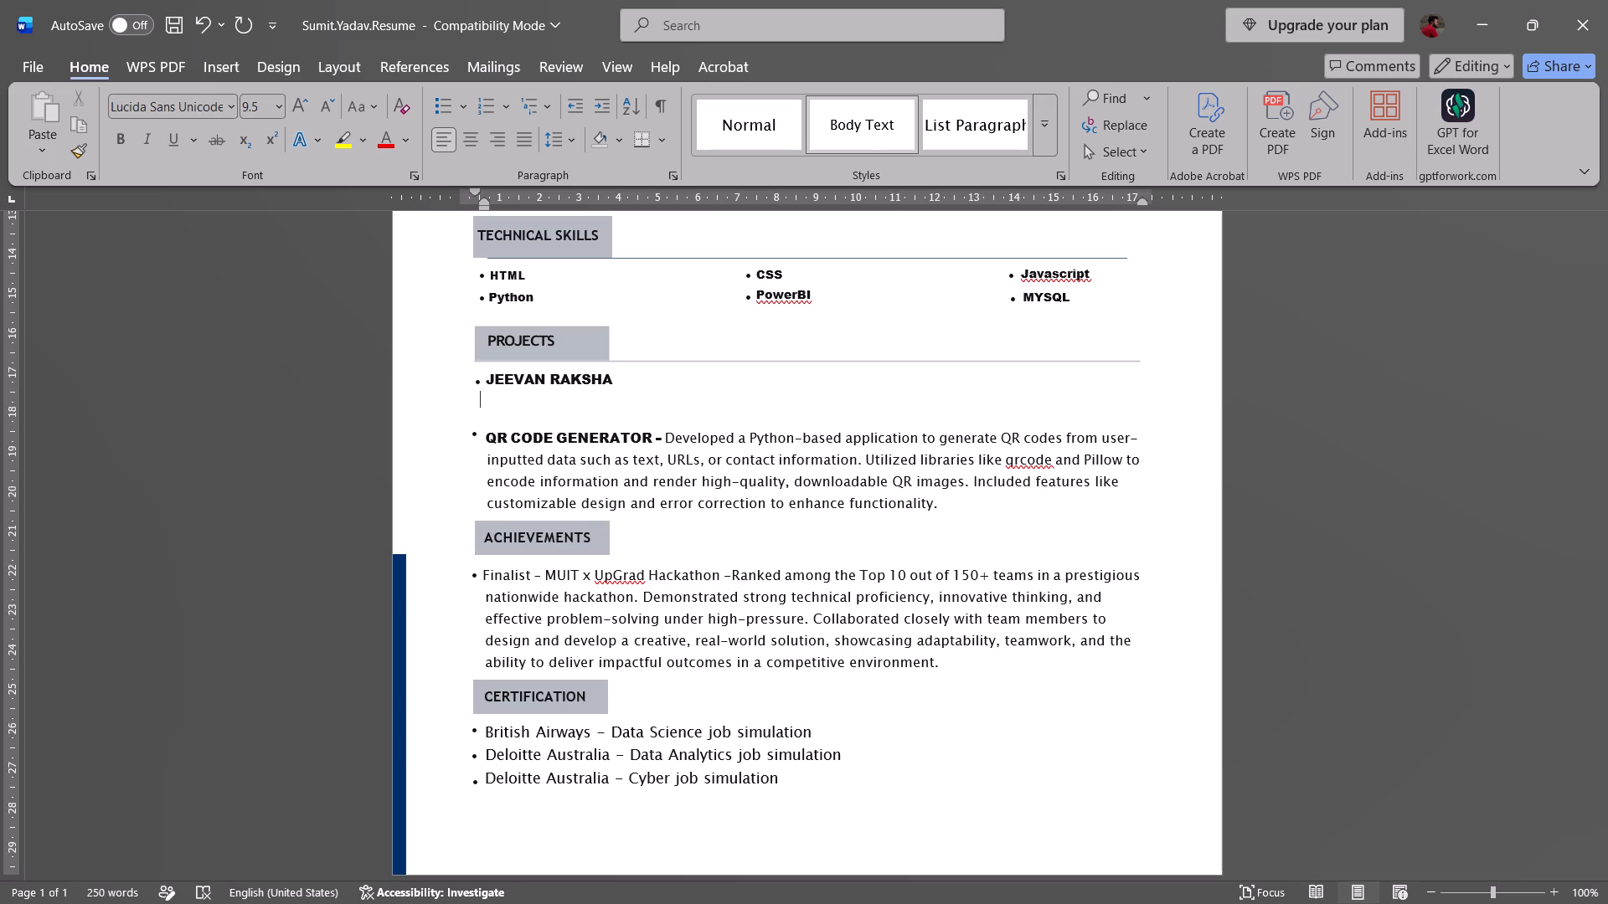
# Open the line spacing options for the blank line below the JEEVAN RAKSHA title.
pyautogui.rightClick(805, 390)
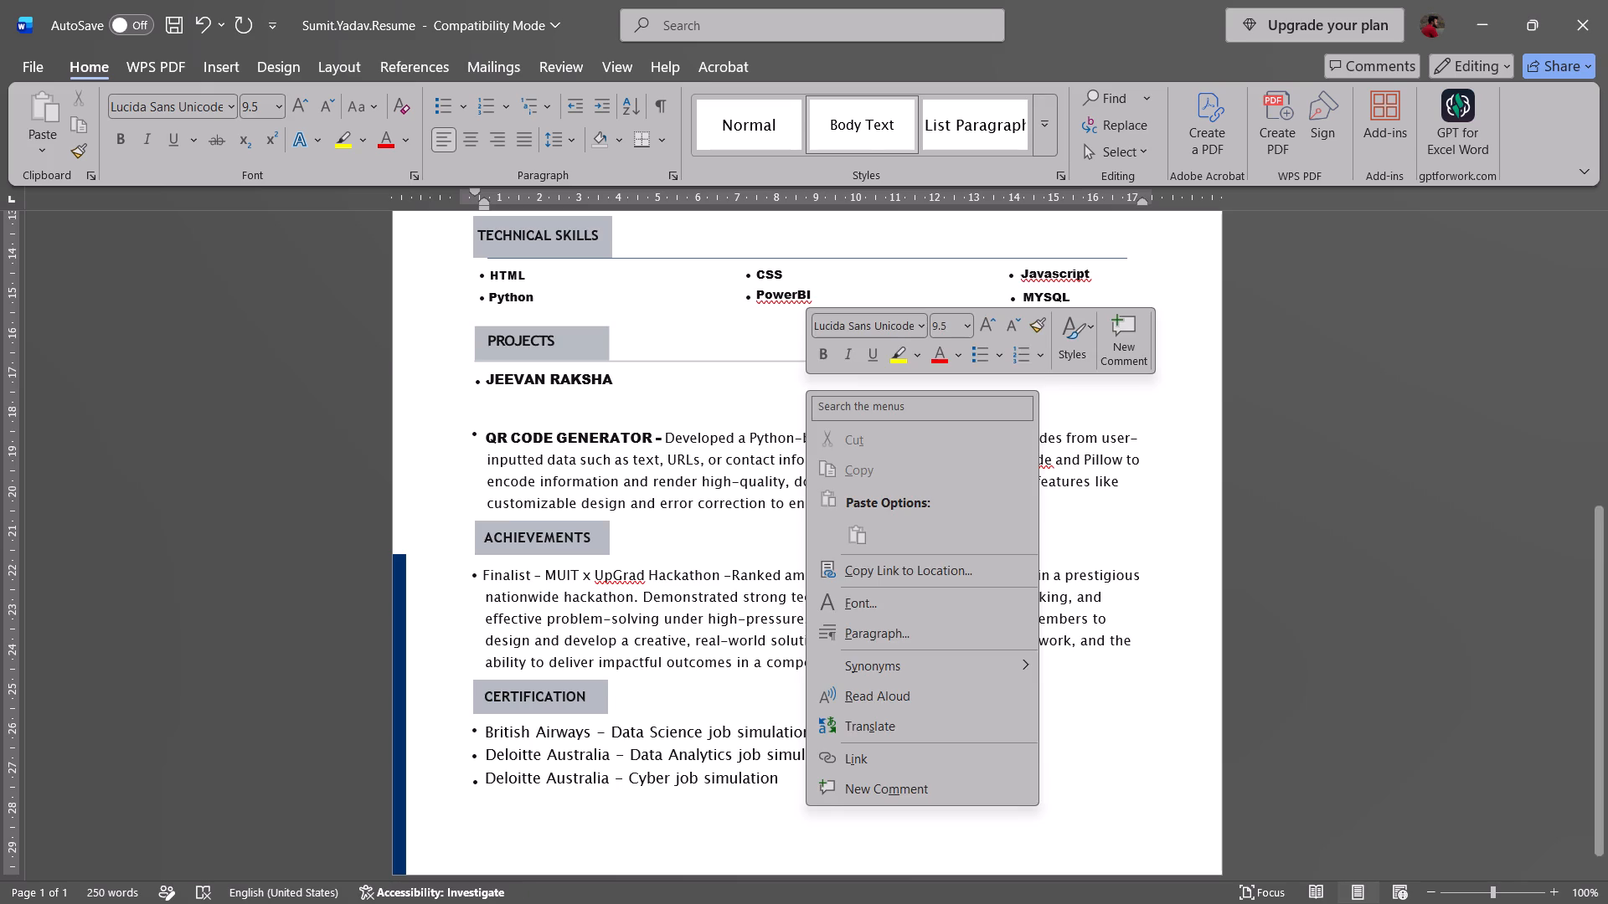
pyautogui.click(570, 141)
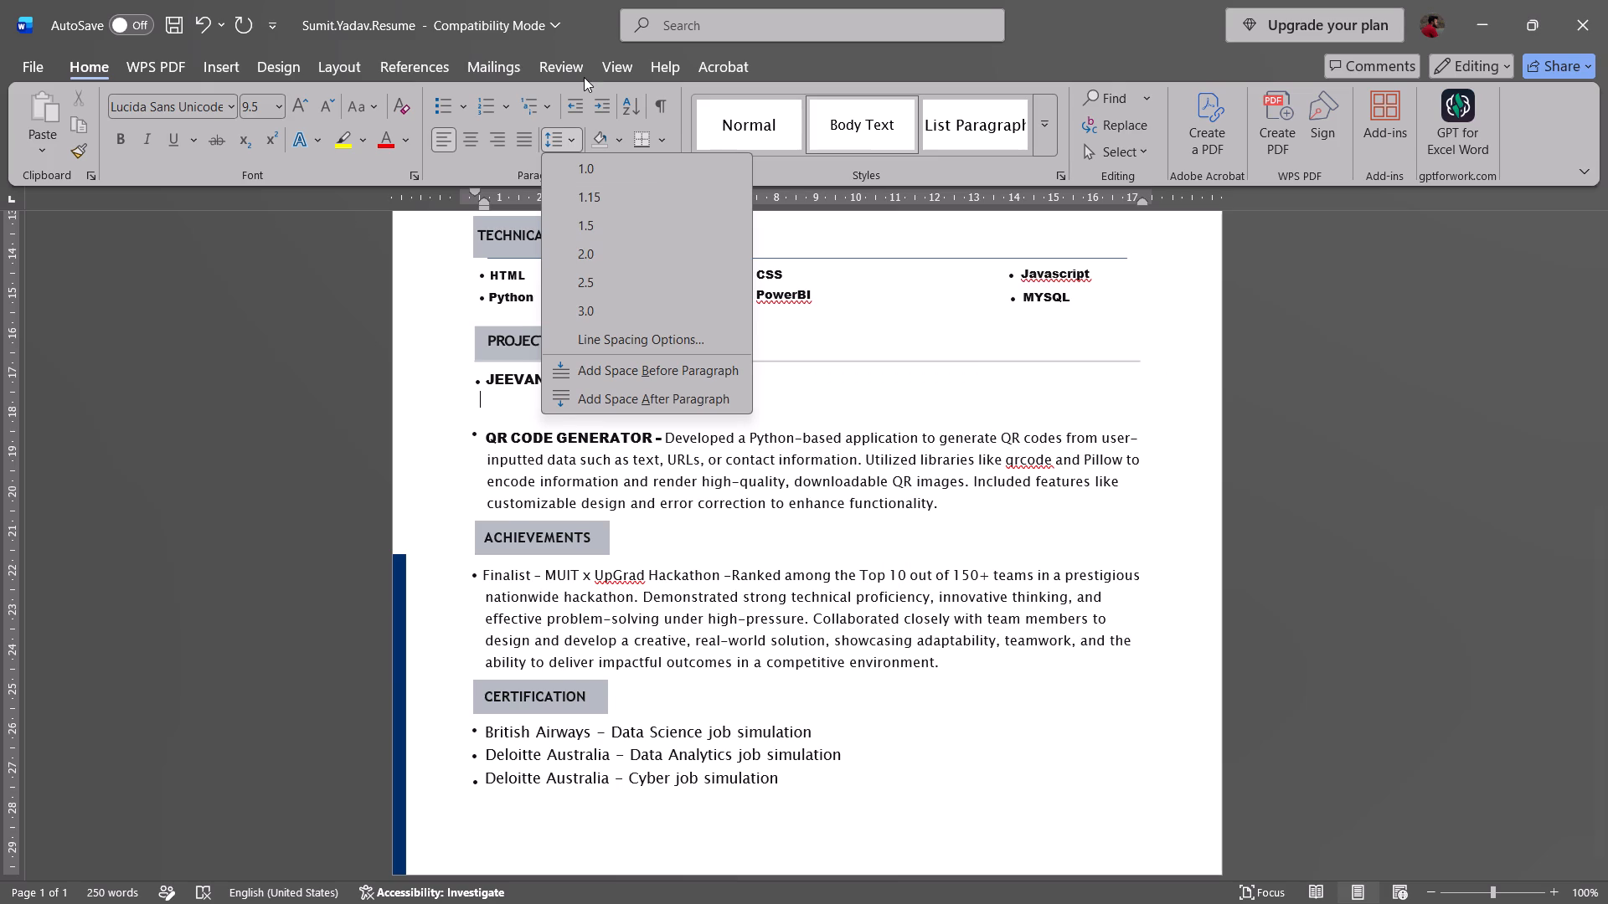
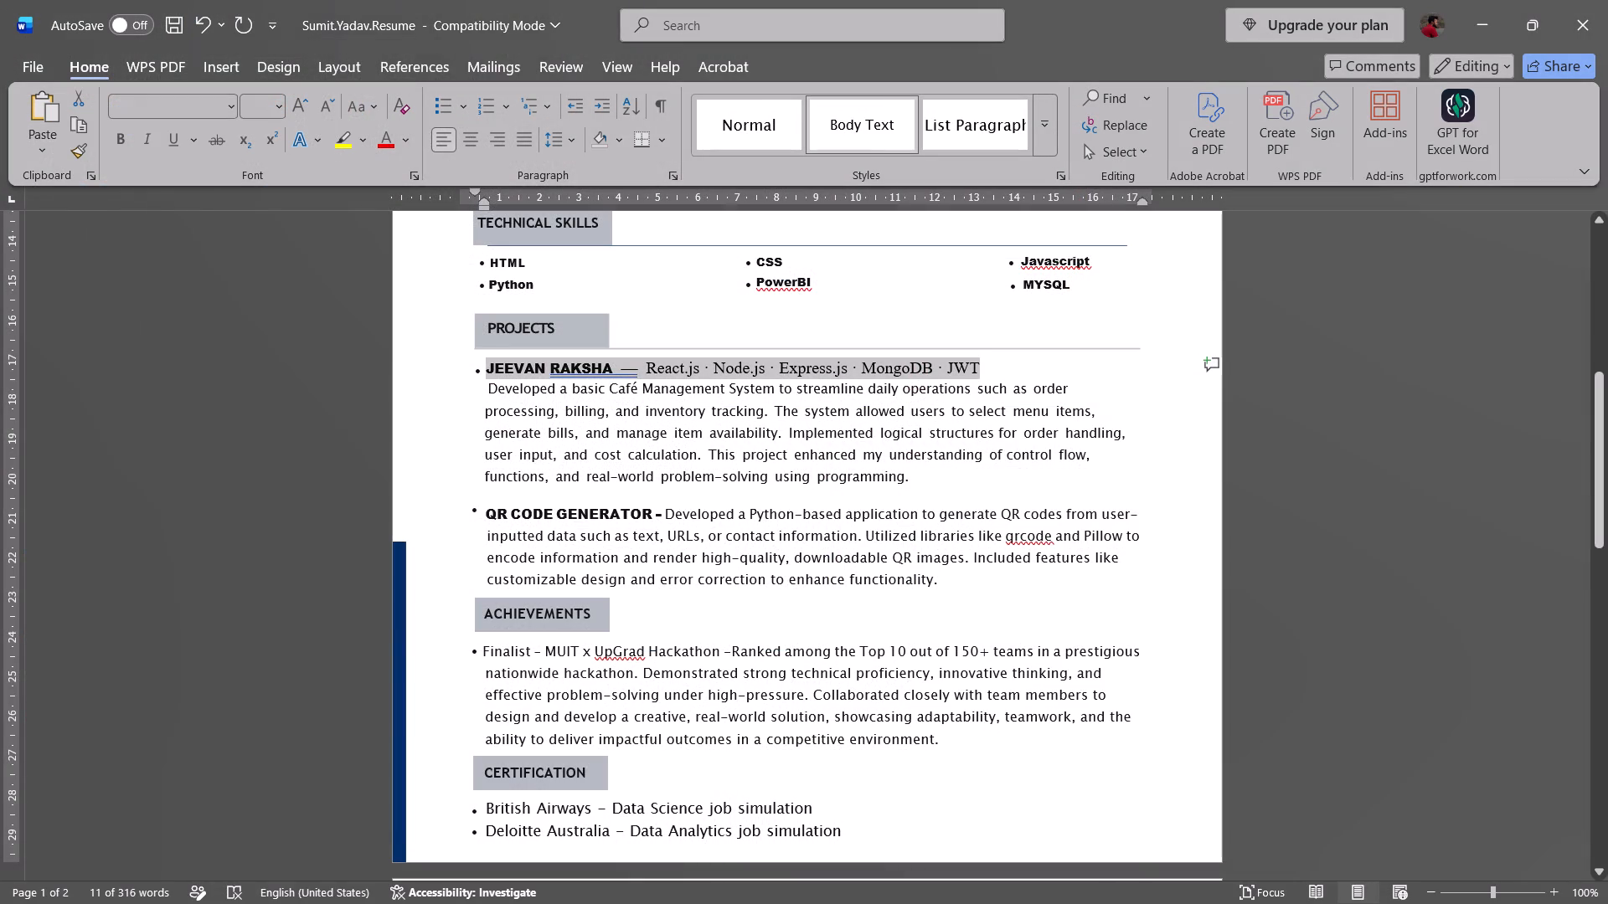
pyautogui.click(492, 391)
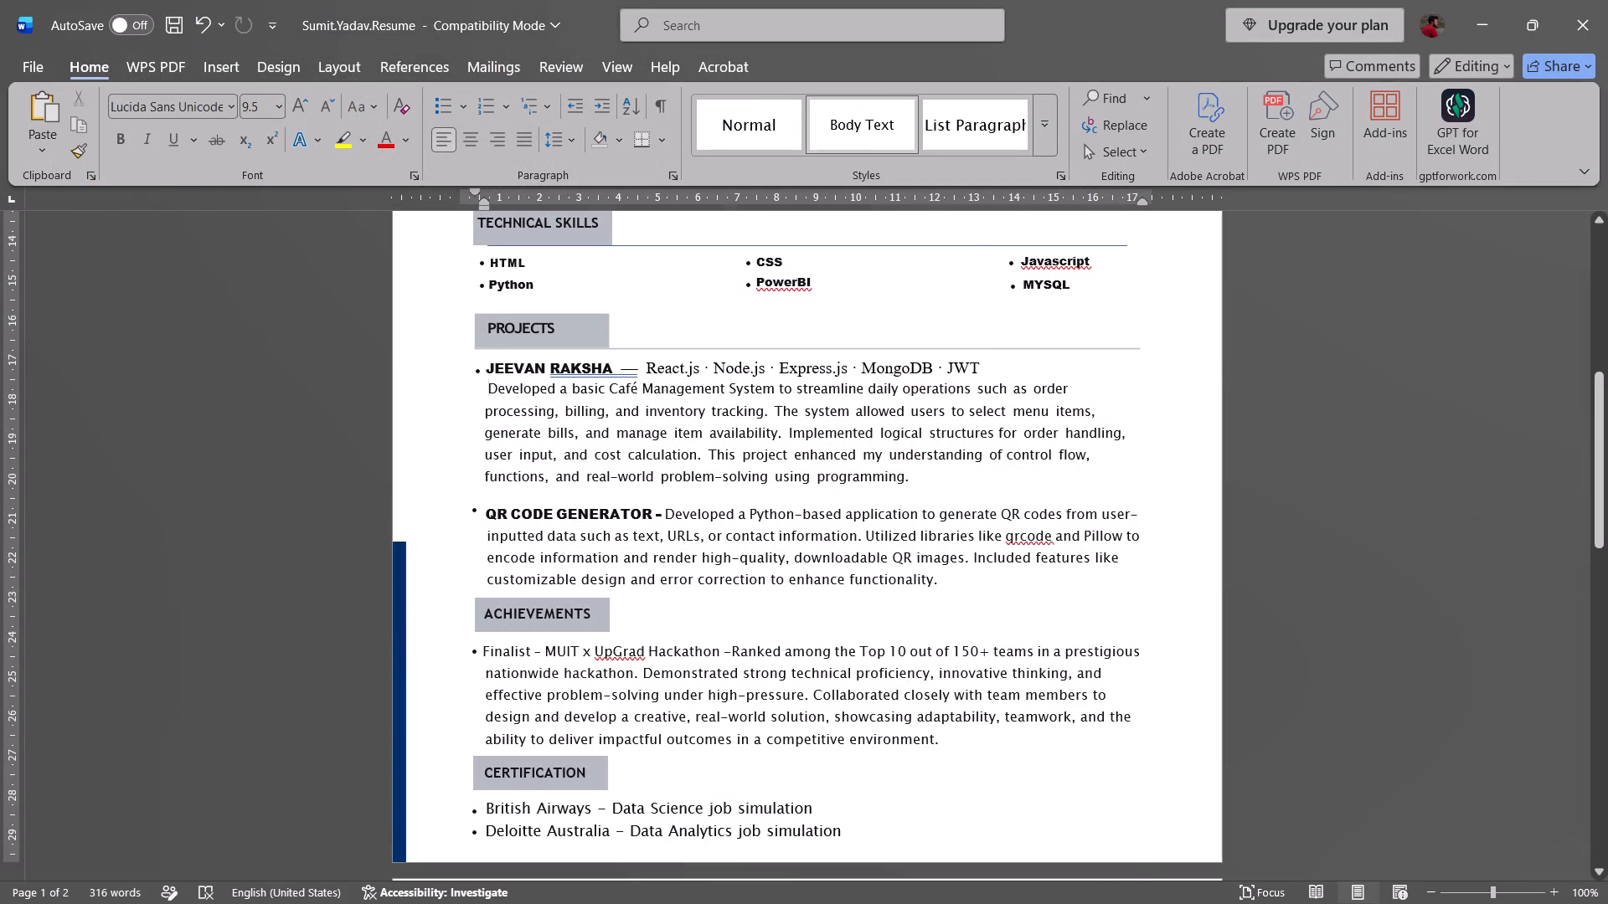
pyautogui.hotkey('ctrl', 'v')
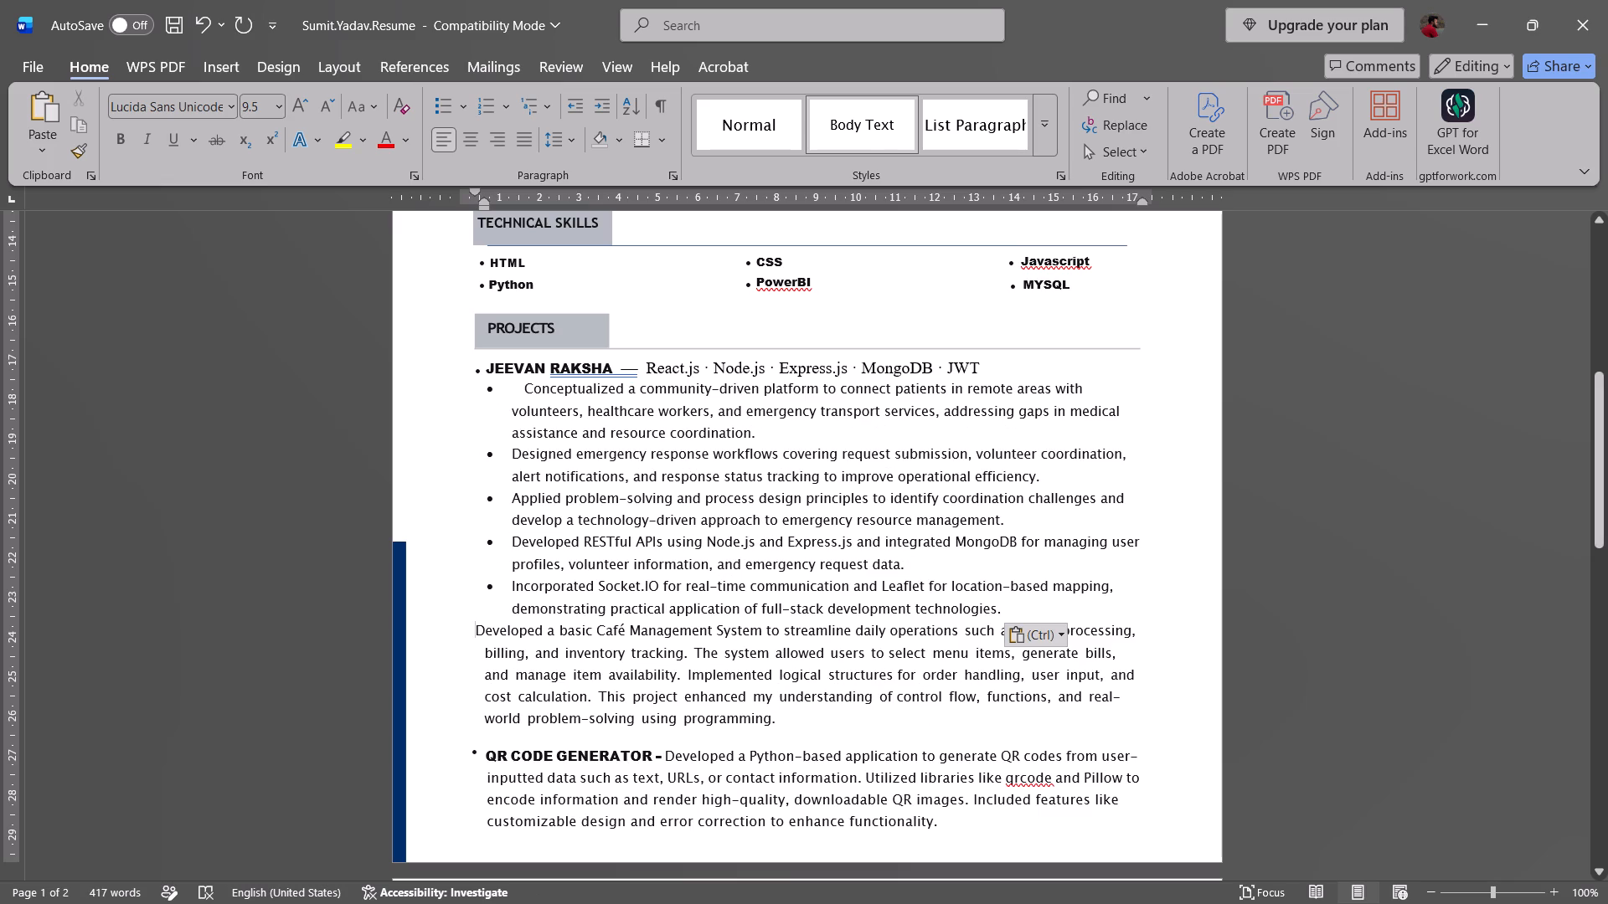
# Delete the old Café Management System description and the whole QR CODE GENERATOR entry, including the leftover blank lines above ACHIEVEMENTS.
pyautogui.moveTo(470, 632); pyautogui.dragTo(541, 678)
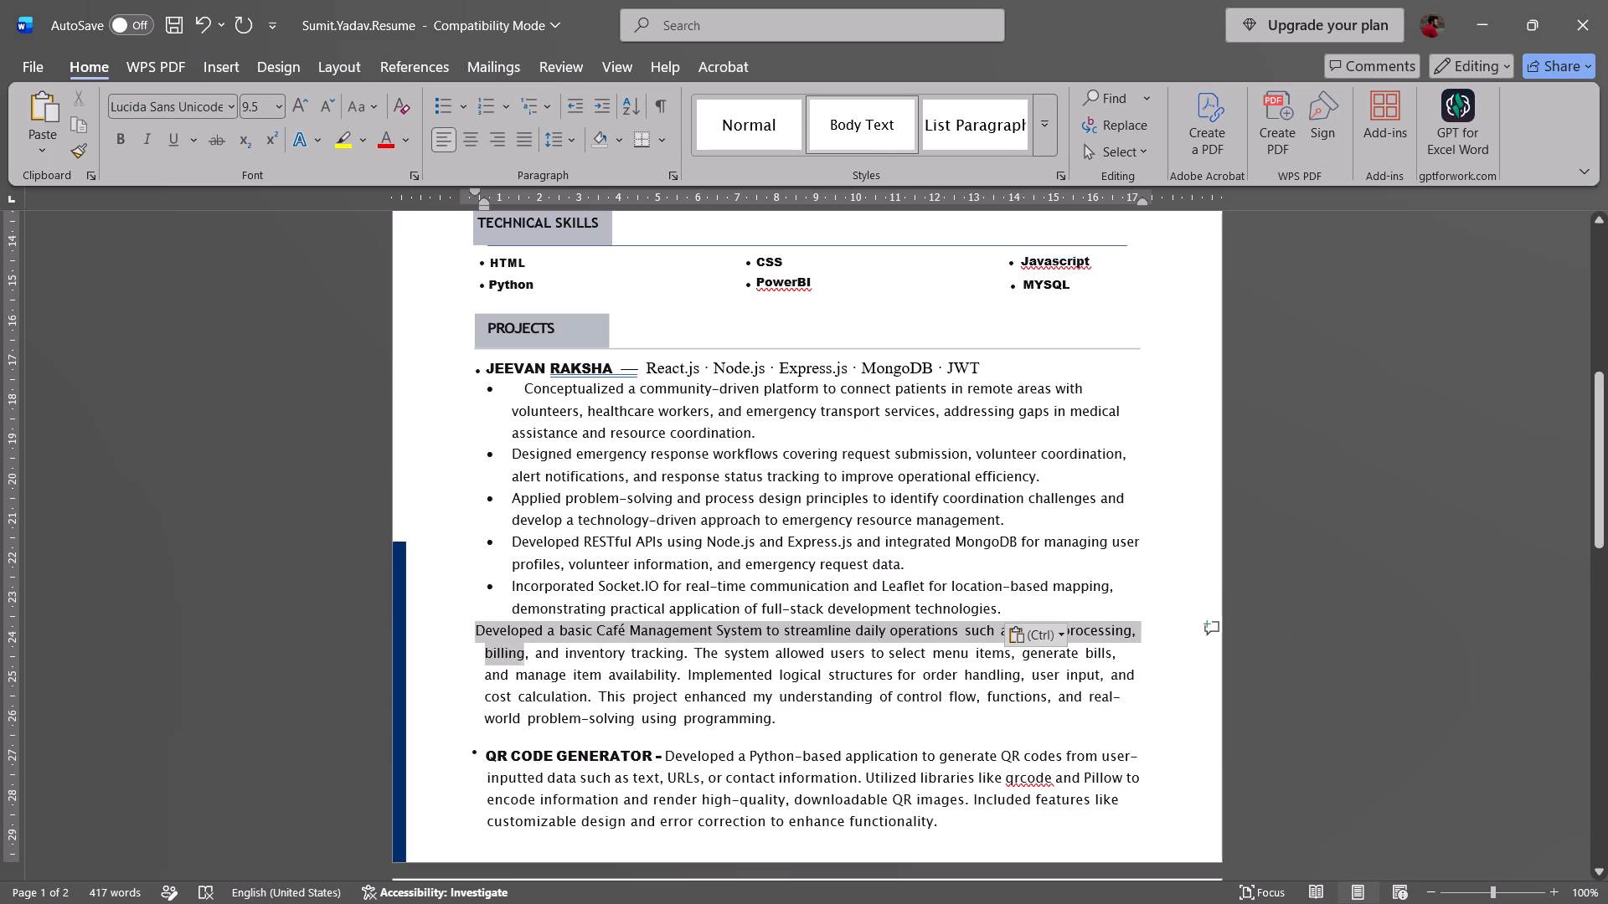
pyautogui.moveTo(541, 678); pyautogui.dragTo(784, 777)
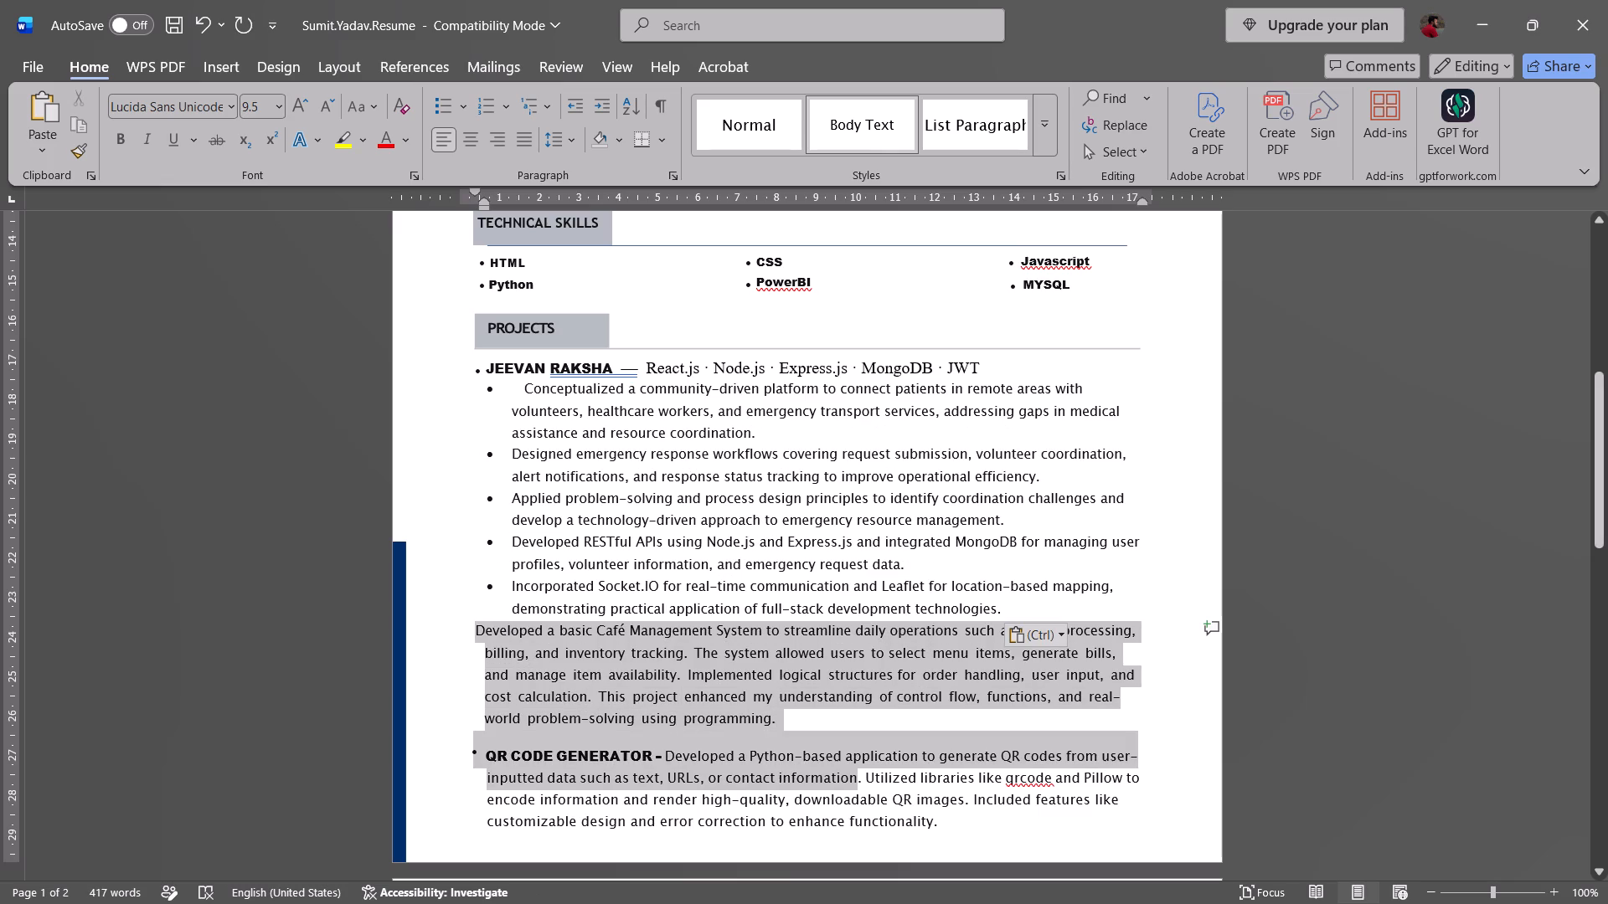
pyautogui.moveTo(784, 777); pyautogui.dragTo(770, 805)
pyautogui.press('BackSpace')
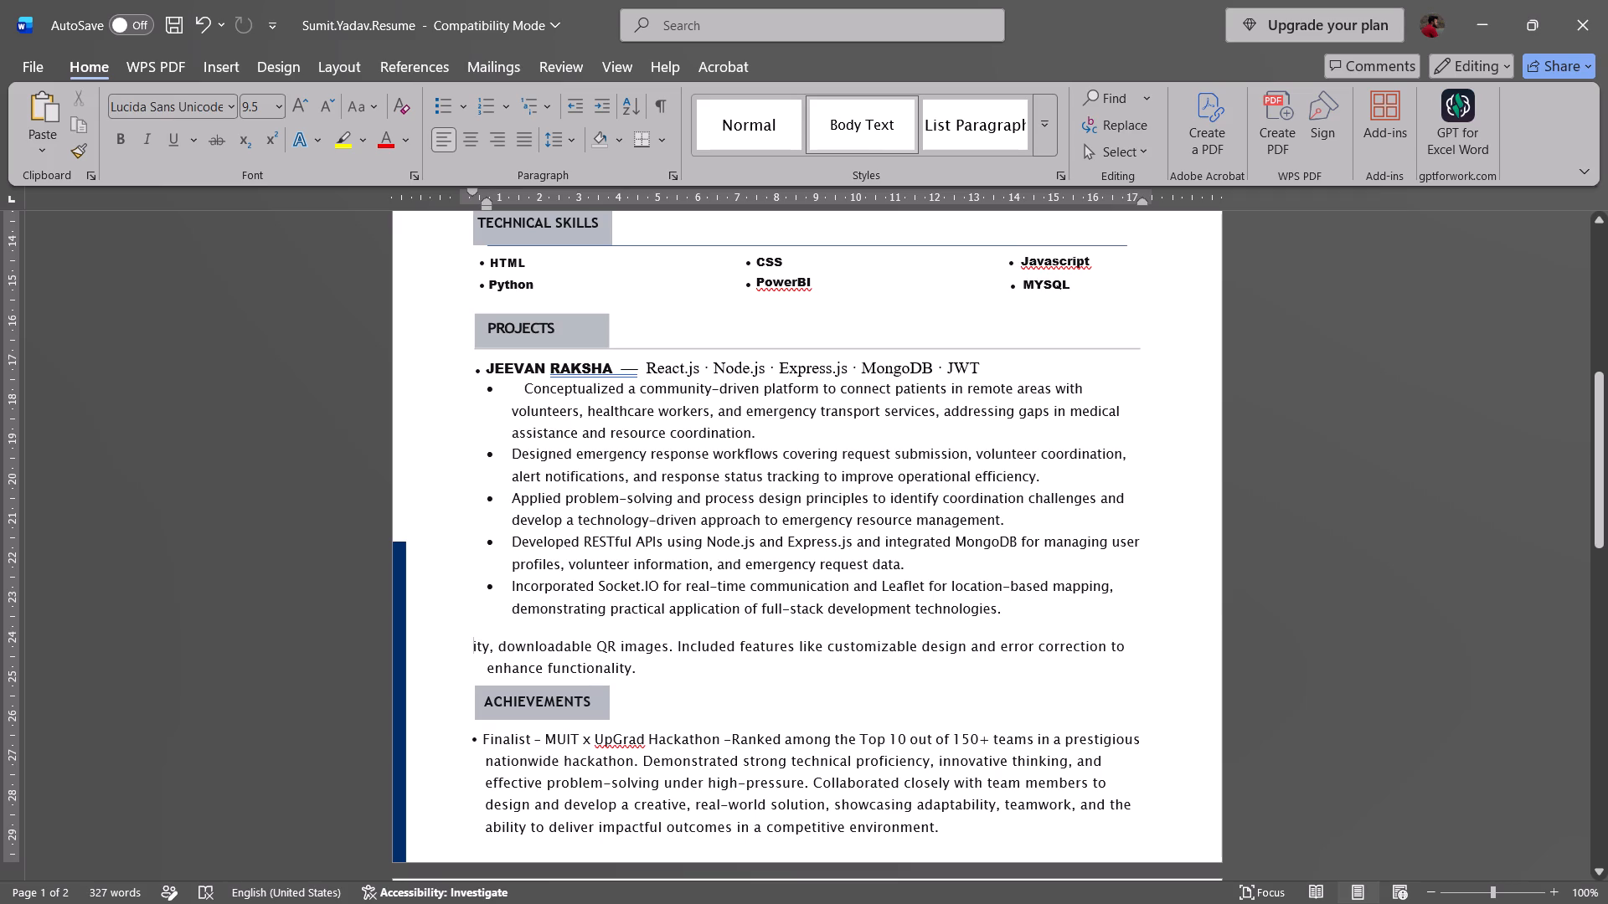
pyautogui.moveTo(477, 650); pyautogui.dragTo(600, 679)
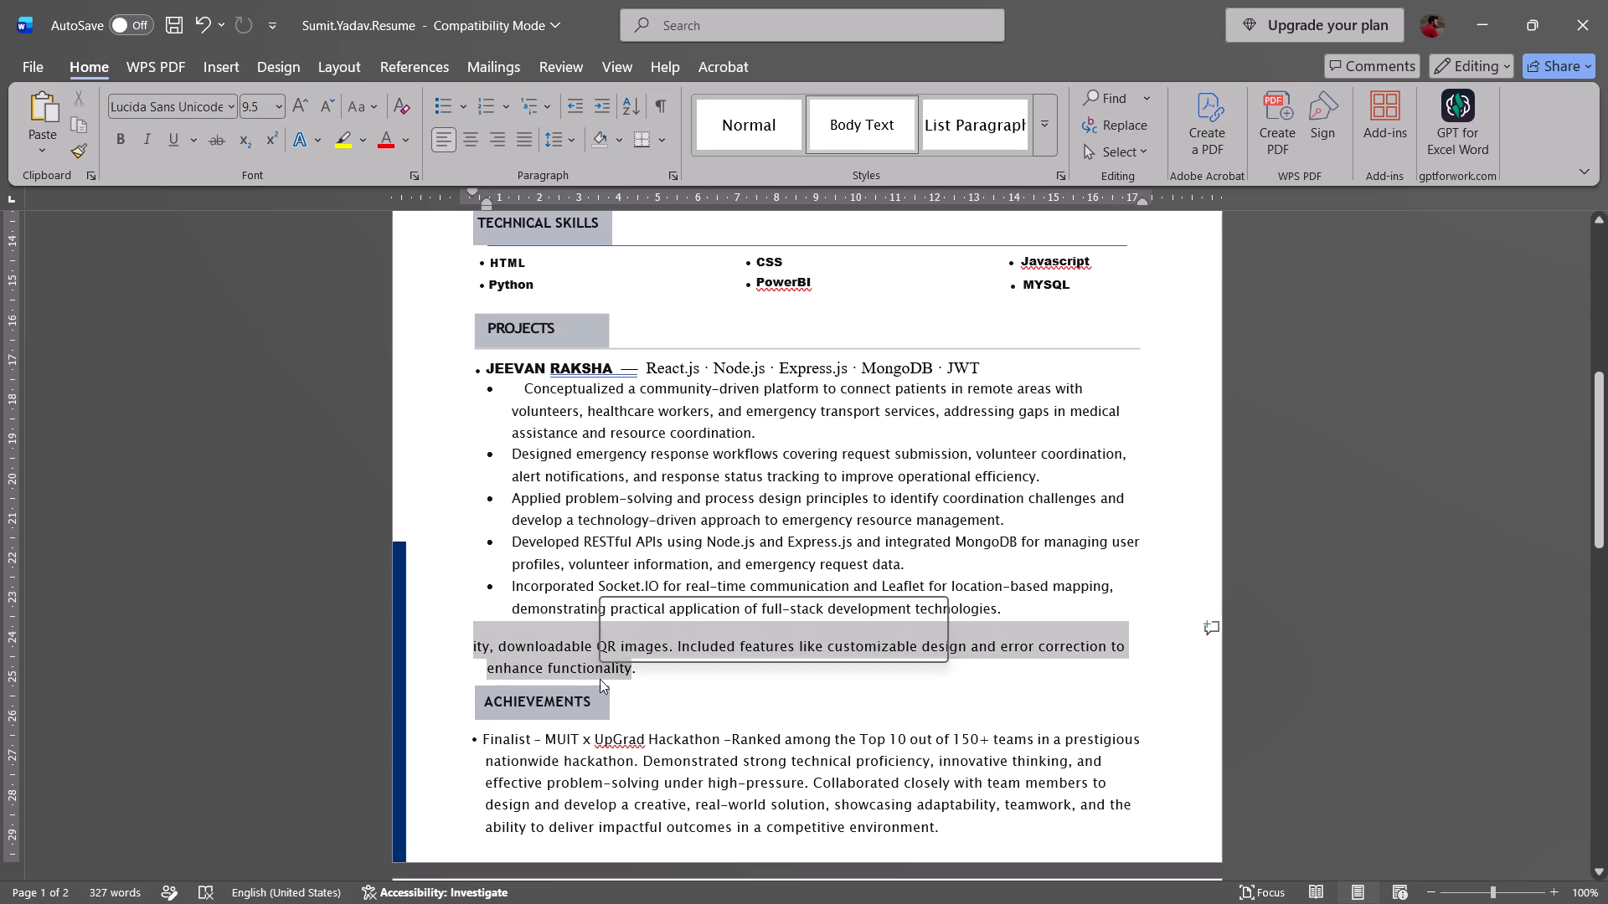
pyautogui.press('BackSpace')
pyautogui.press('Right')
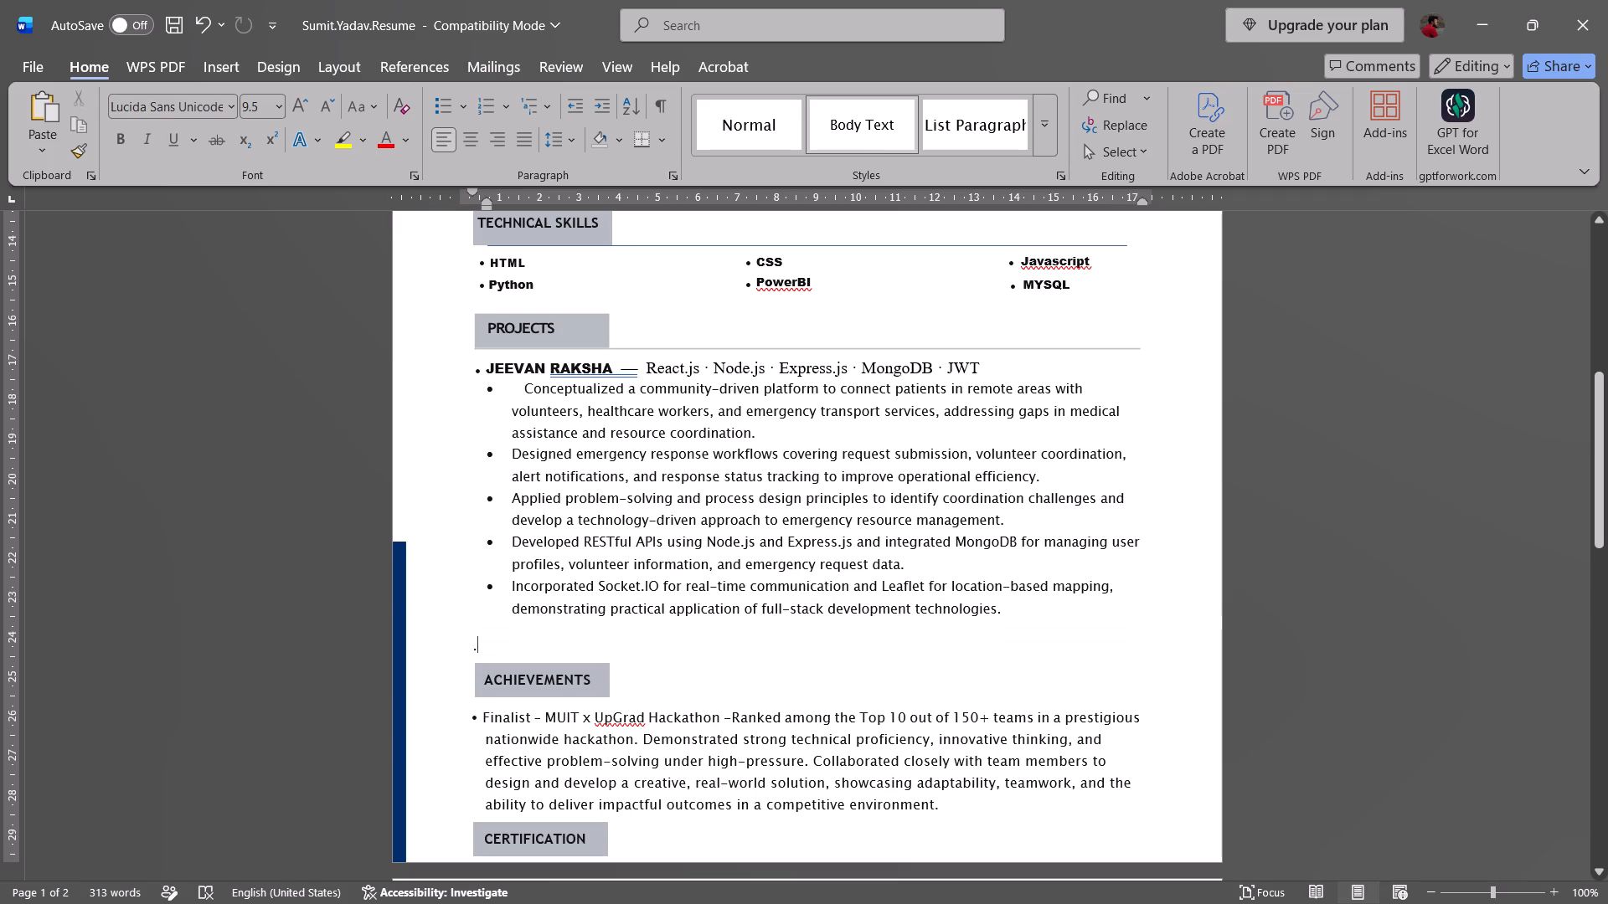
pyautogui.press('BackSpace')
pyautogui.press('BackSpace')
pyautogui.press('BackSpace')
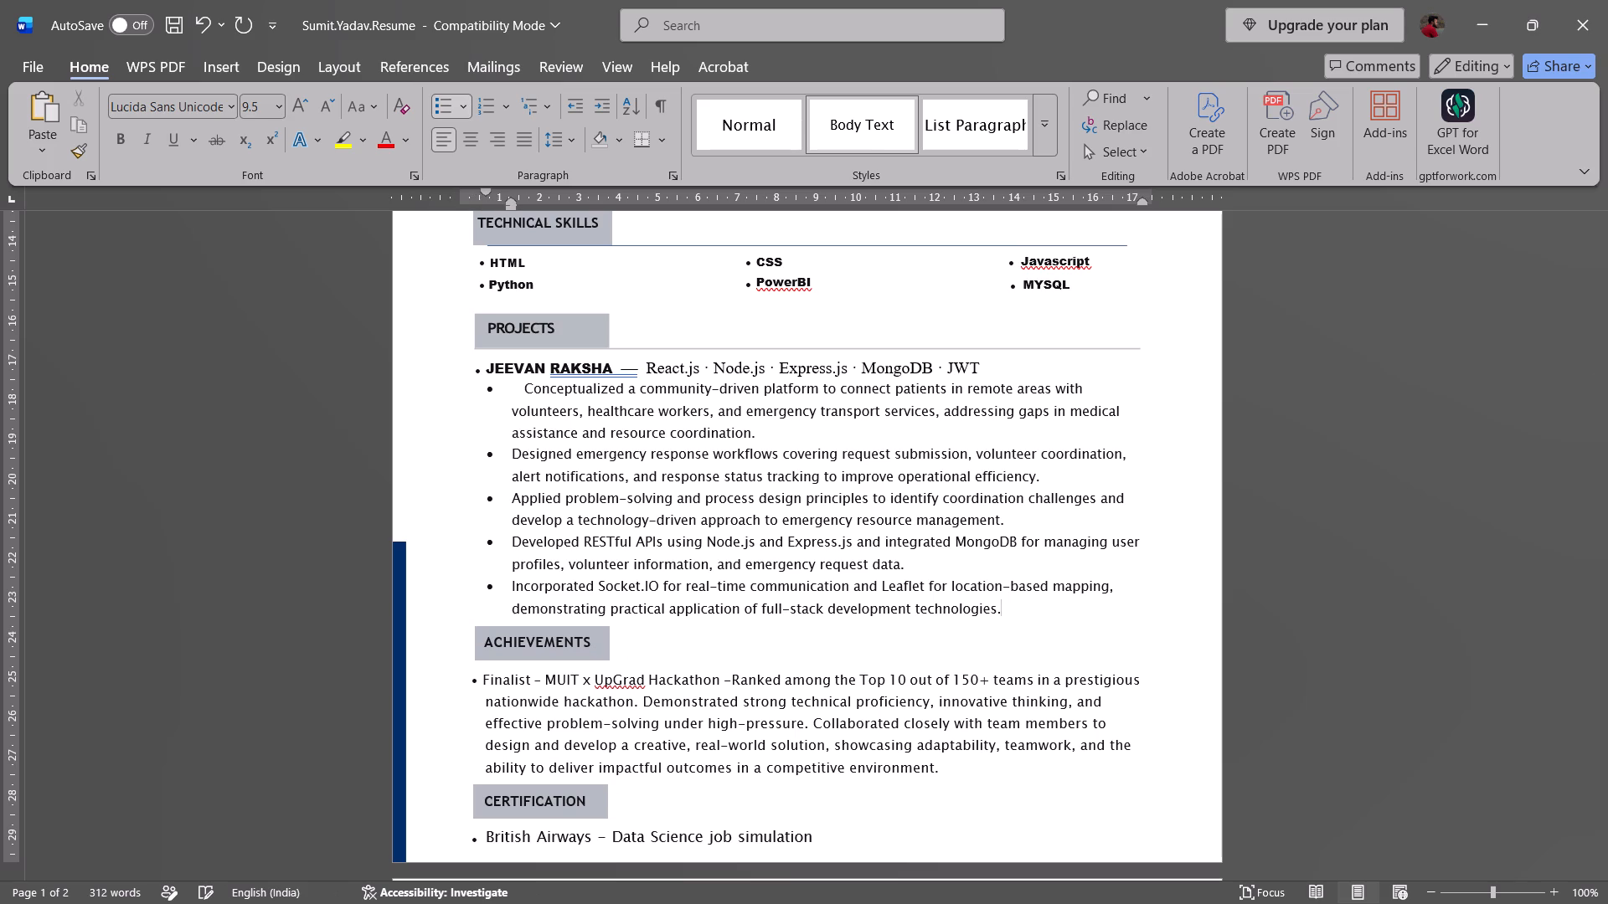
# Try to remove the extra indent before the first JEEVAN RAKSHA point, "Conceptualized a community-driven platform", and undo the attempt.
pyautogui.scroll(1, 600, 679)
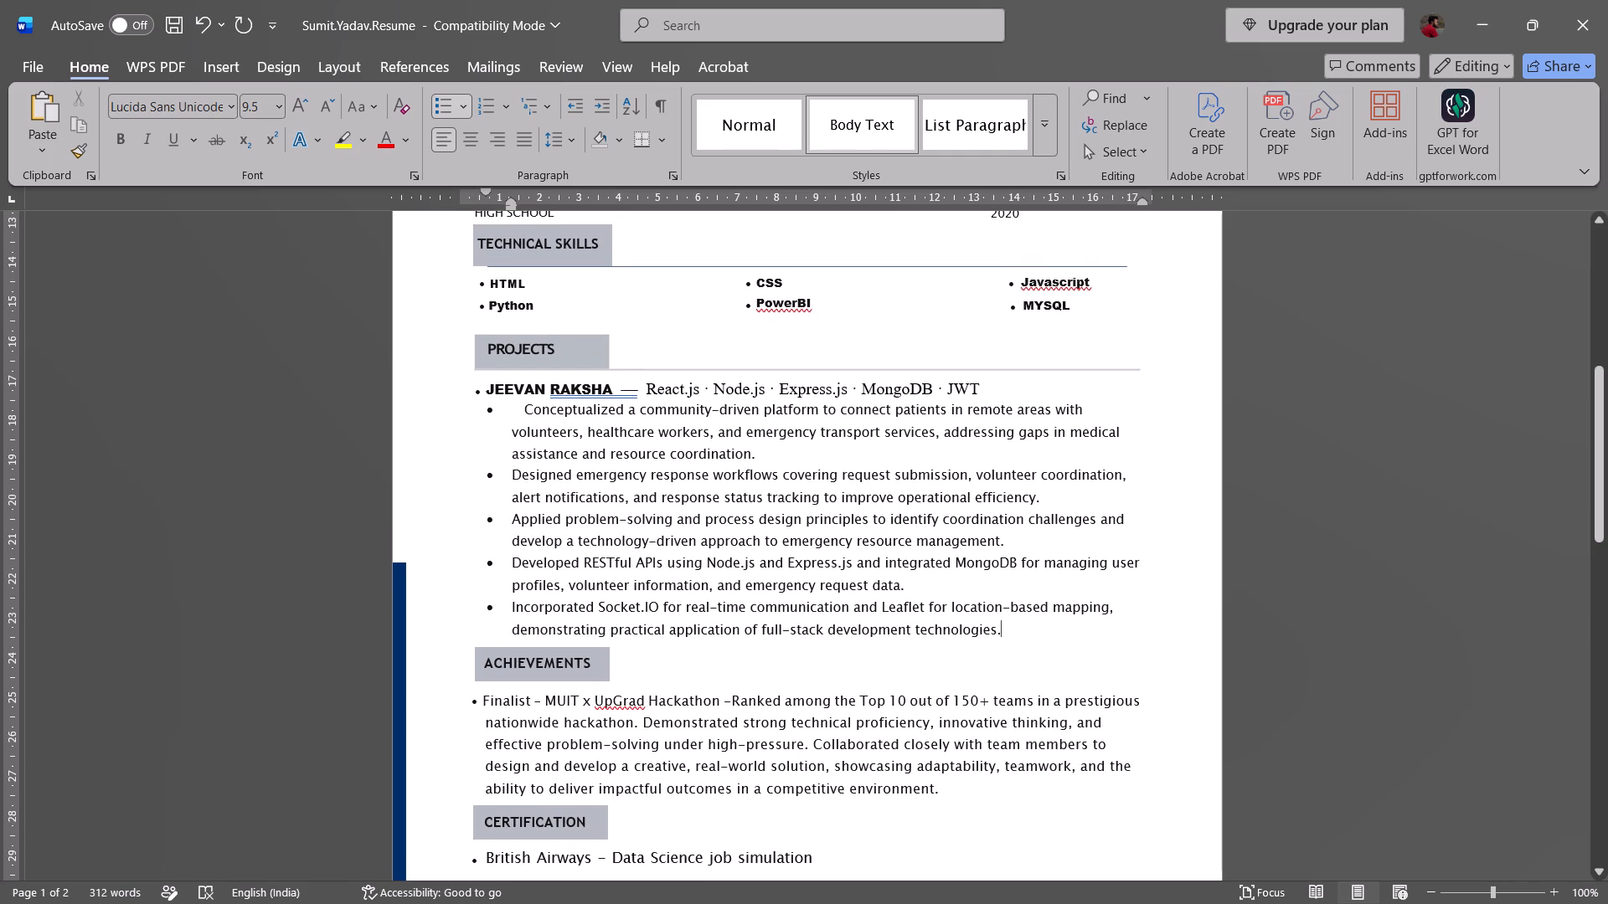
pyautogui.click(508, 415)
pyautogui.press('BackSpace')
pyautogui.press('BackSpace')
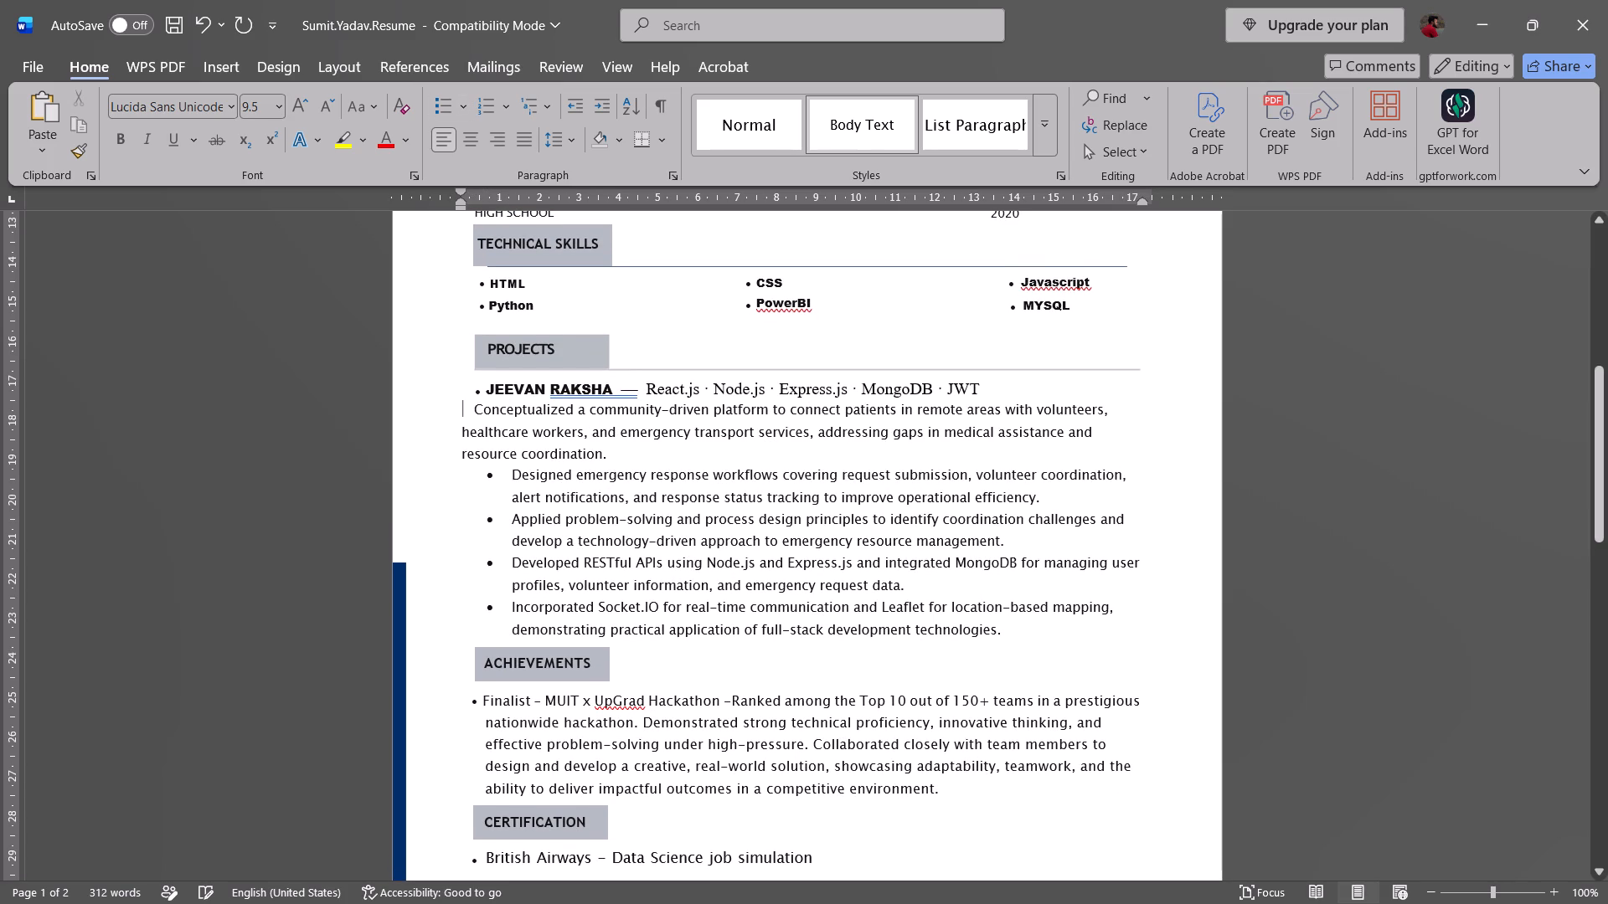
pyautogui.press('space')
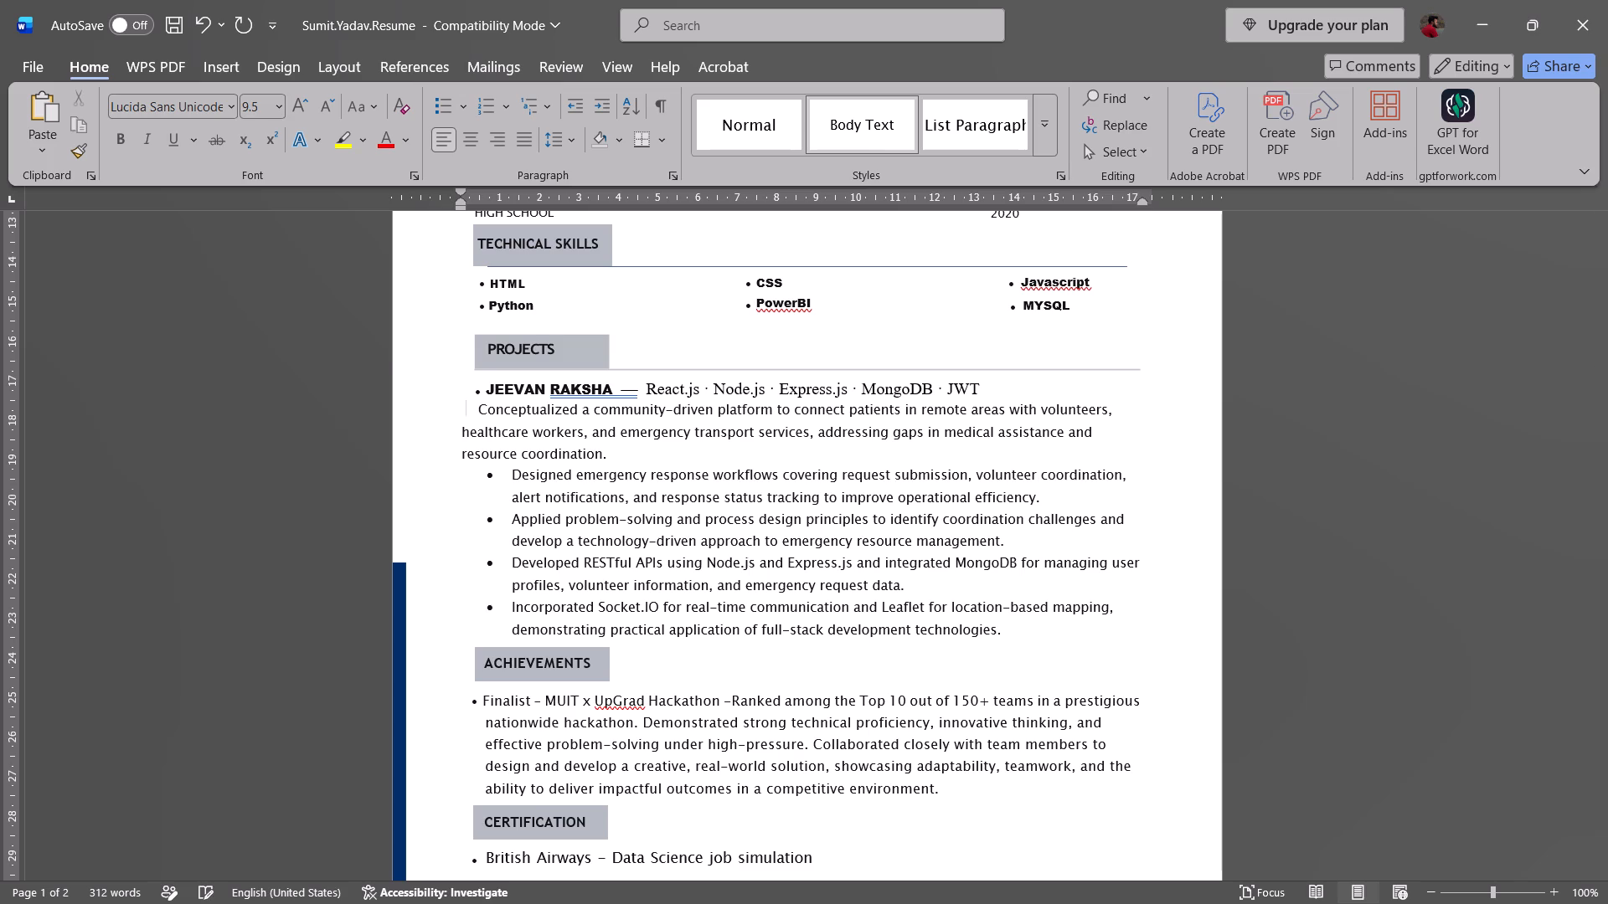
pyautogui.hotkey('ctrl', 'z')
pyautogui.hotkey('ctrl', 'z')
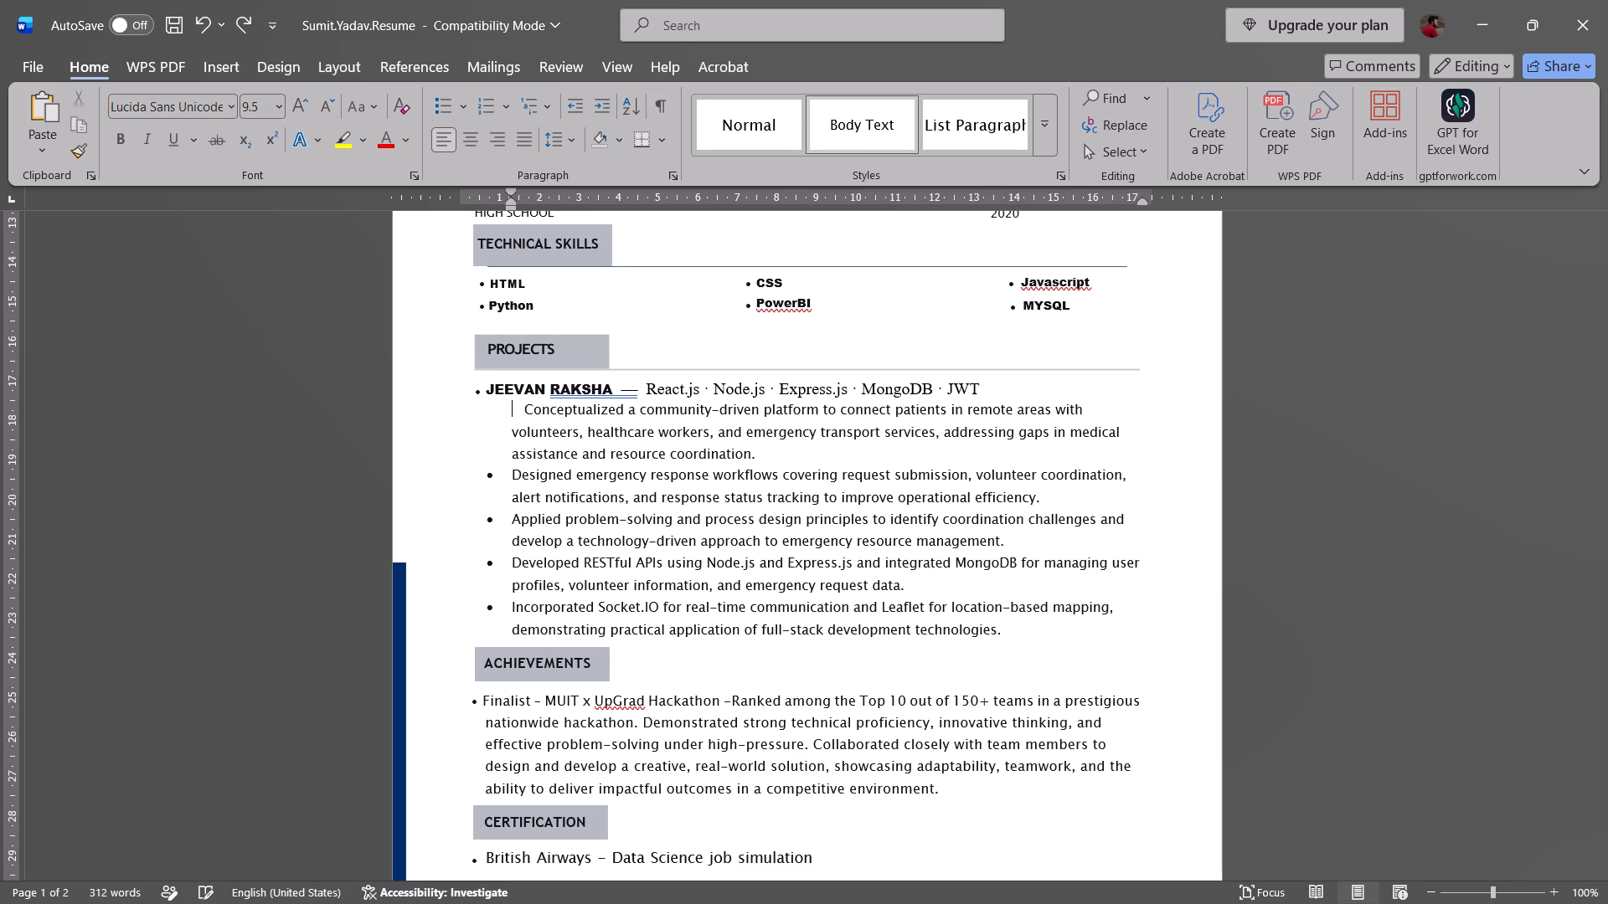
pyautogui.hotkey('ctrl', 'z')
# Reapply a solid round bullet to the first JEEVAN RAKSHA point, "Conceptualized a community-driven platform", and keep the paragraph left-aligned.
pyautogui.press('Left')
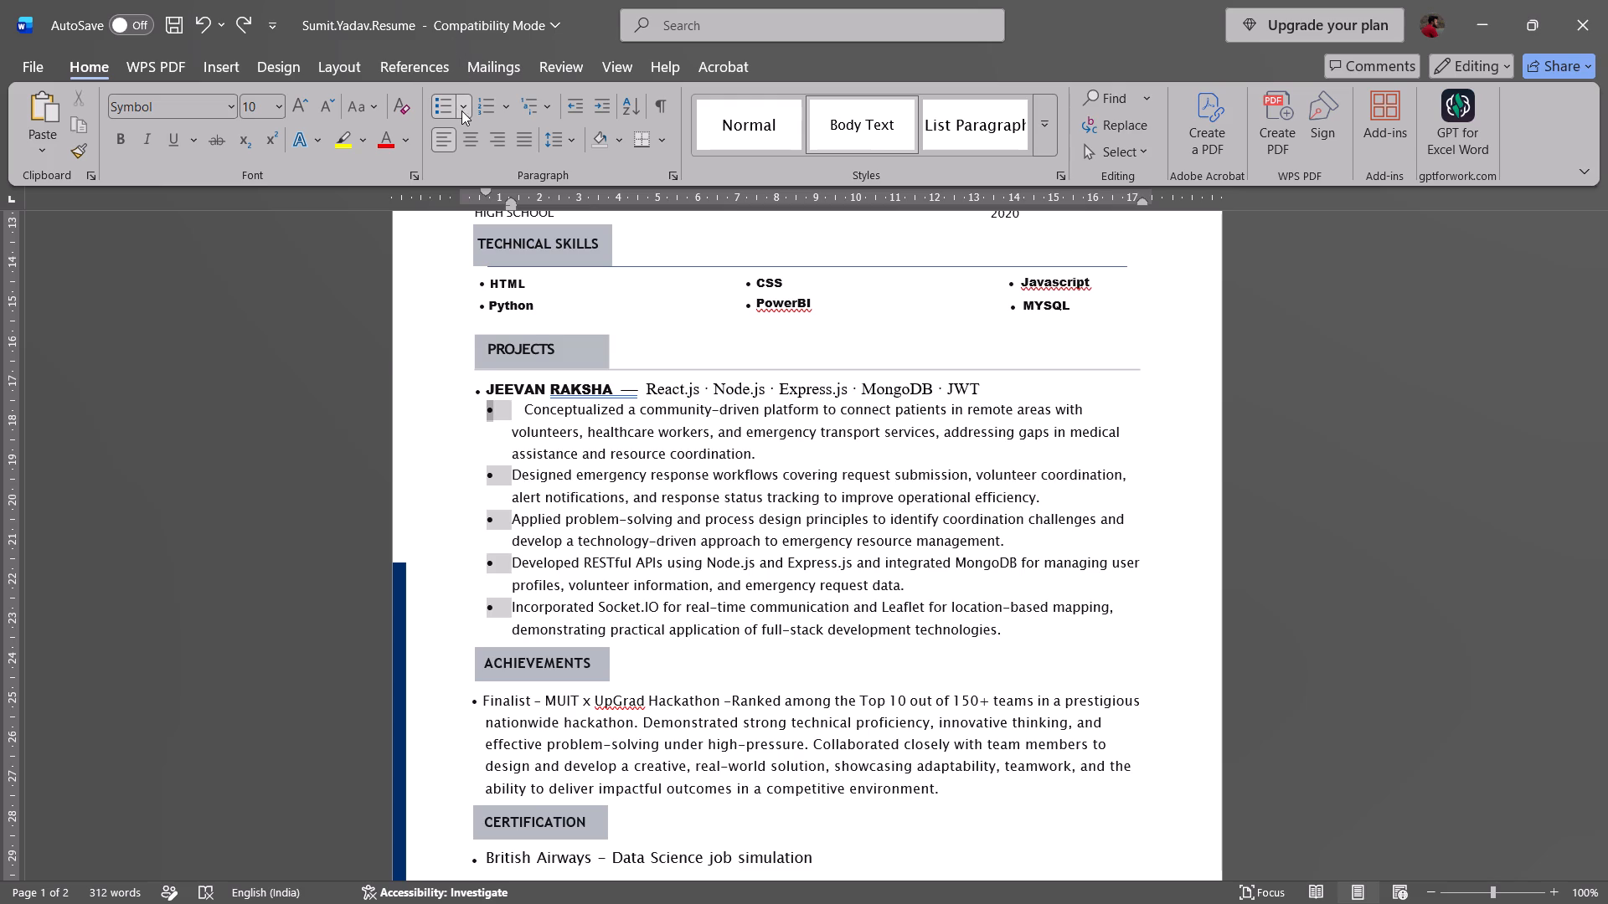
pyautogui.click(518, 139)
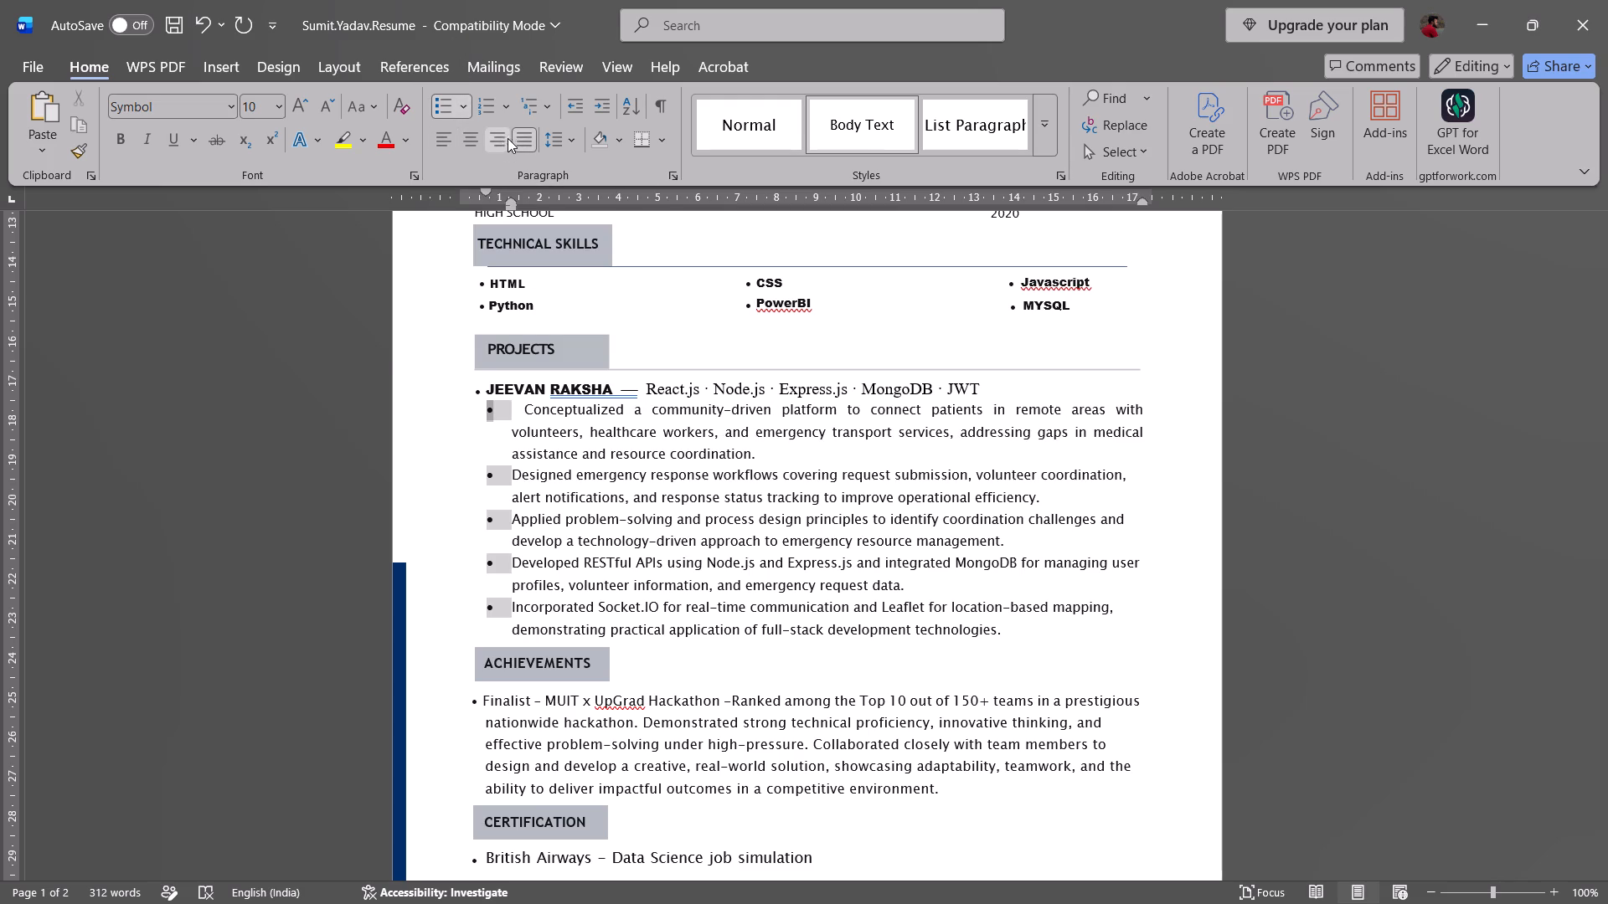
pyautogui.click(451, 107)
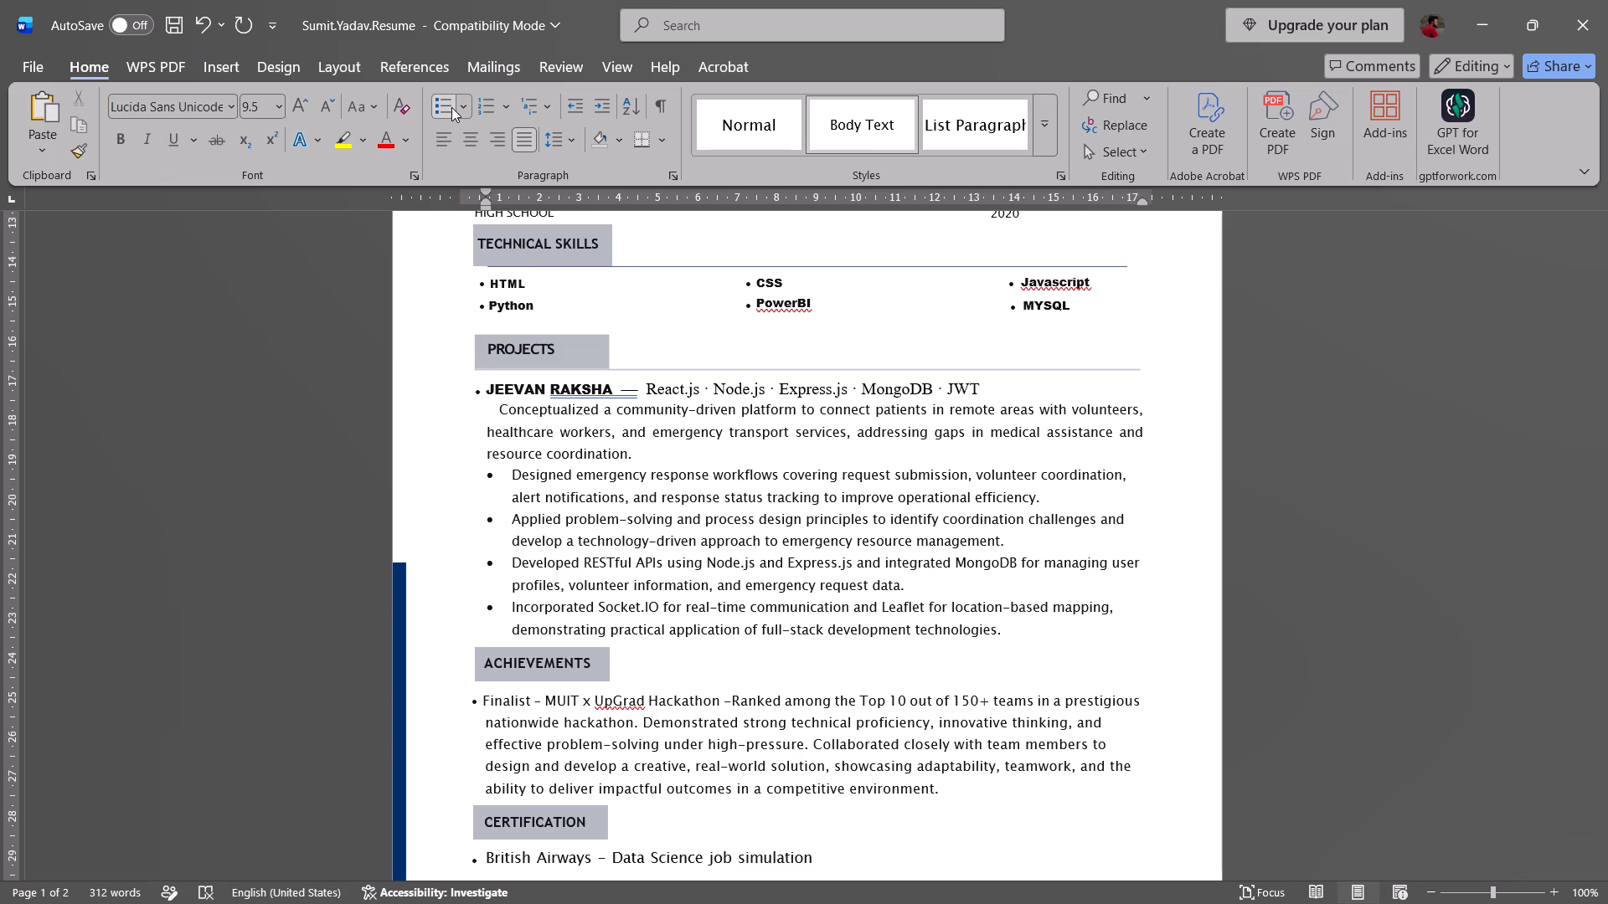
pyautogui.click(451, 107)
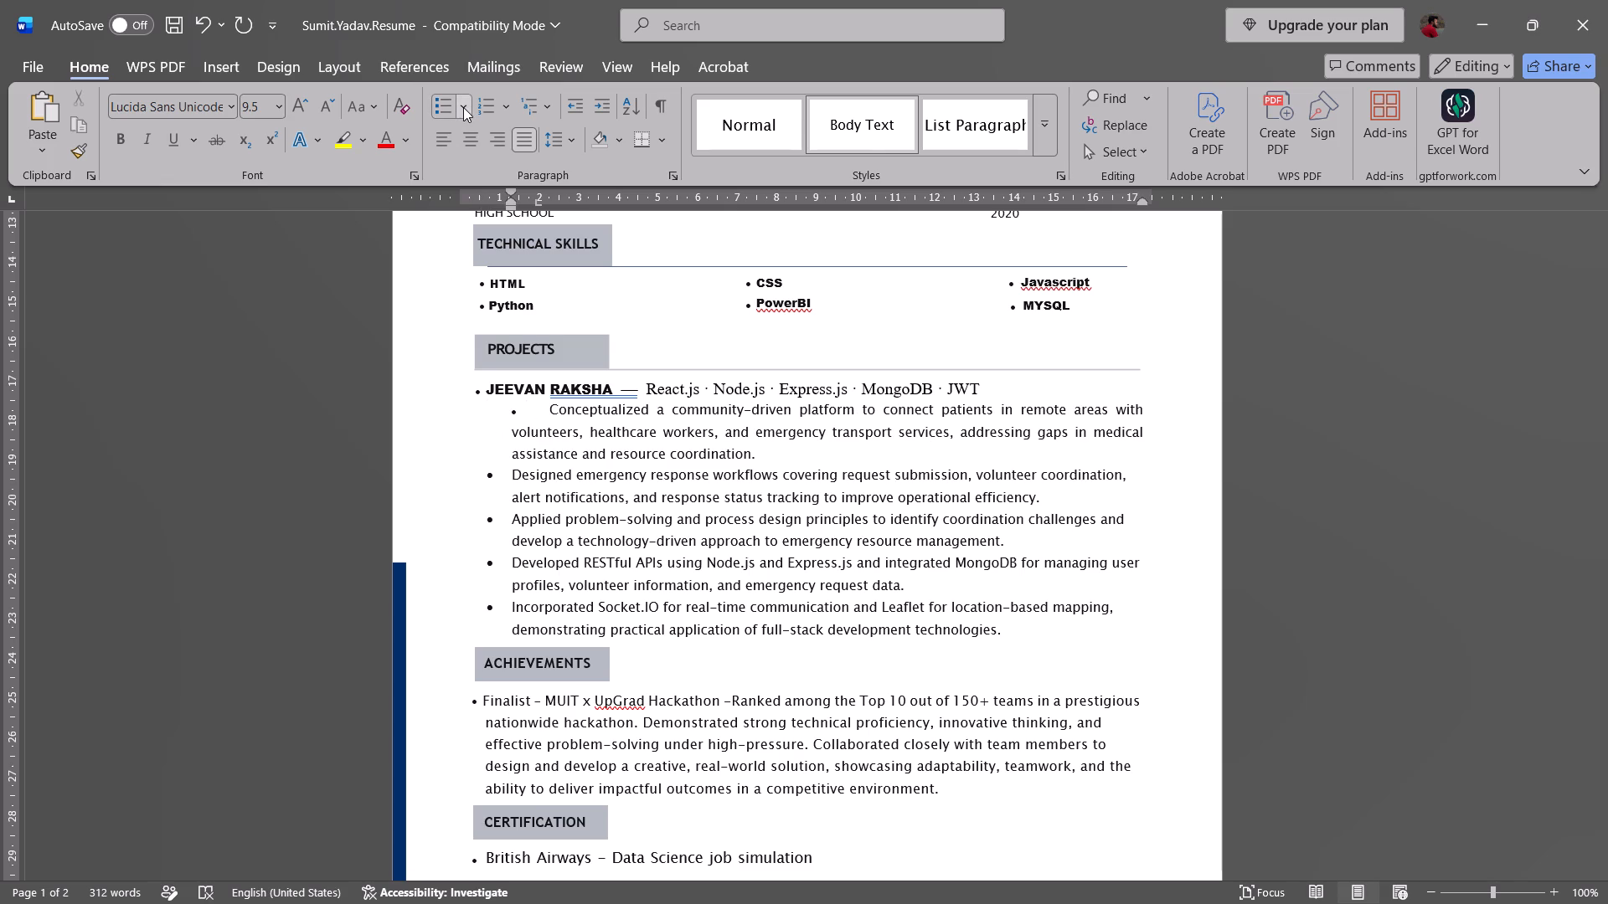
pyautogui.click(463, 107)
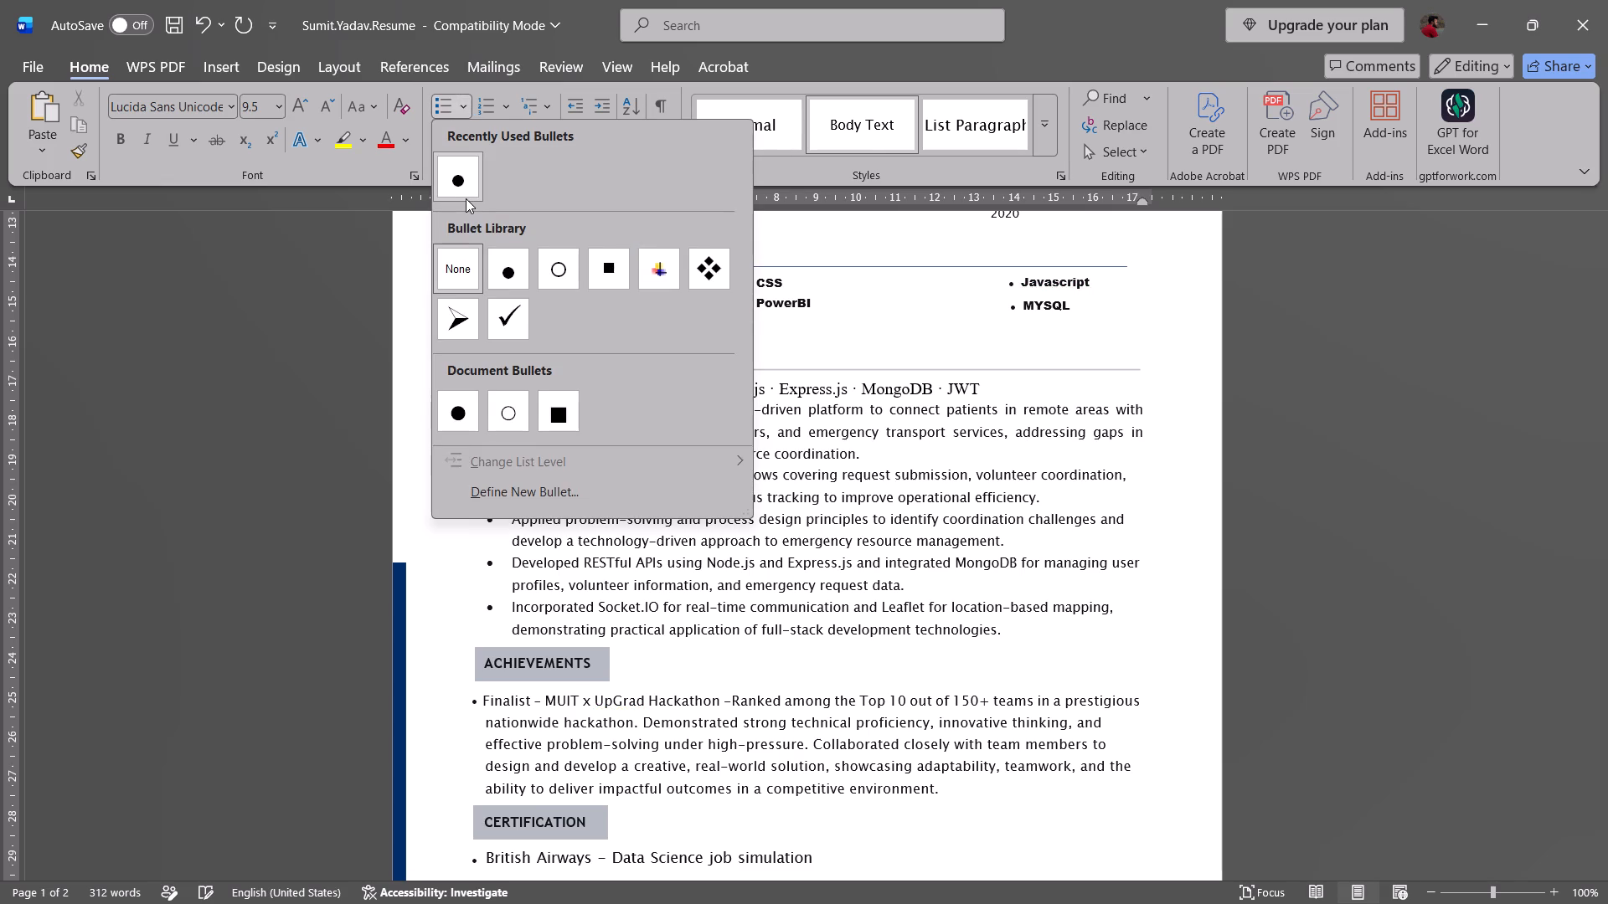
pyautogui.click(466, 198)
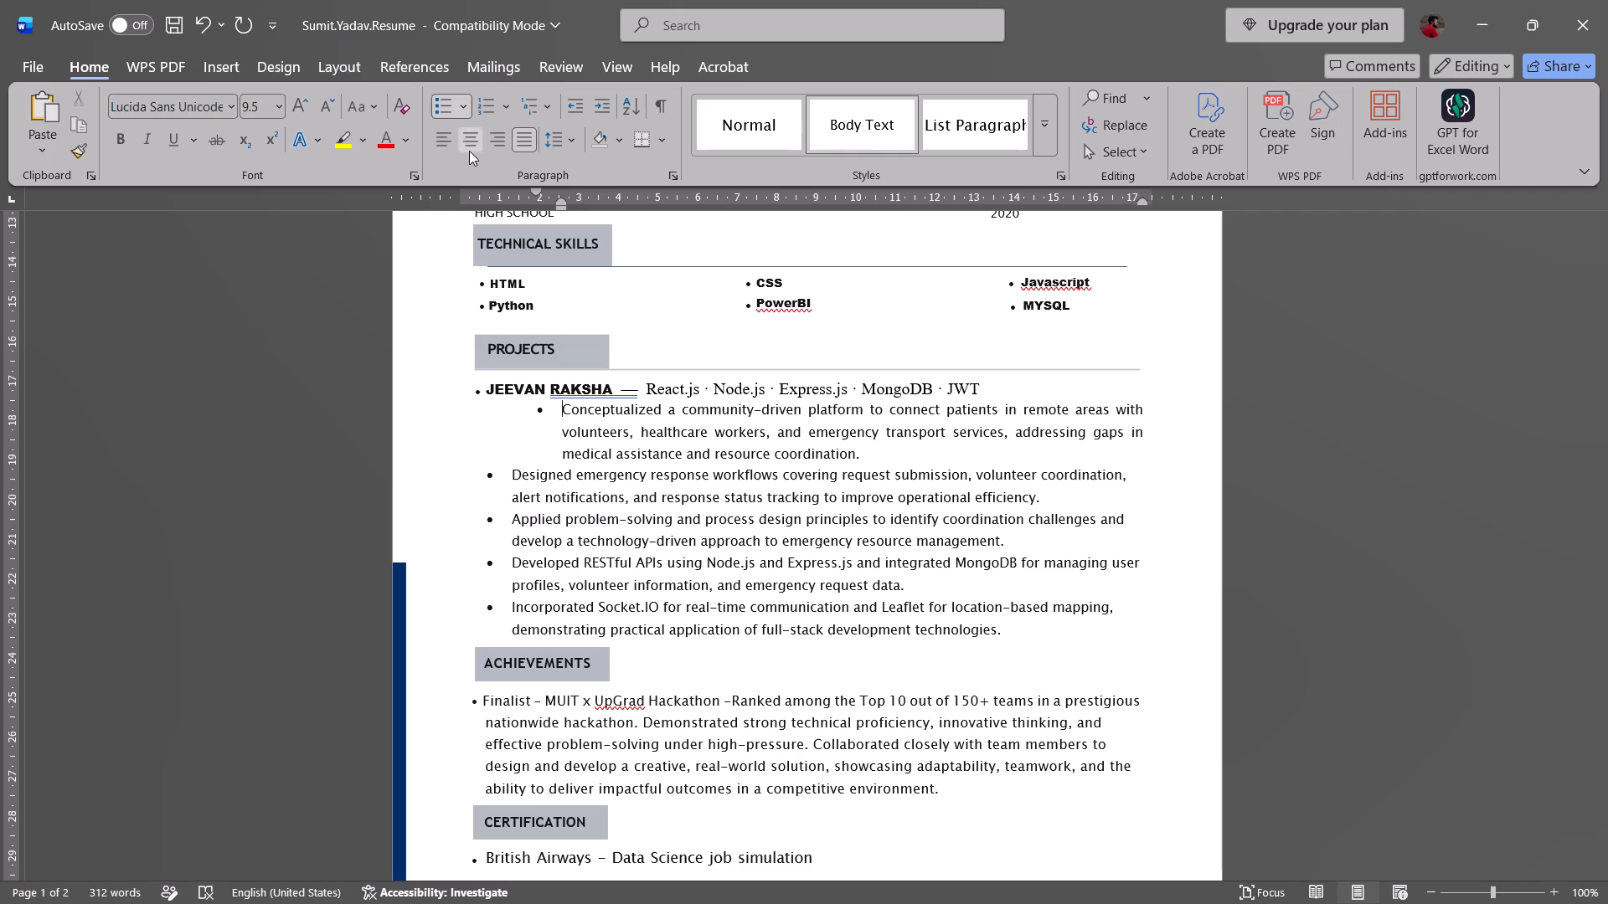
pyautogui.click(446, 131)
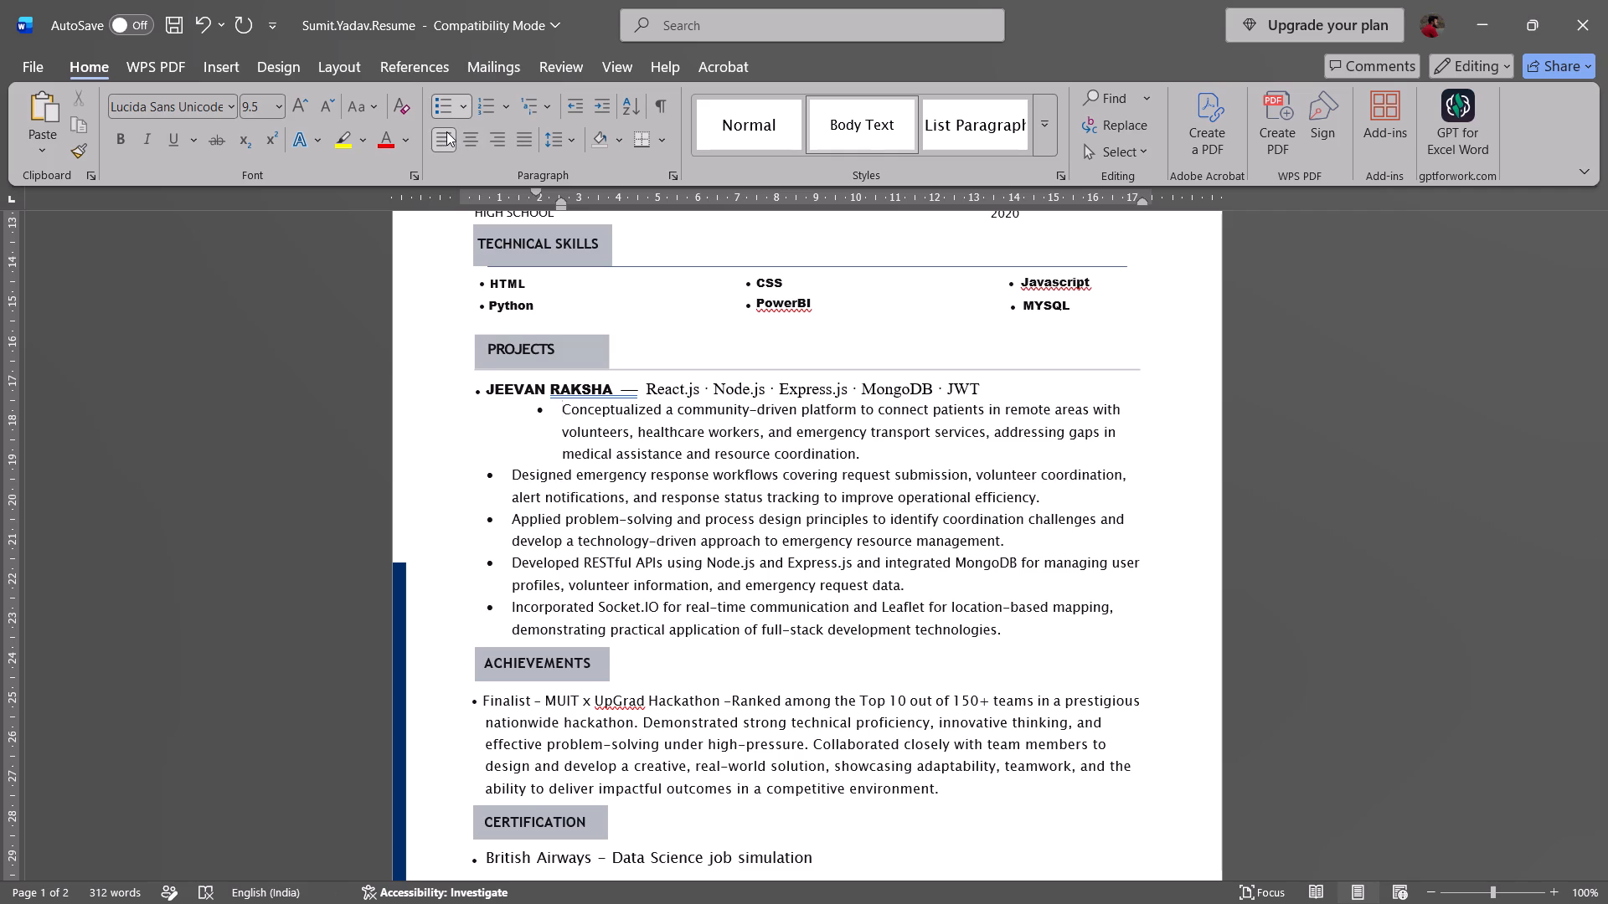
pyautogui.click(518, 442)
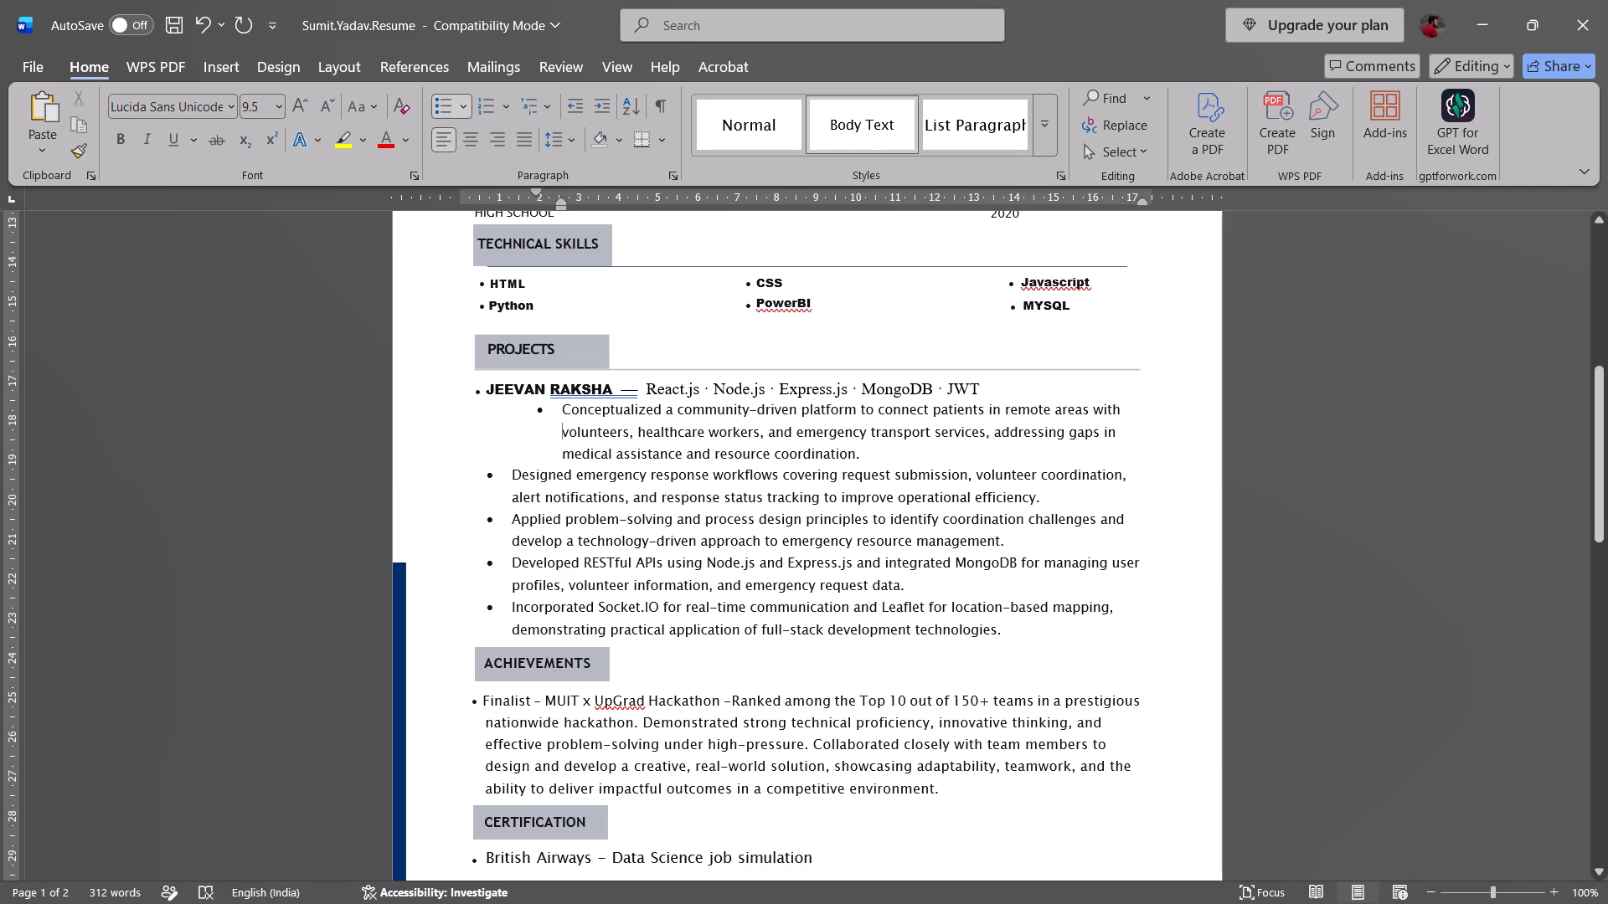
pyautogui.click(528, 419)
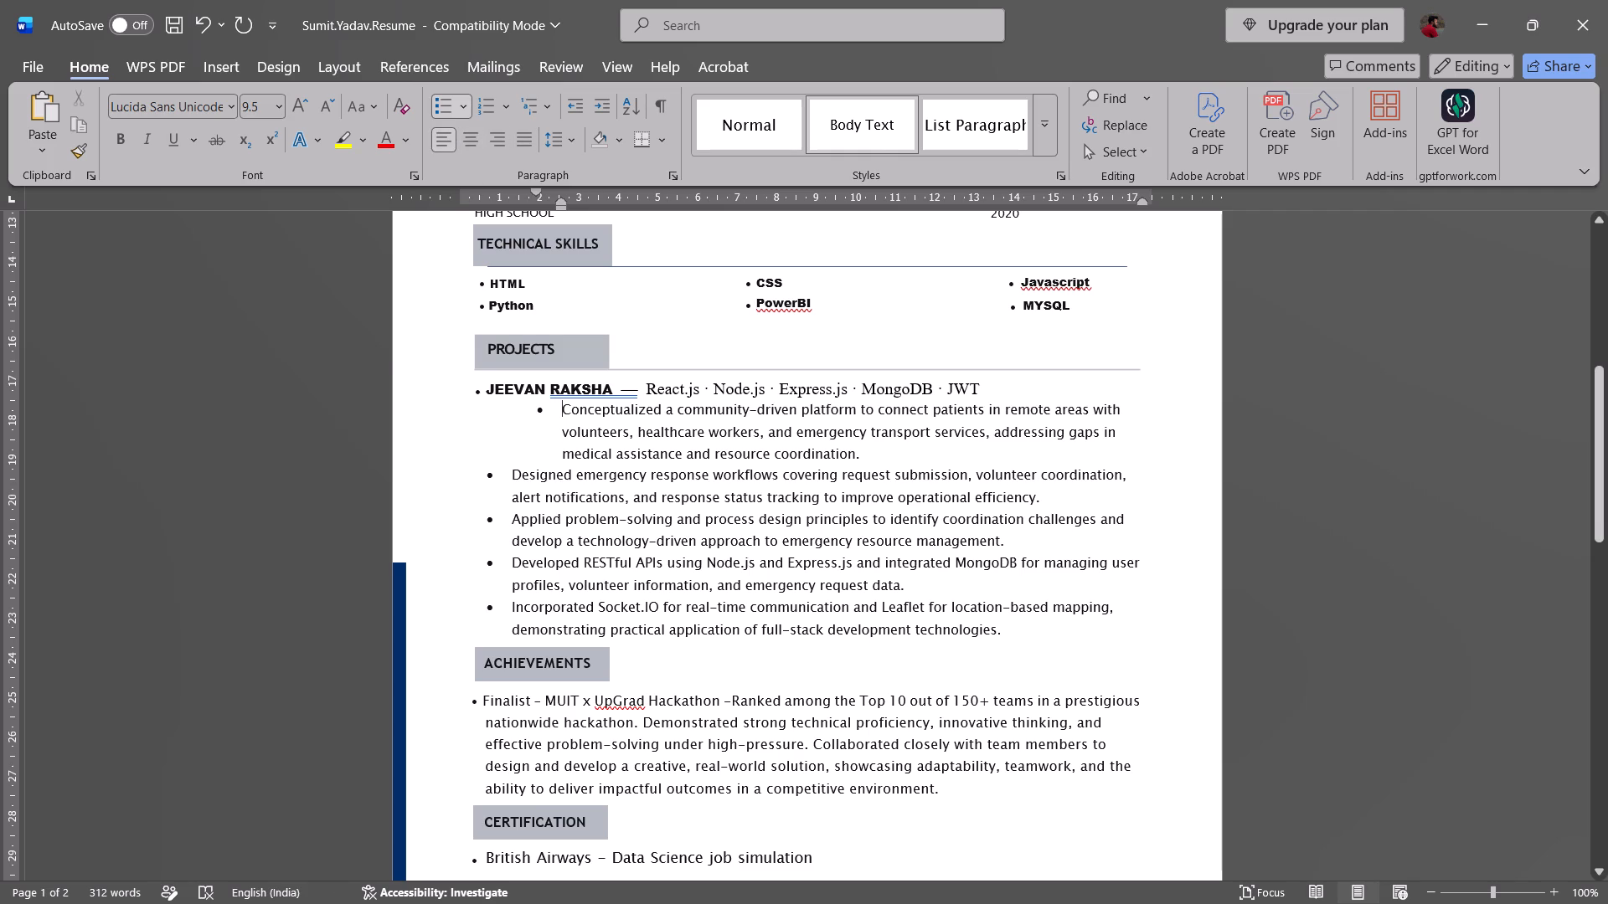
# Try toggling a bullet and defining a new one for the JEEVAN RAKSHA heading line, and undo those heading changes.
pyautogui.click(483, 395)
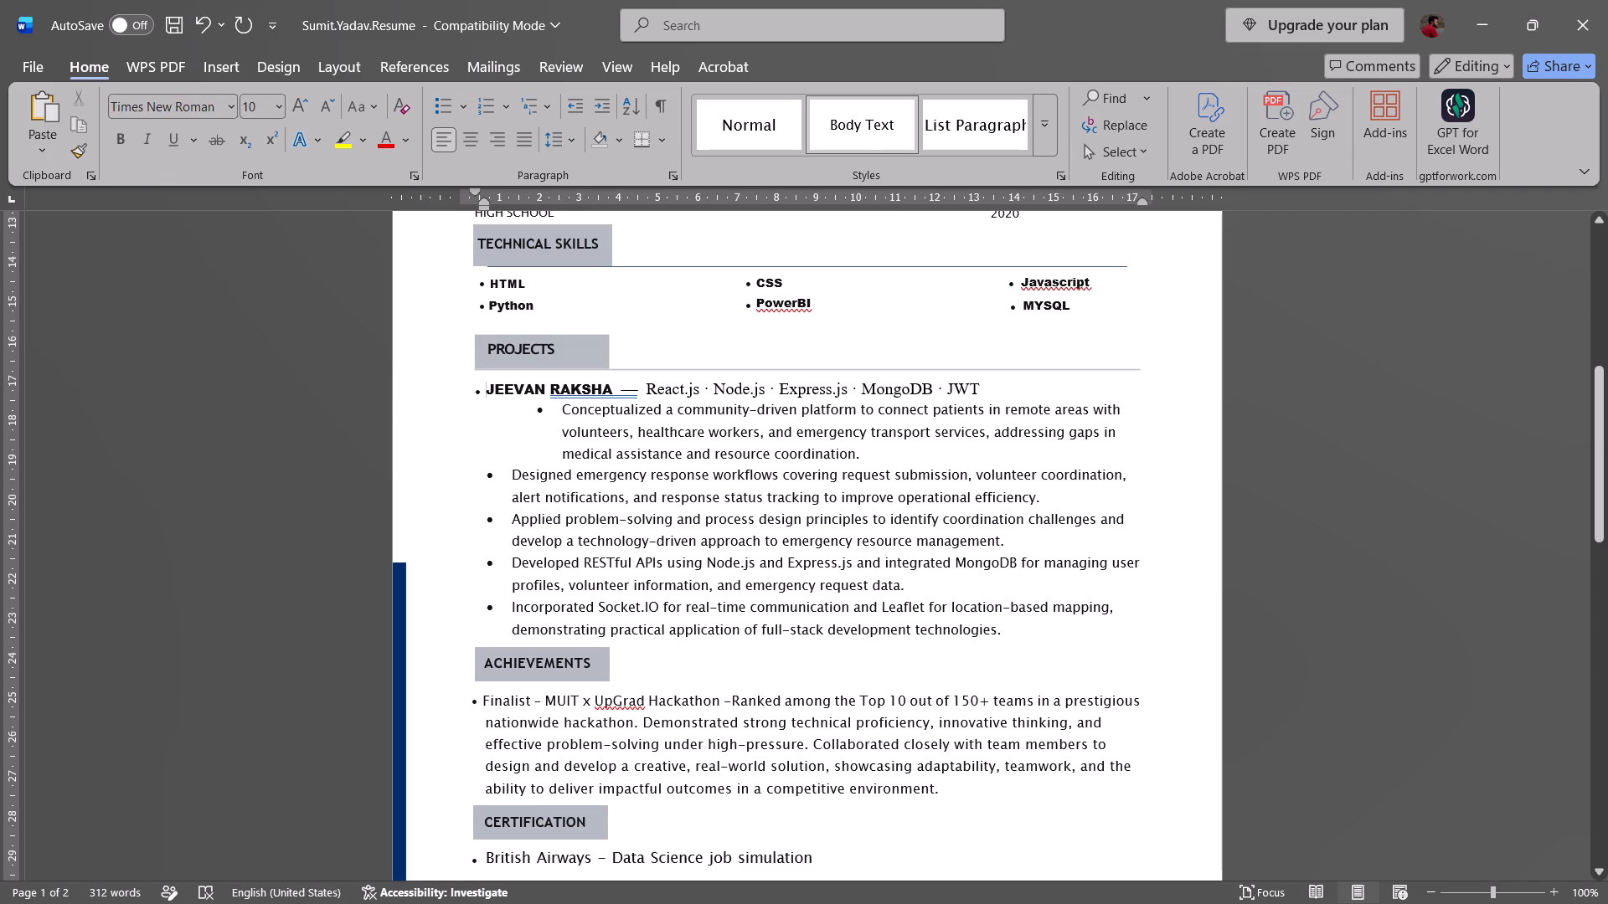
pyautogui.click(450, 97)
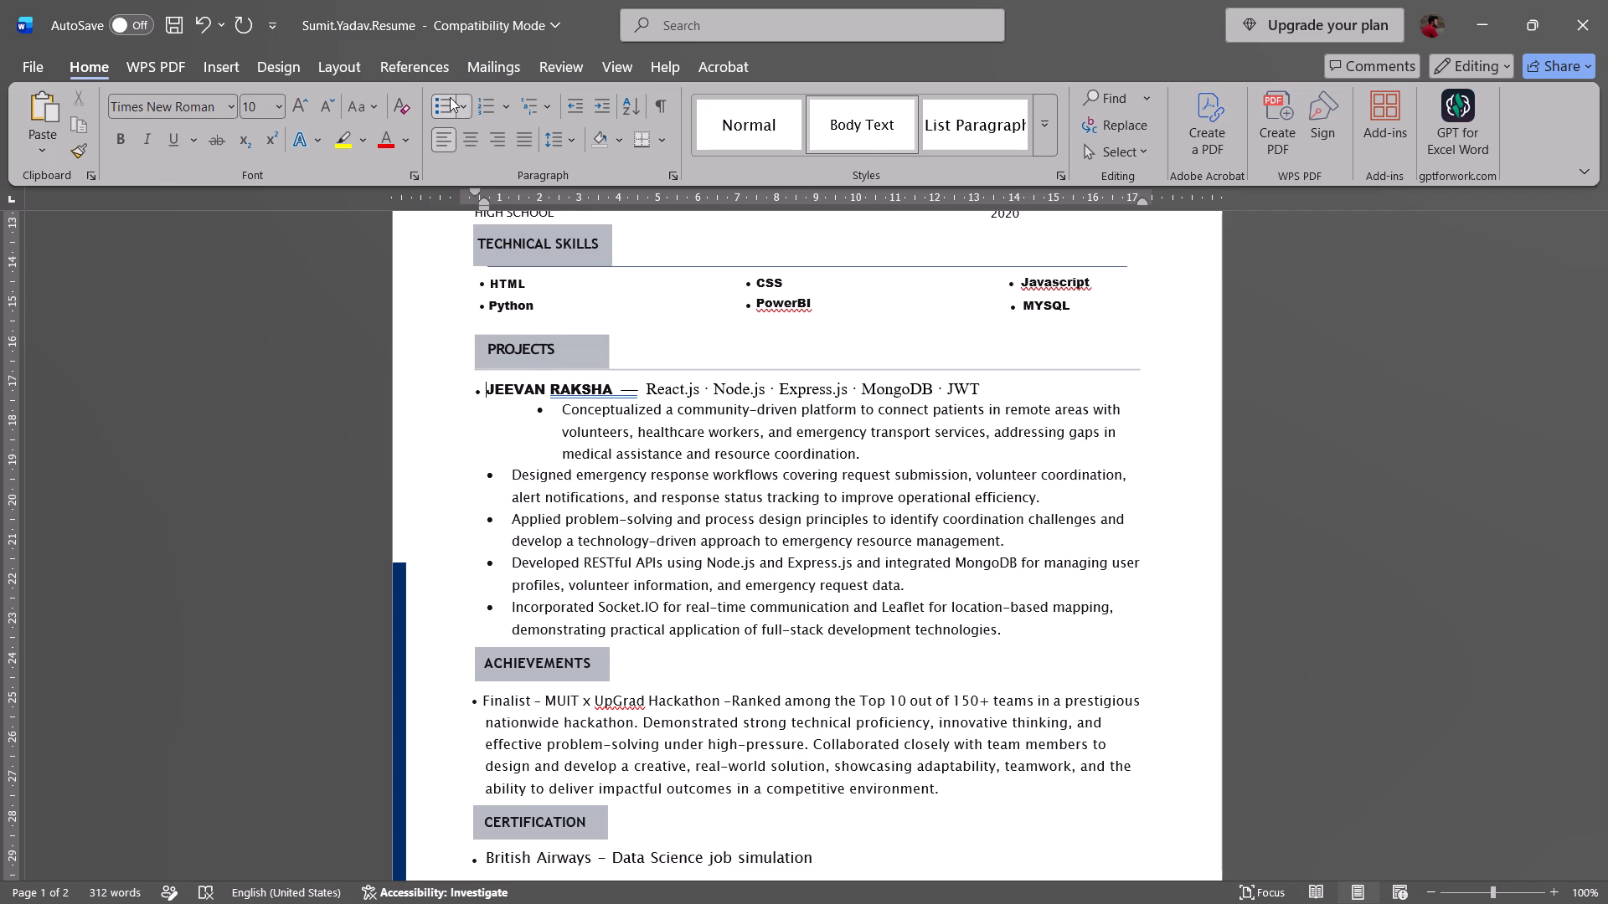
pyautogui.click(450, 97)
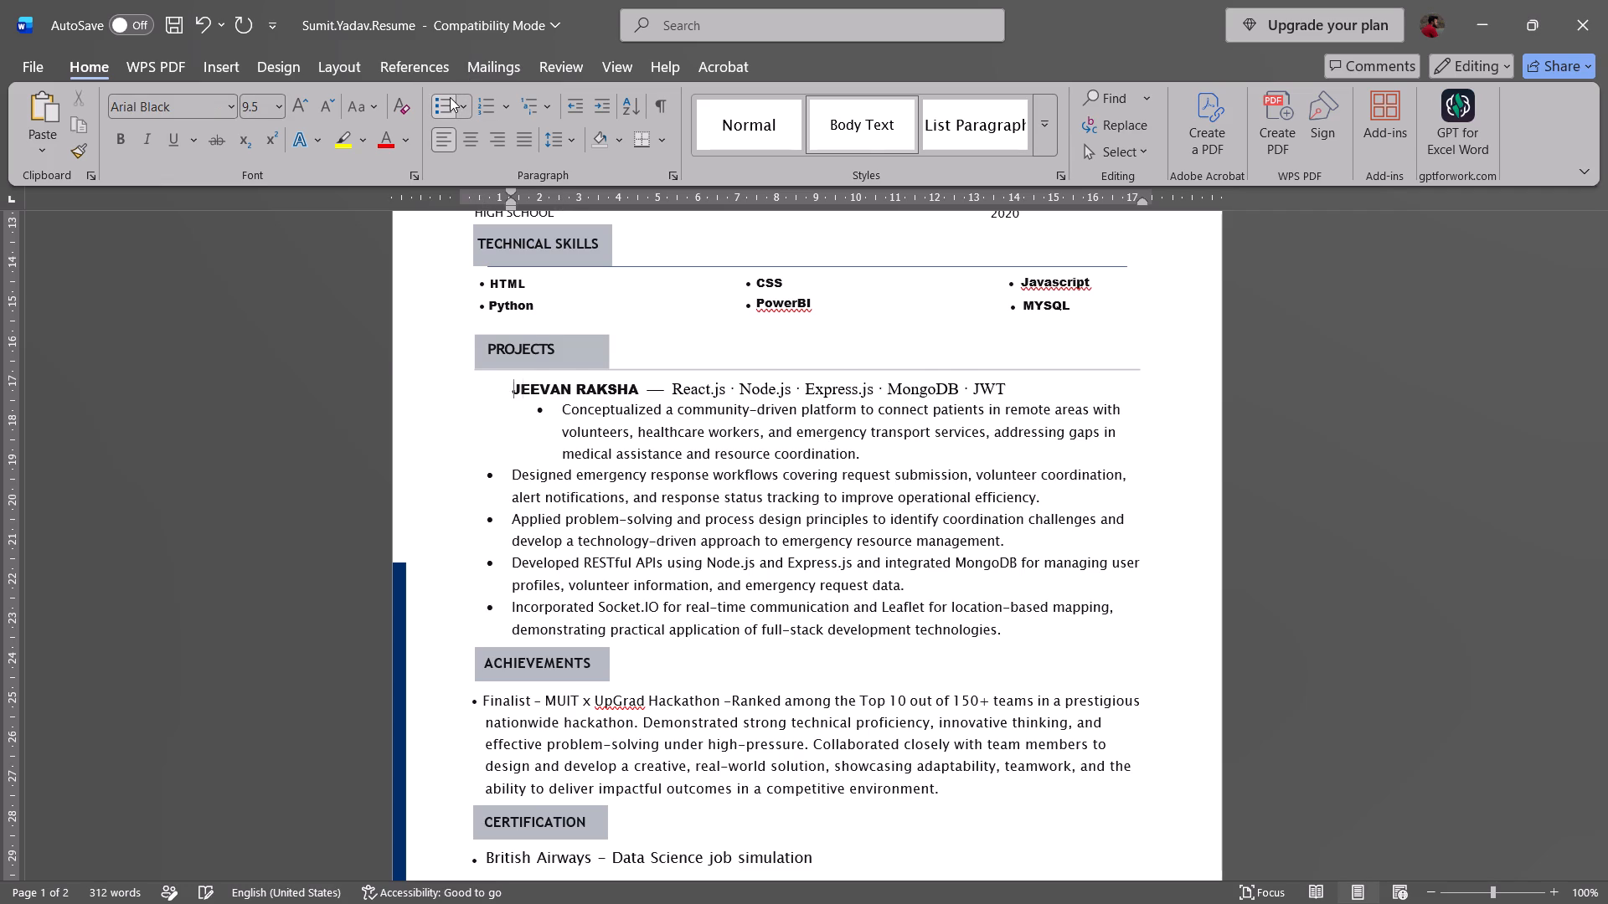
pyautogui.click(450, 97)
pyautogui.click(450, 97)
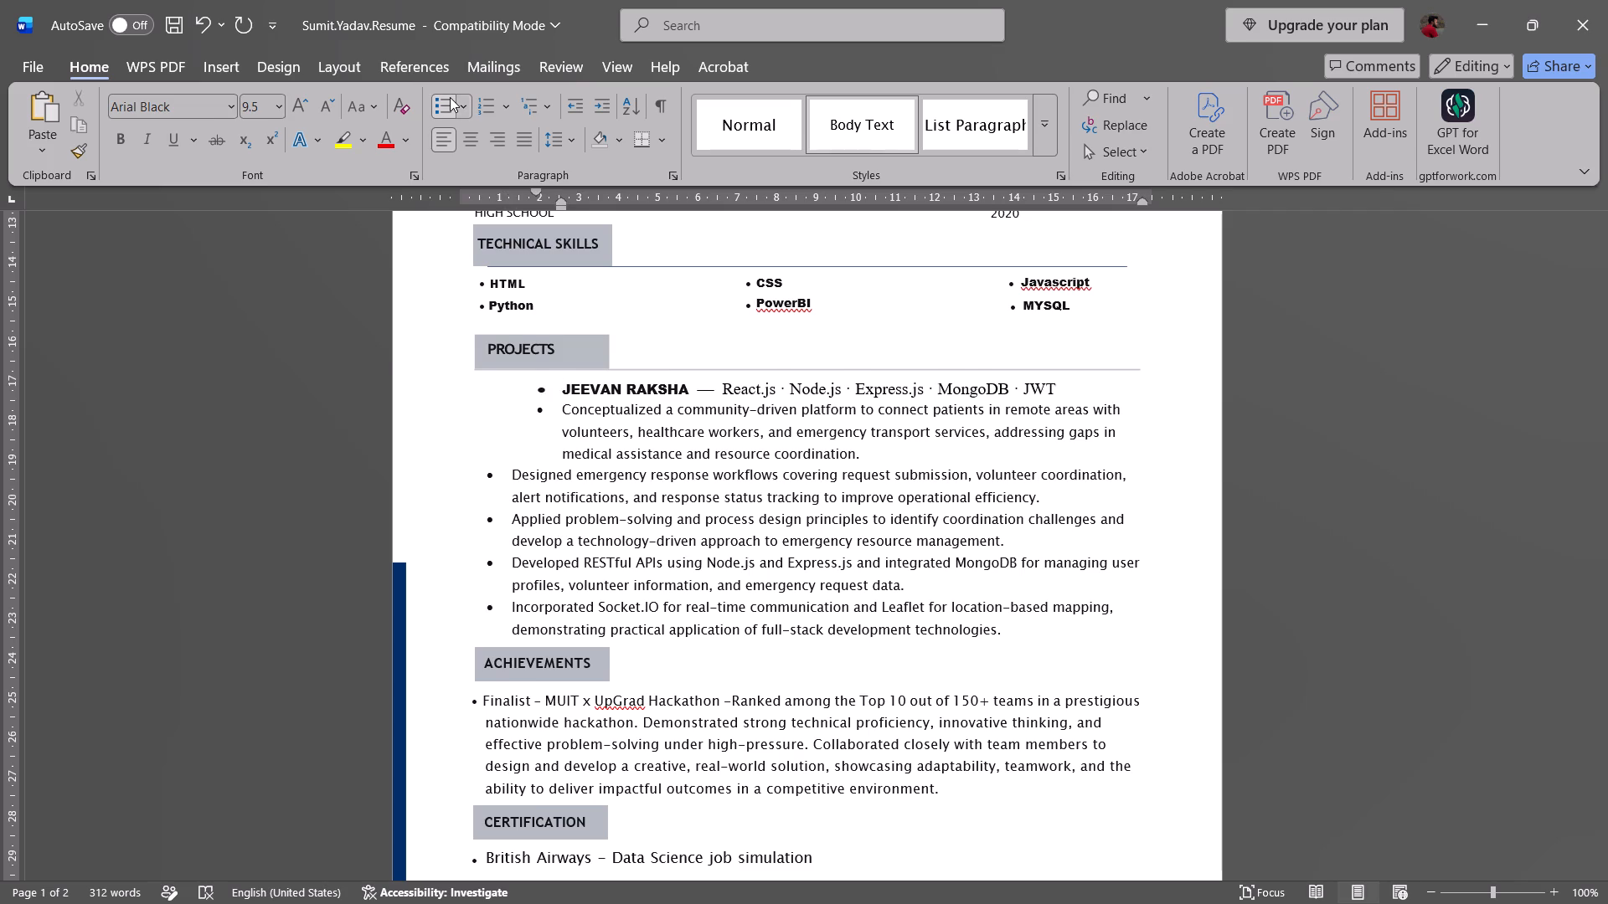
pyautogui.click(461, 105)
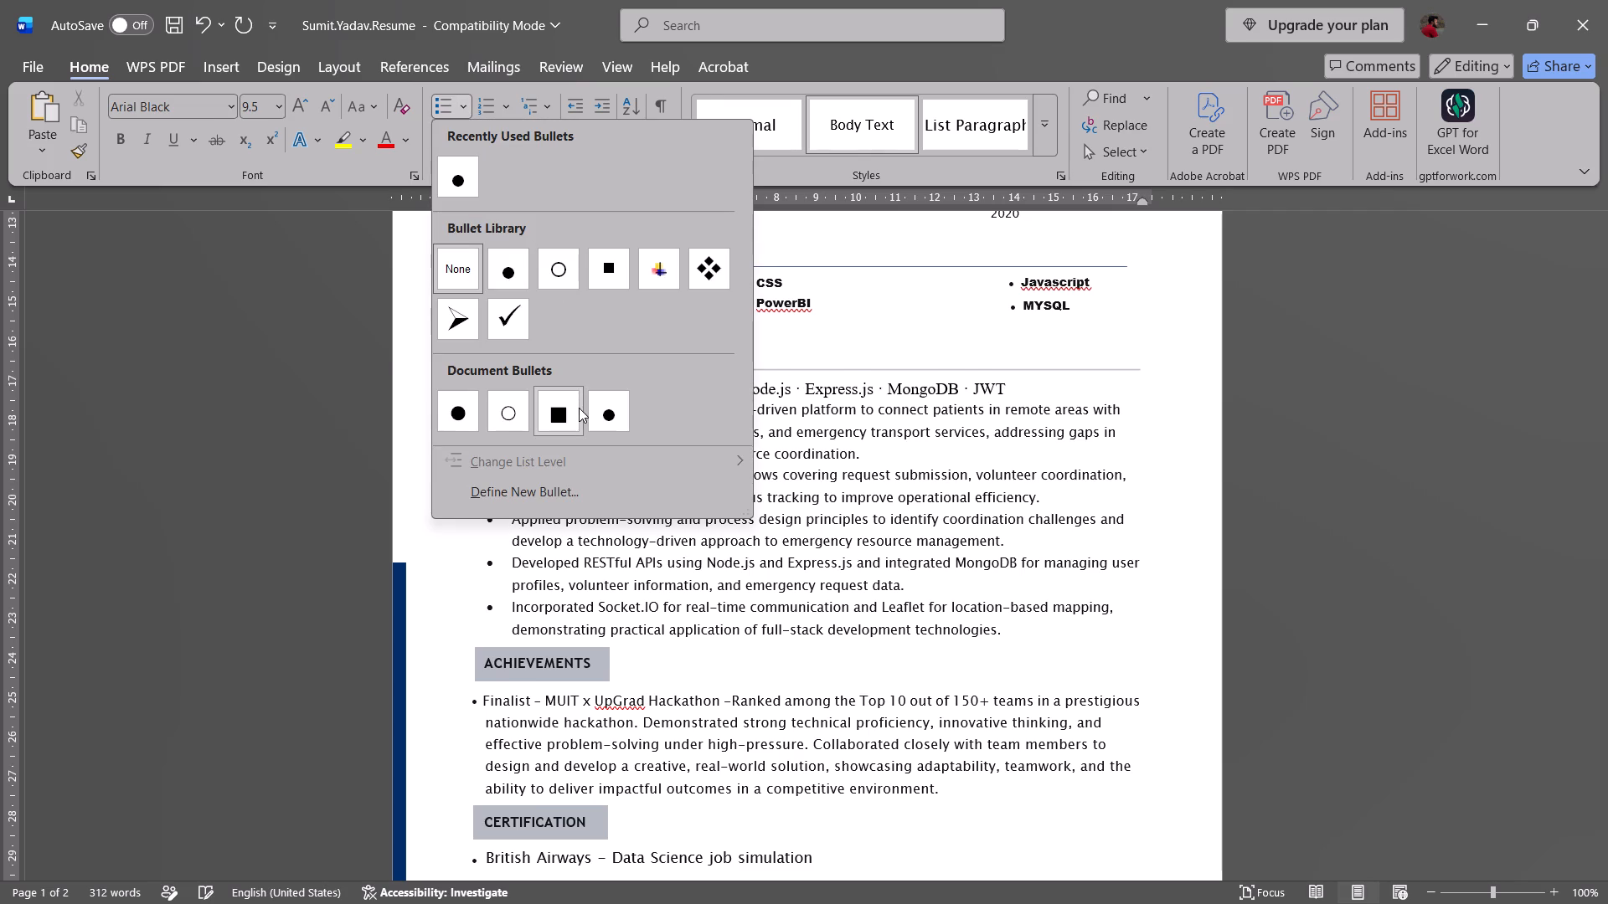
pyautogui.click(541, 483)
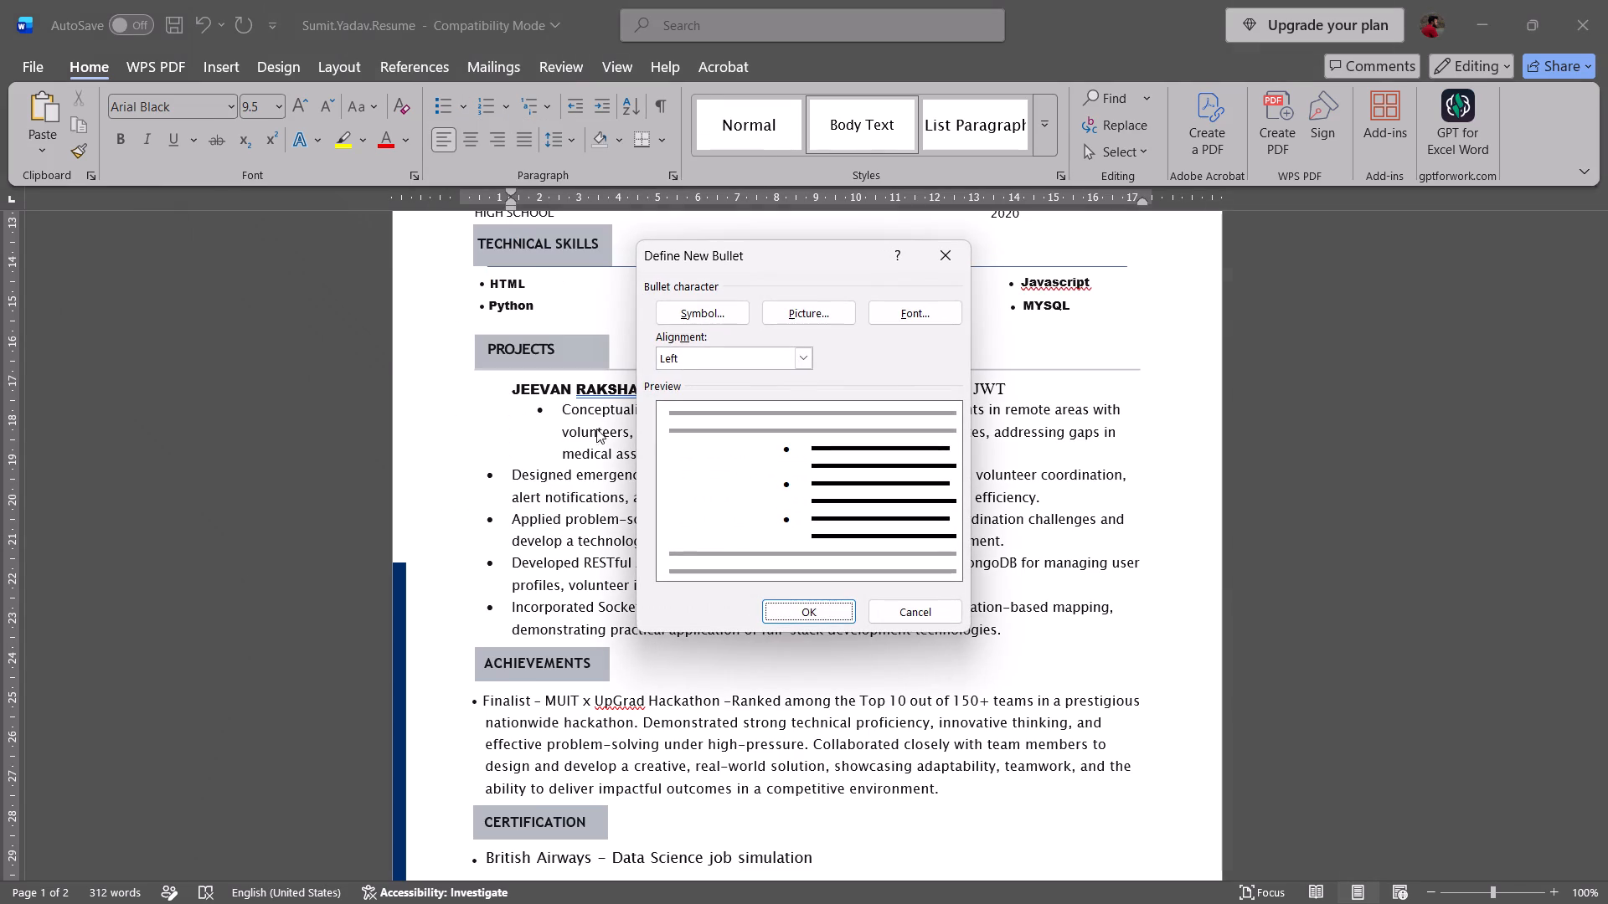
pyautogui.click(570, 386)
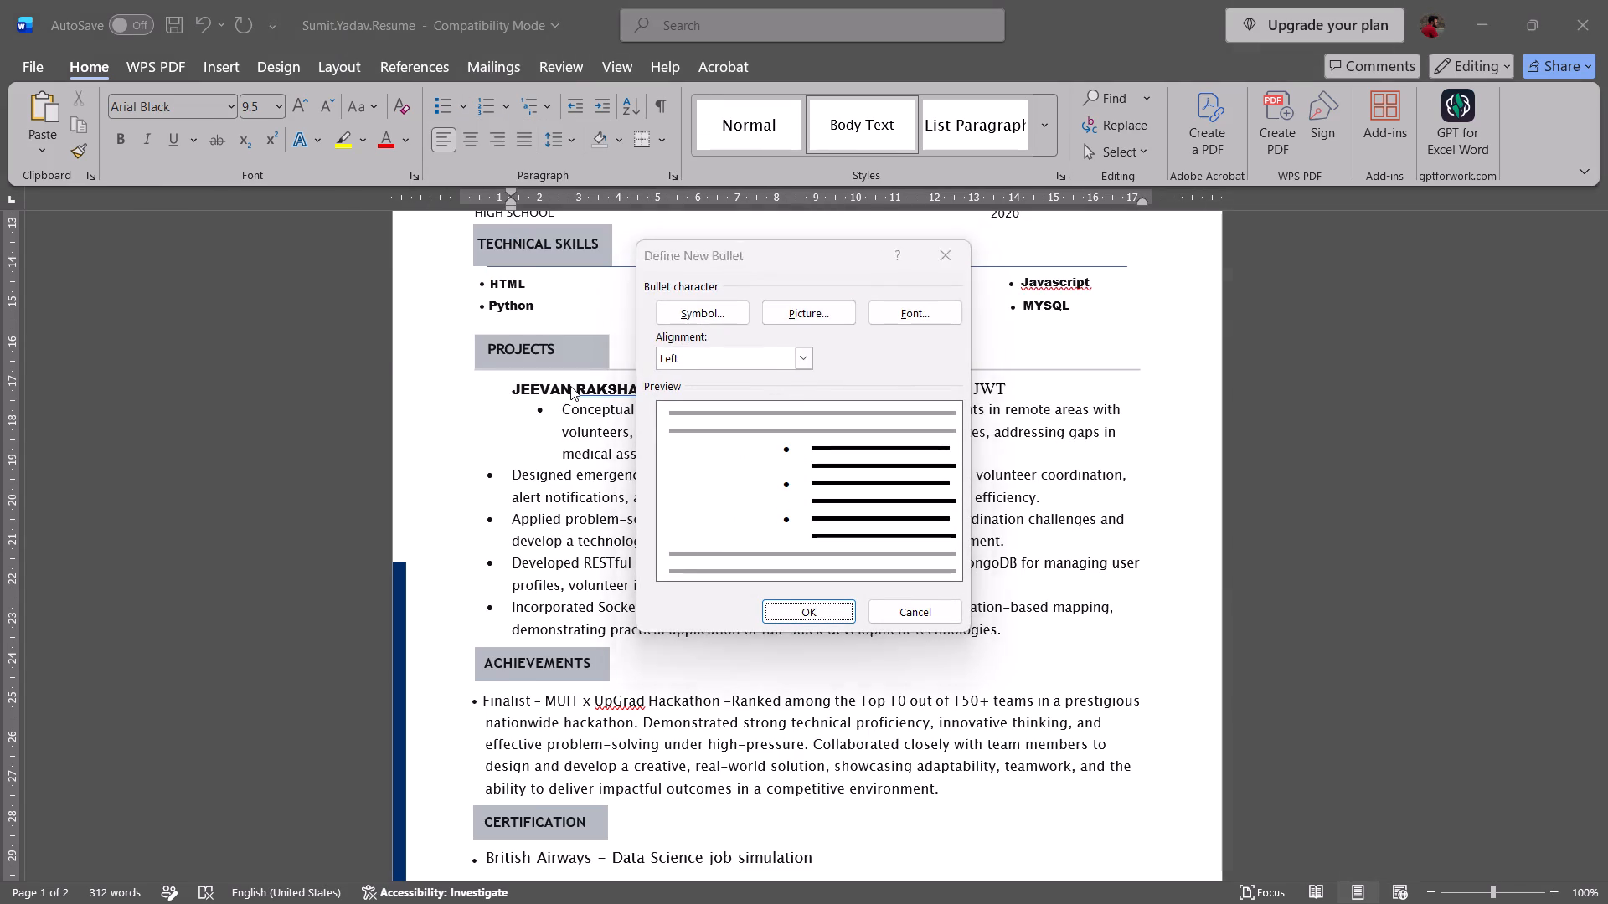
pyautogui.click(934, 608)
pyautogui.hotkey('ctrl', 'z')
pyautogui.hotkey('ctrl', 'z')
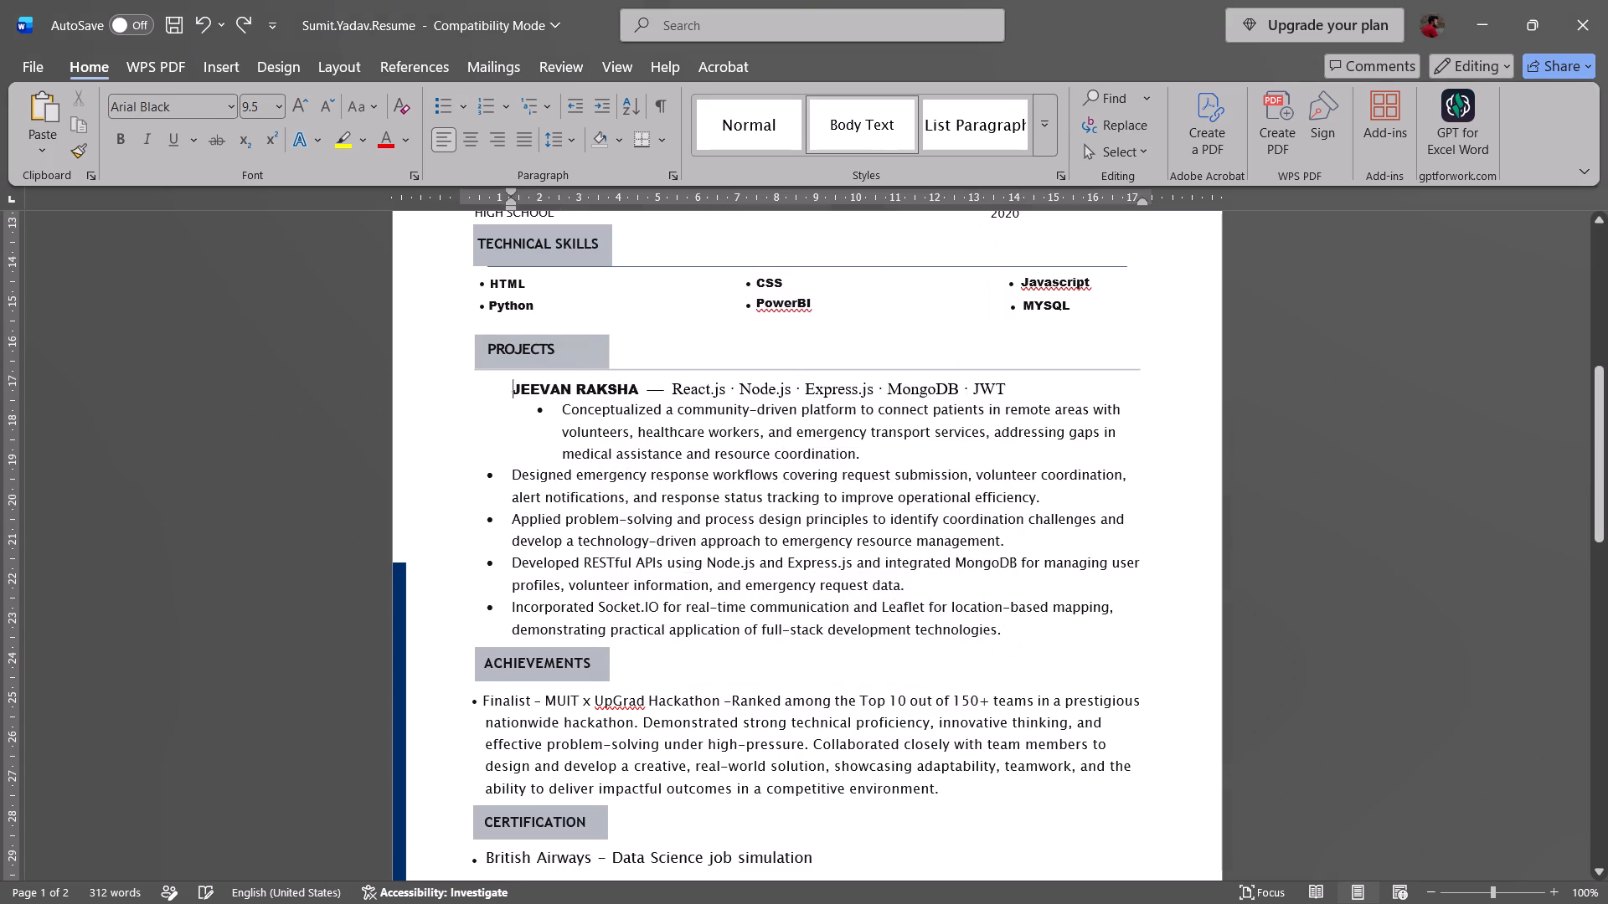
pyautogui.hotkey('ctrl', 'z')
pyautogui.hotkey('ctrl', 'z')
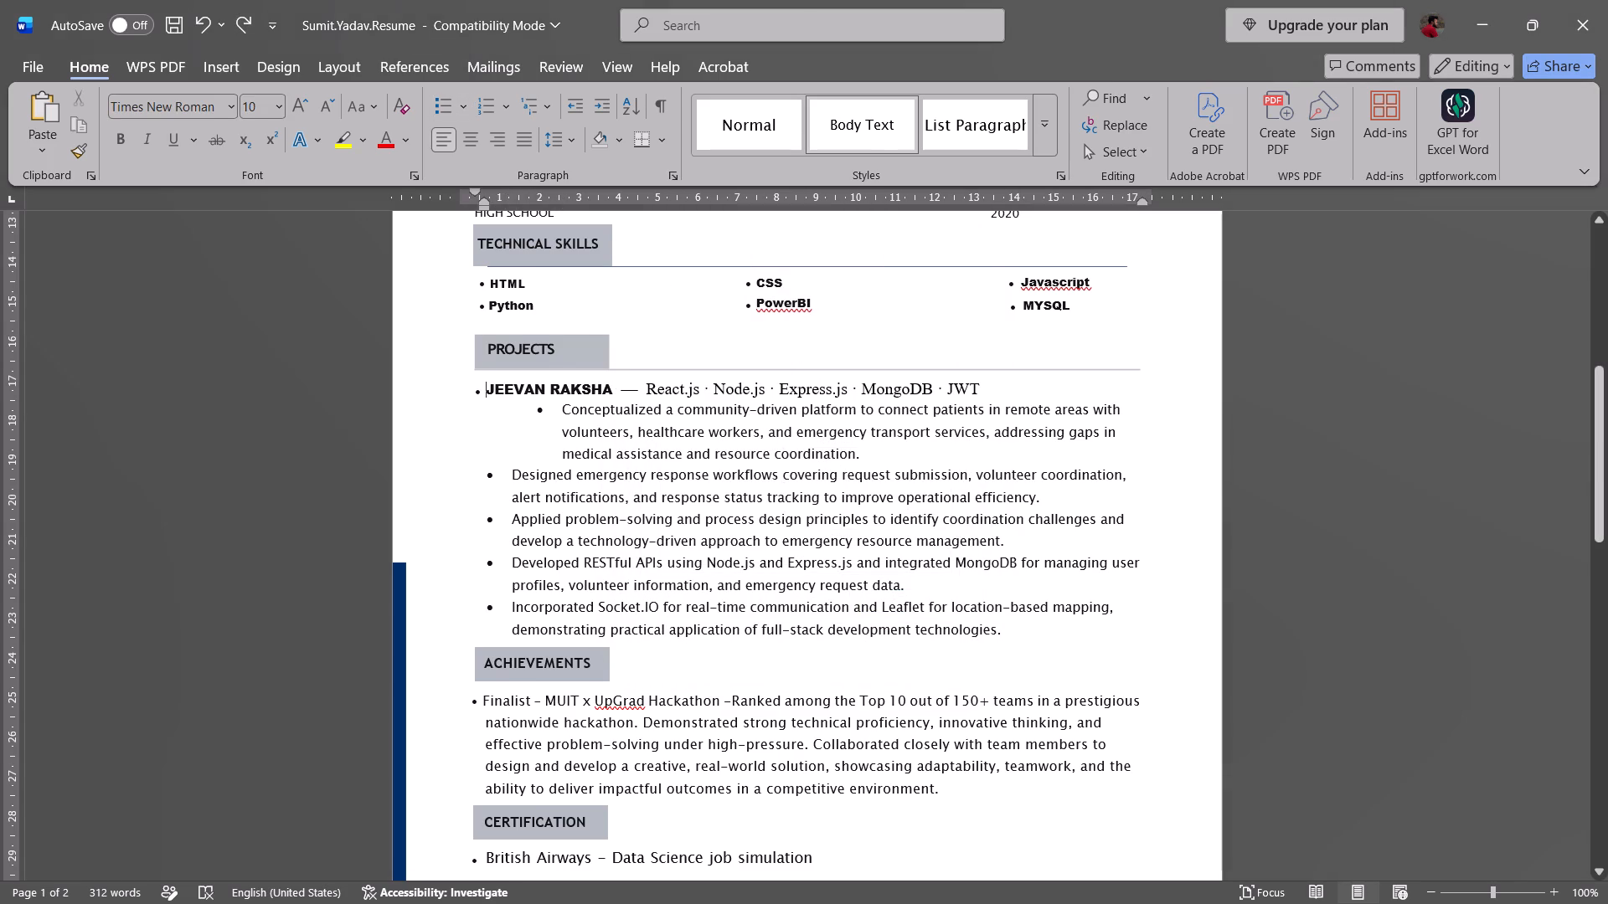
# Undo the earlier bullet and alignment changes to the first JEEVAN RAKSHA point, back to its original bulleted, justified layout.
pyautogui.hotkey('ctrl', 'z')
pyautogui.hotkey('ctrl', 'z')
pyautogui.hotkey('ctrl', 'z')
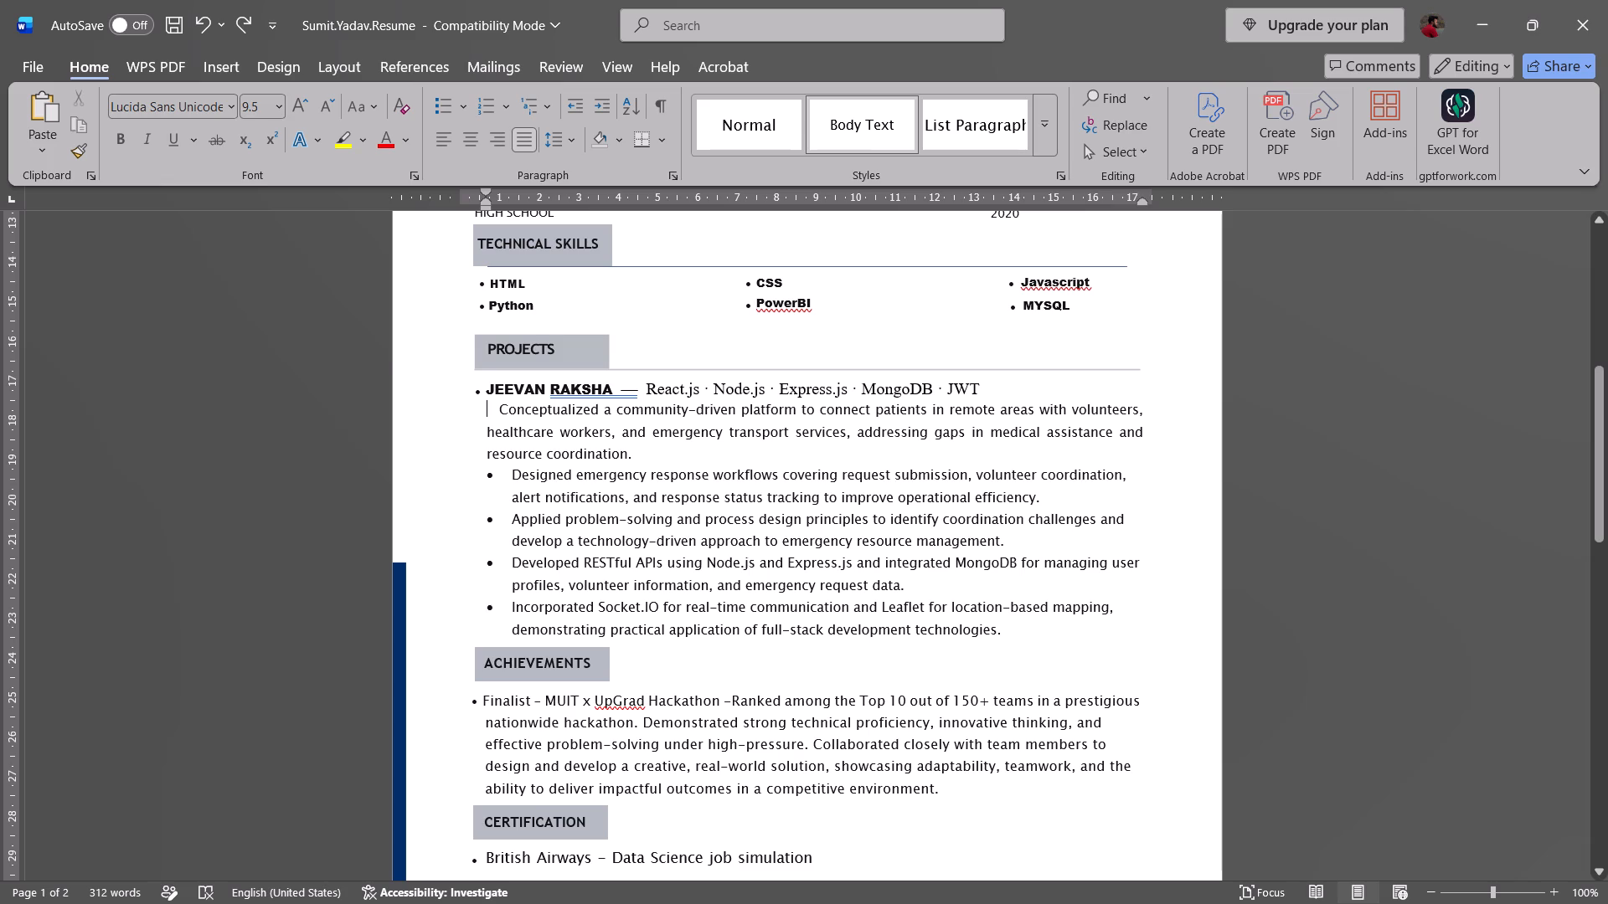
pyautogui.hotkey('ctrl', 'z')
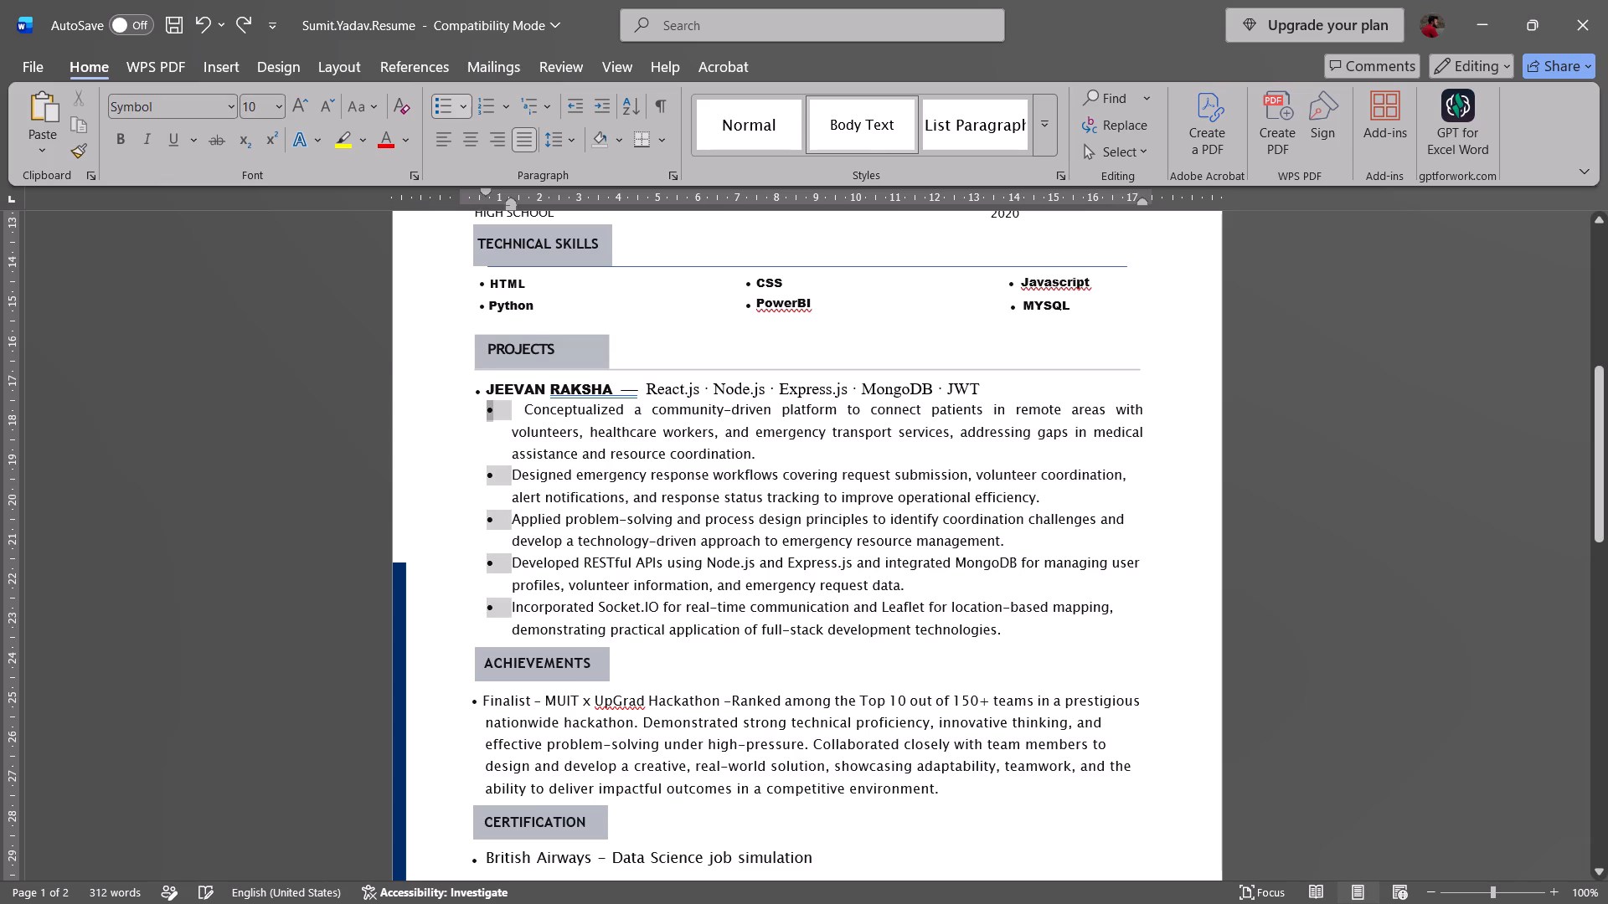
# Delete the extra spaces before "Conceptualized" so the first JEEVAN RAKSHA point lines up with the other bullets.
pyautogui.click(728, 453)
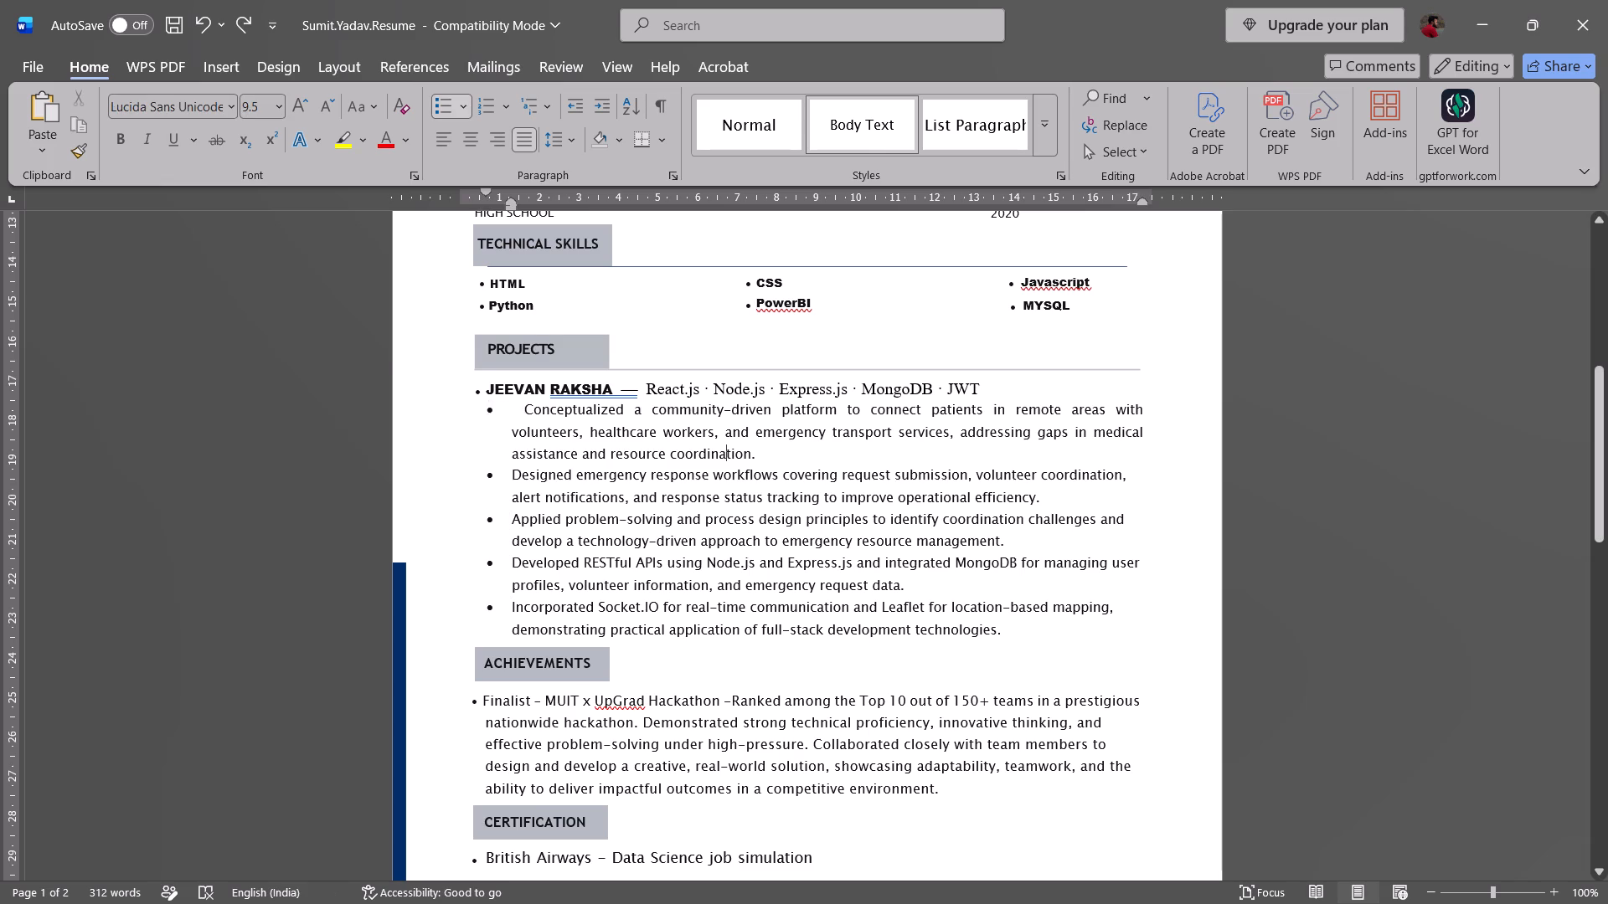
pyautogui.click(523, 408)
pyautogui.press('BackSpace')
pyautogui.press('BackSpace')
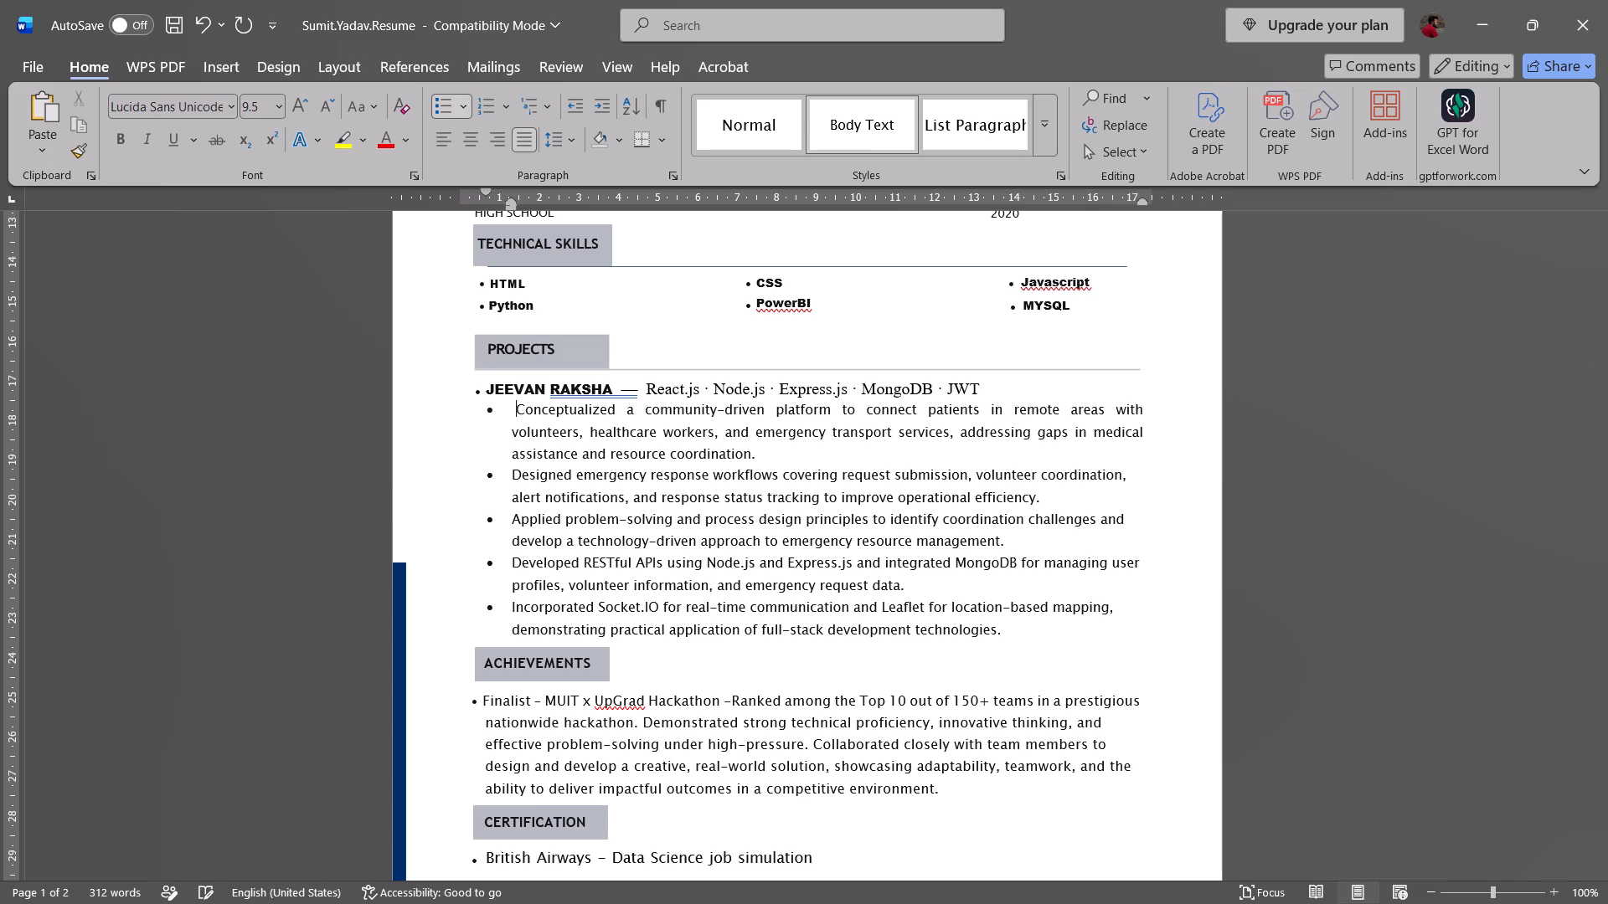
pyautogui.press('BackSpace')
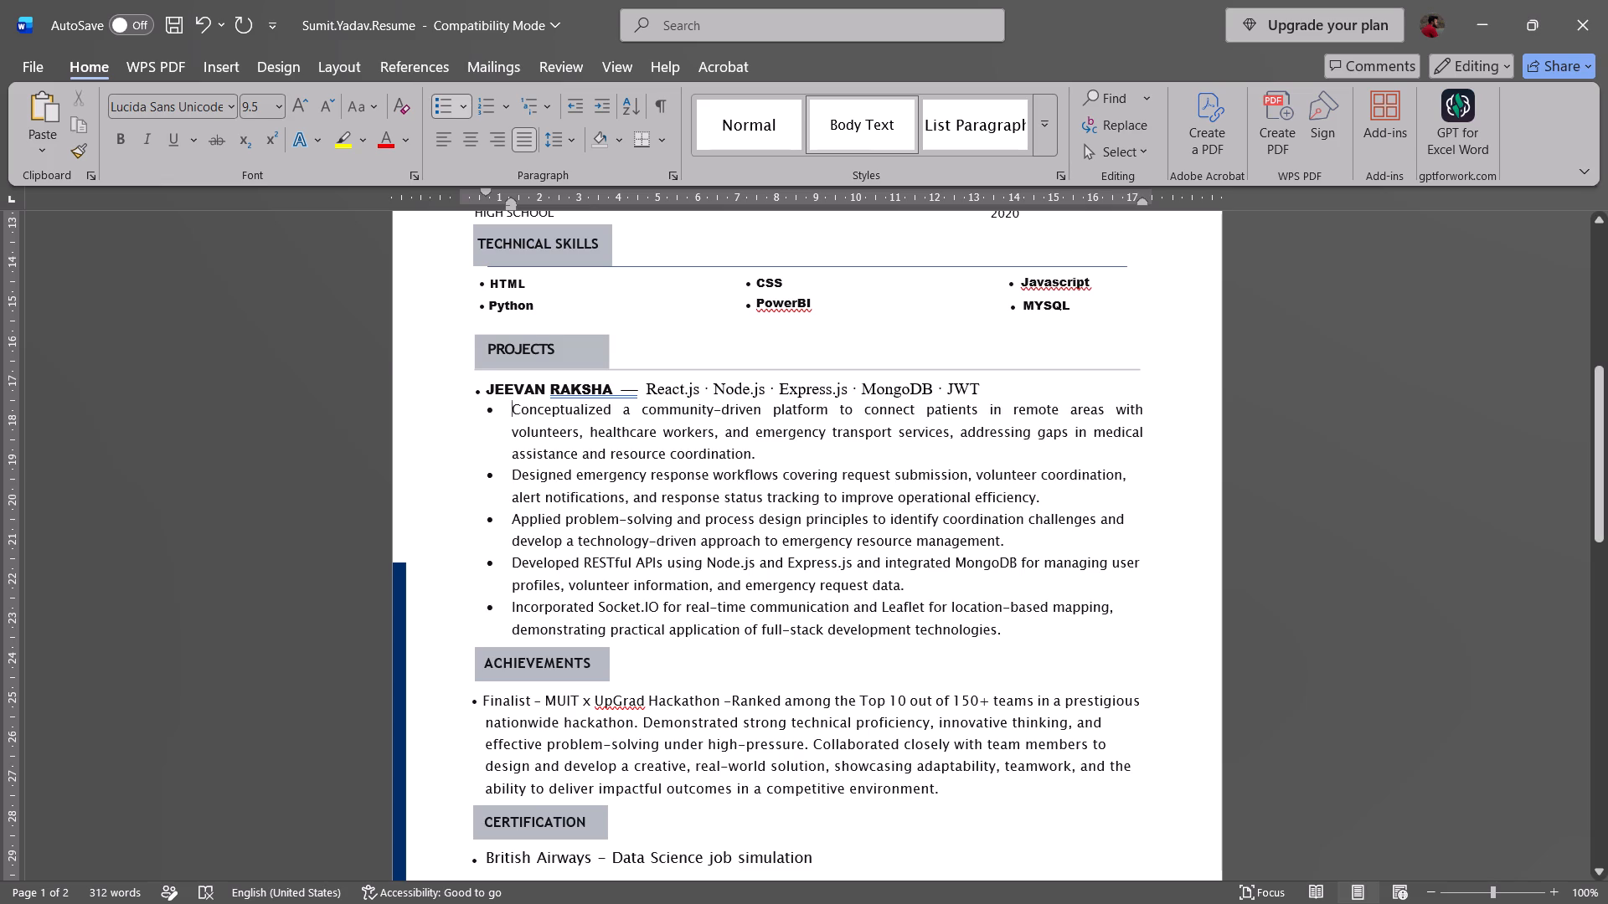
# Delete the small bullet graphic and the space before the JEEVAN RAKSHA project heading.
pyautogui.click(488, 394)
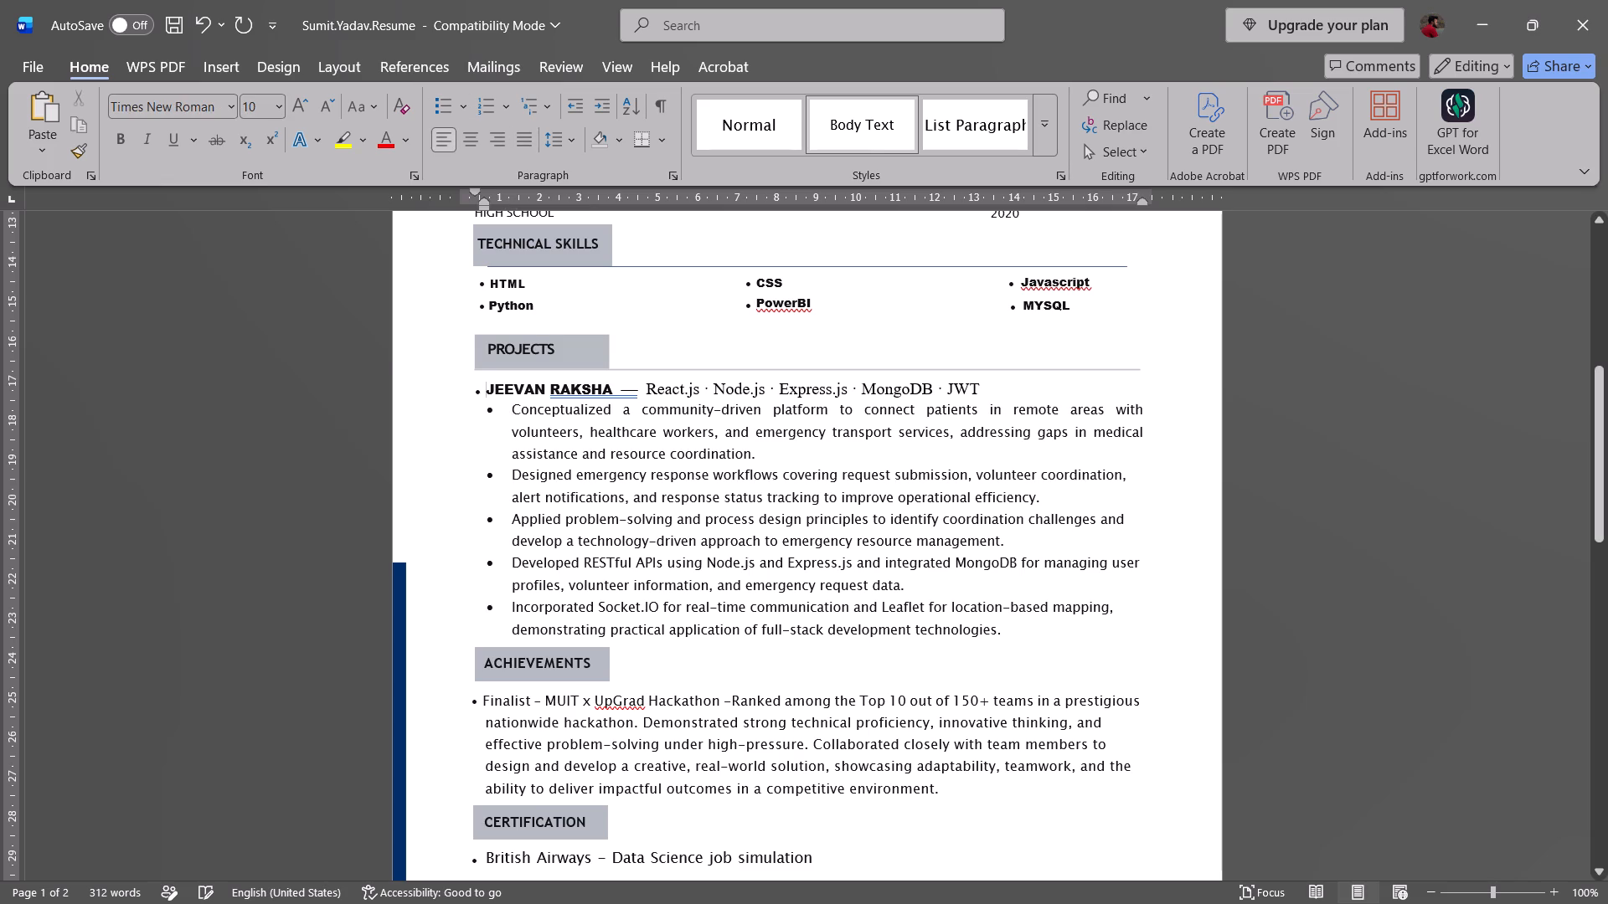
pyautogui.press('BackSpace')
pyautogui.press('BackSpace')
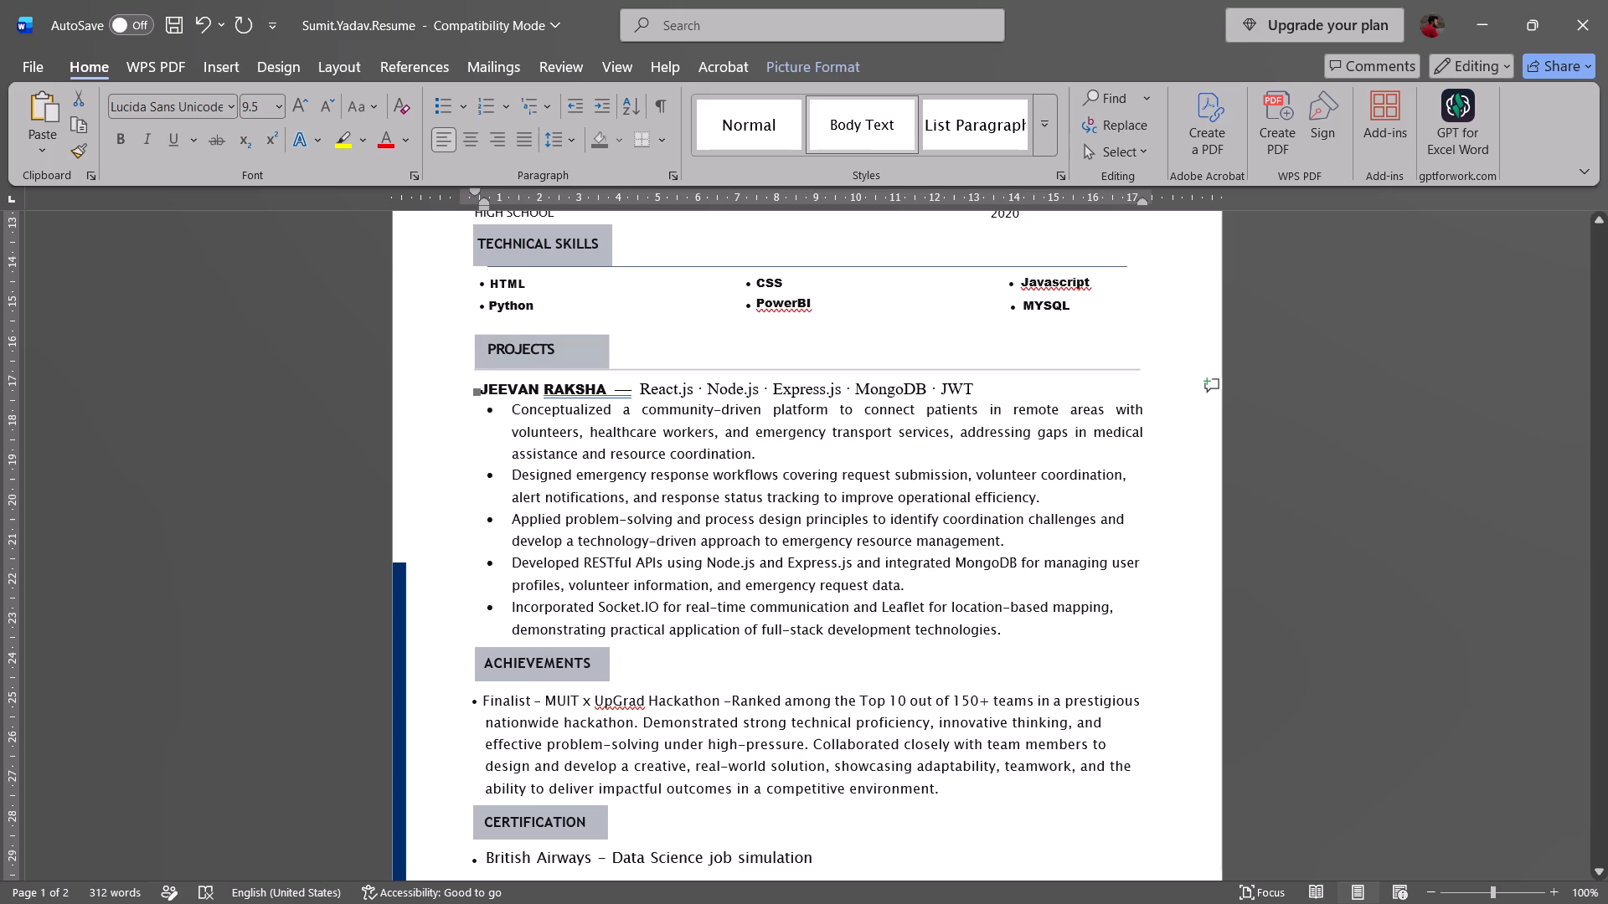
pyautogui.click(541, 460)
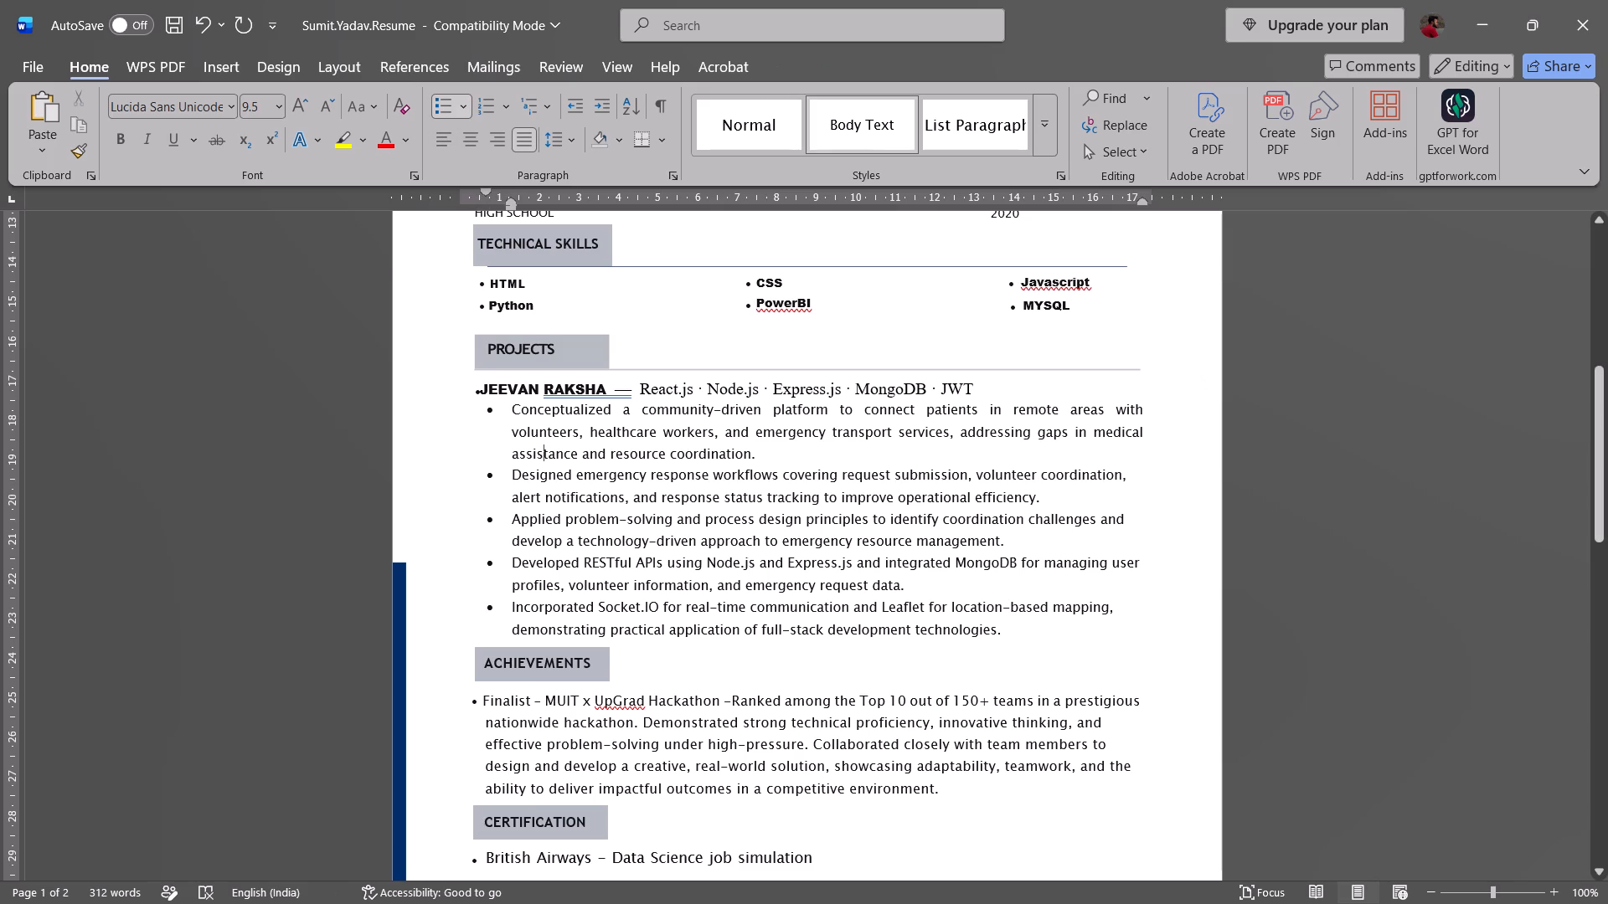
pyautogui.click(480, 396)
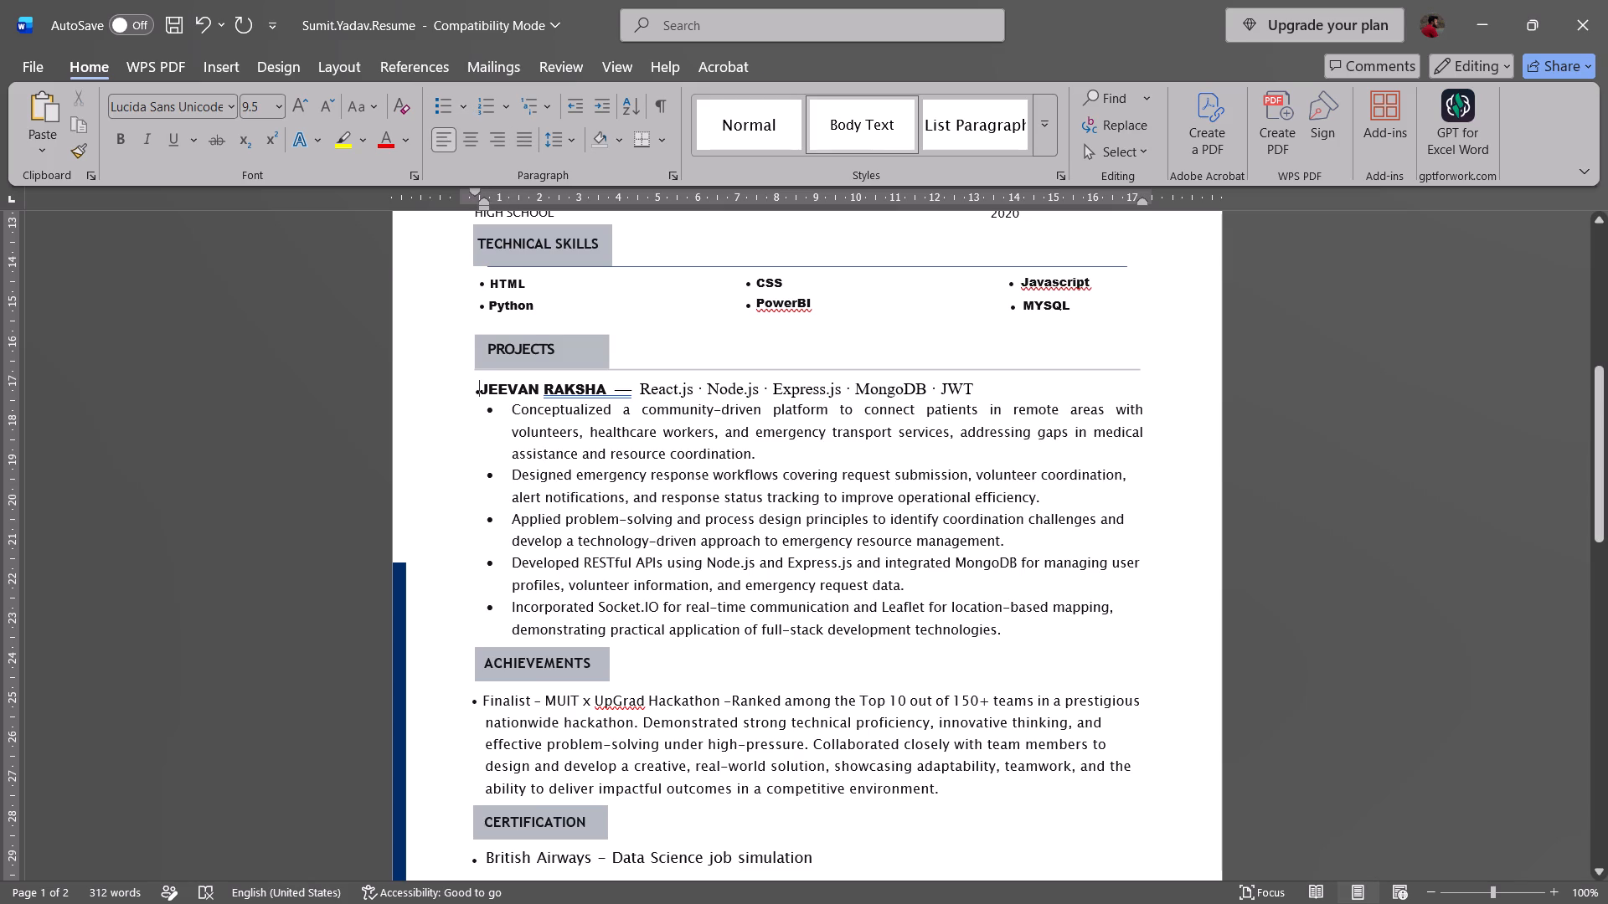
pyautogui.press('BackSpace')
pyautogui.press('BackSpace')
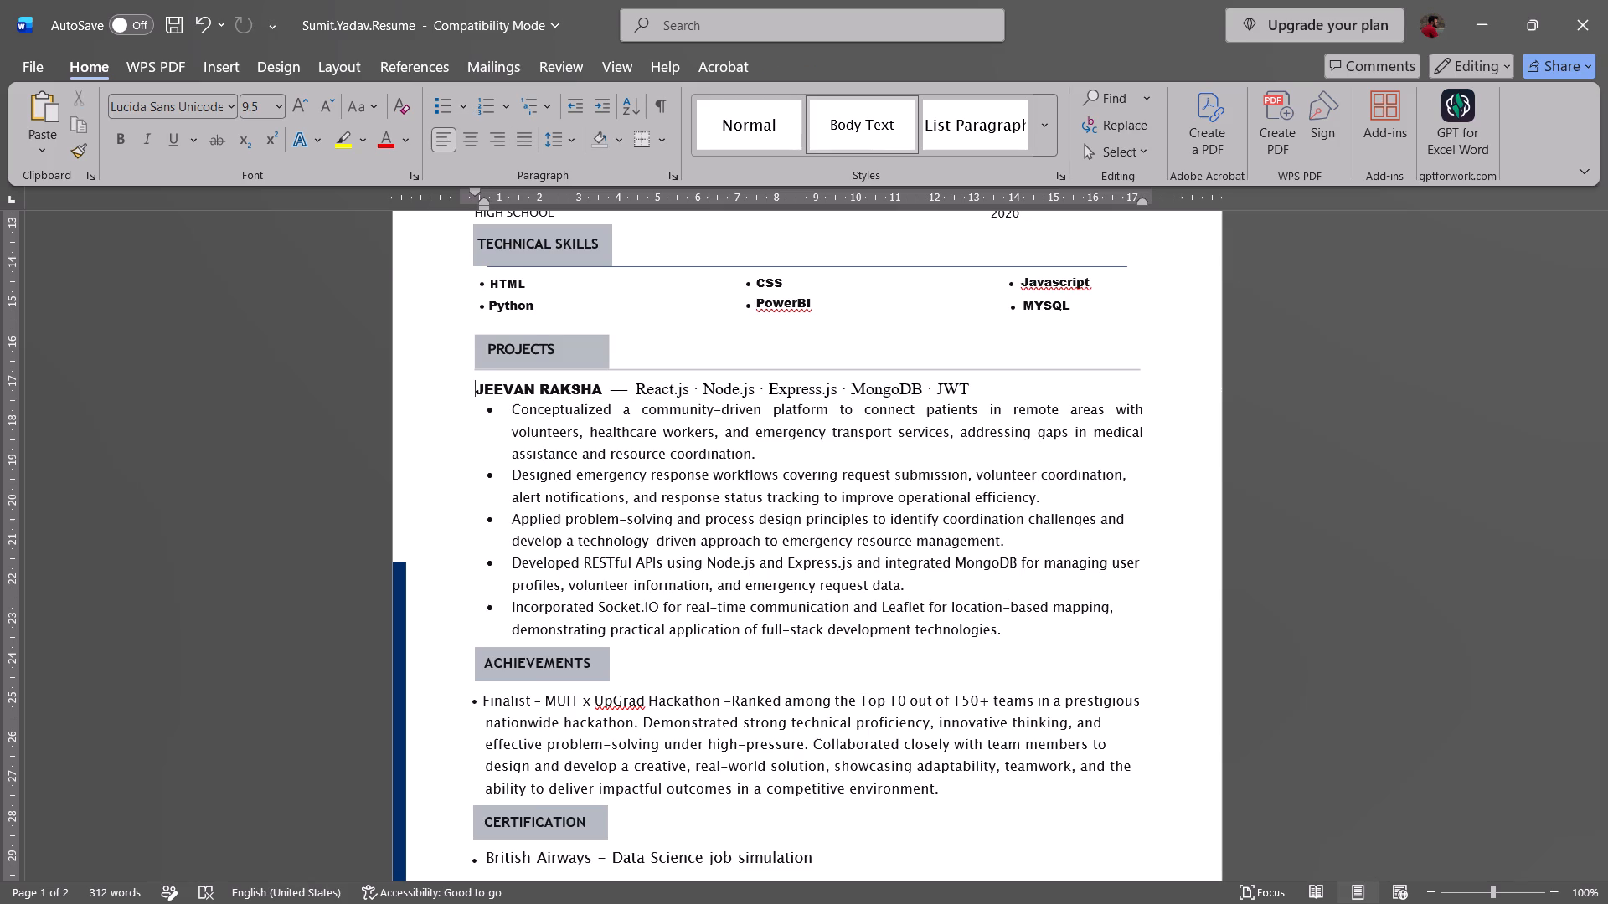
pyautogui.hotkey('ctrl', 'z')
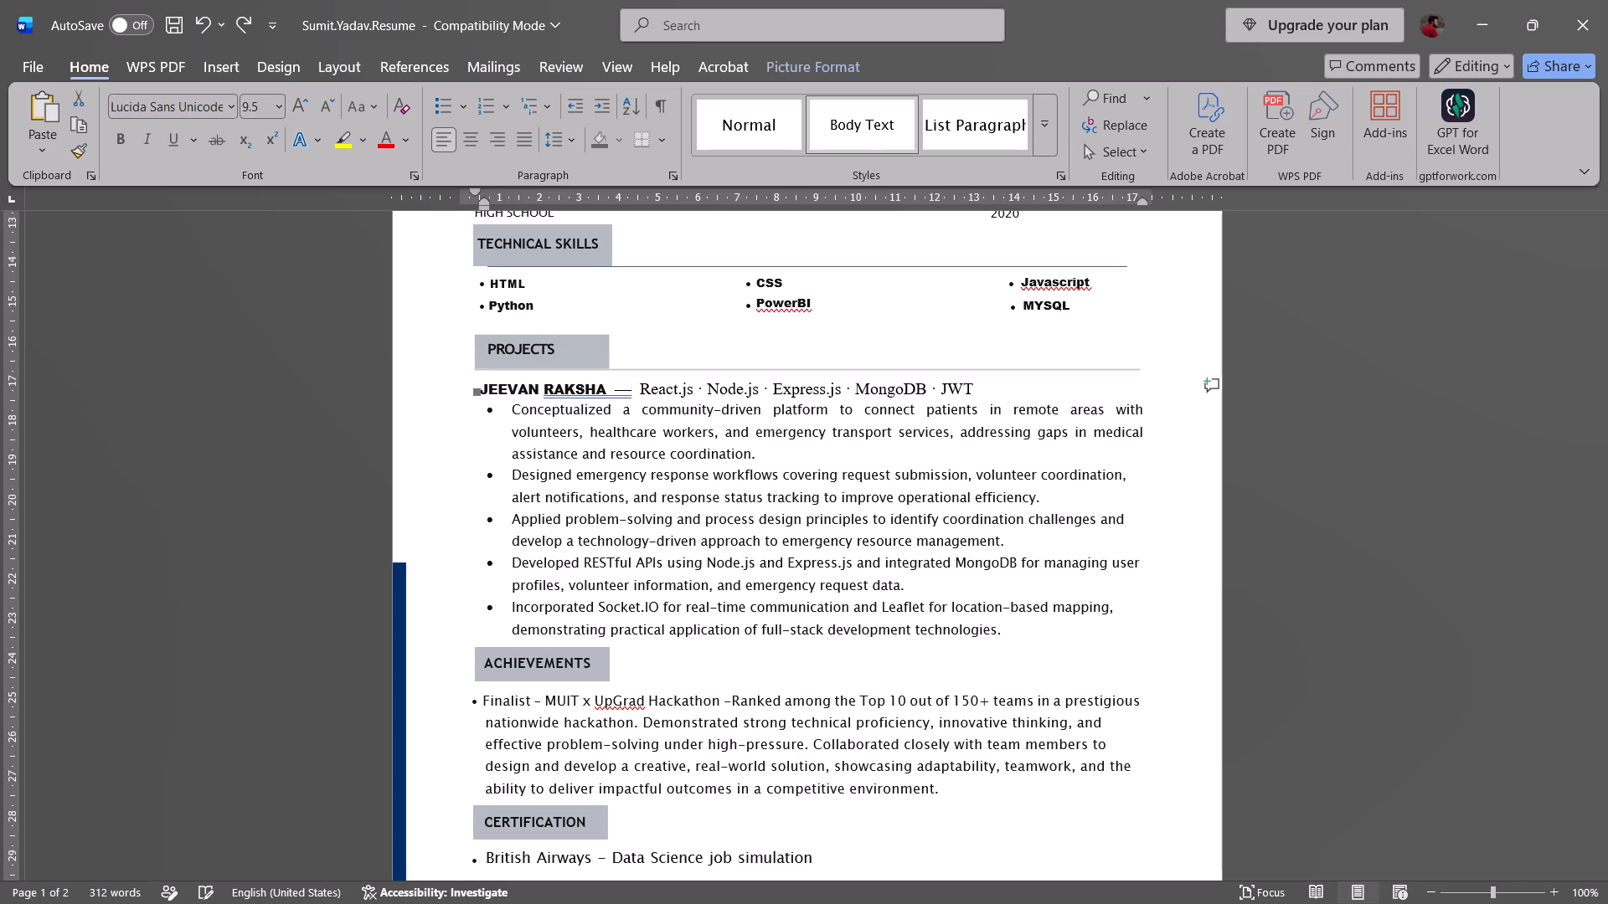
pyautogui.click(480, 396)
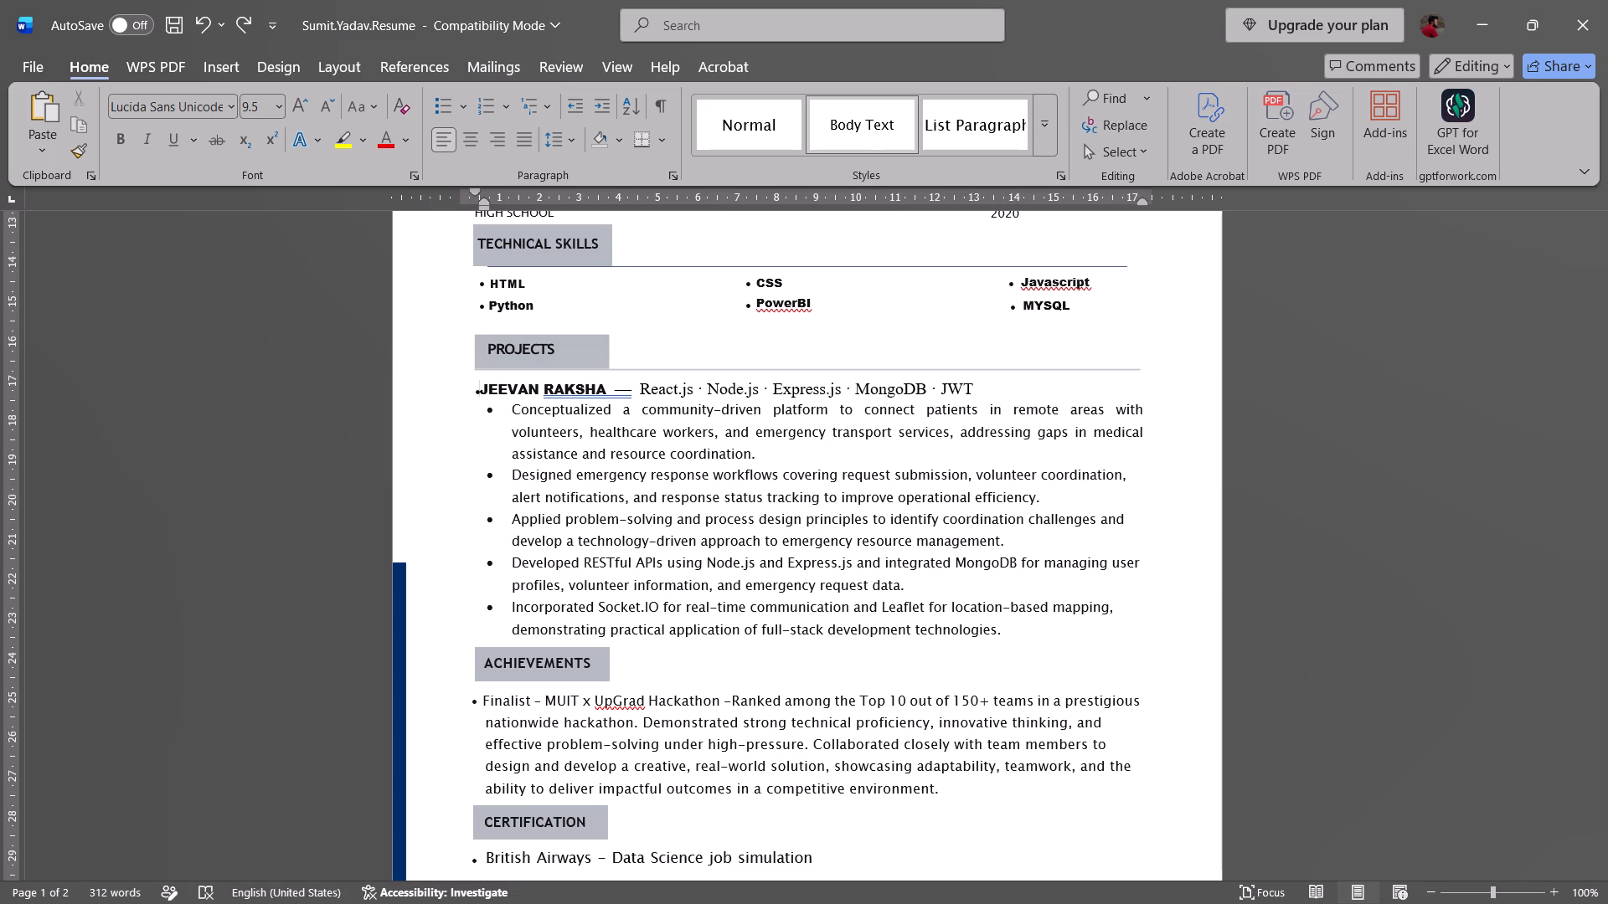
pyautogui.press('BackSpace')
pyautogui.press('BackSpace')
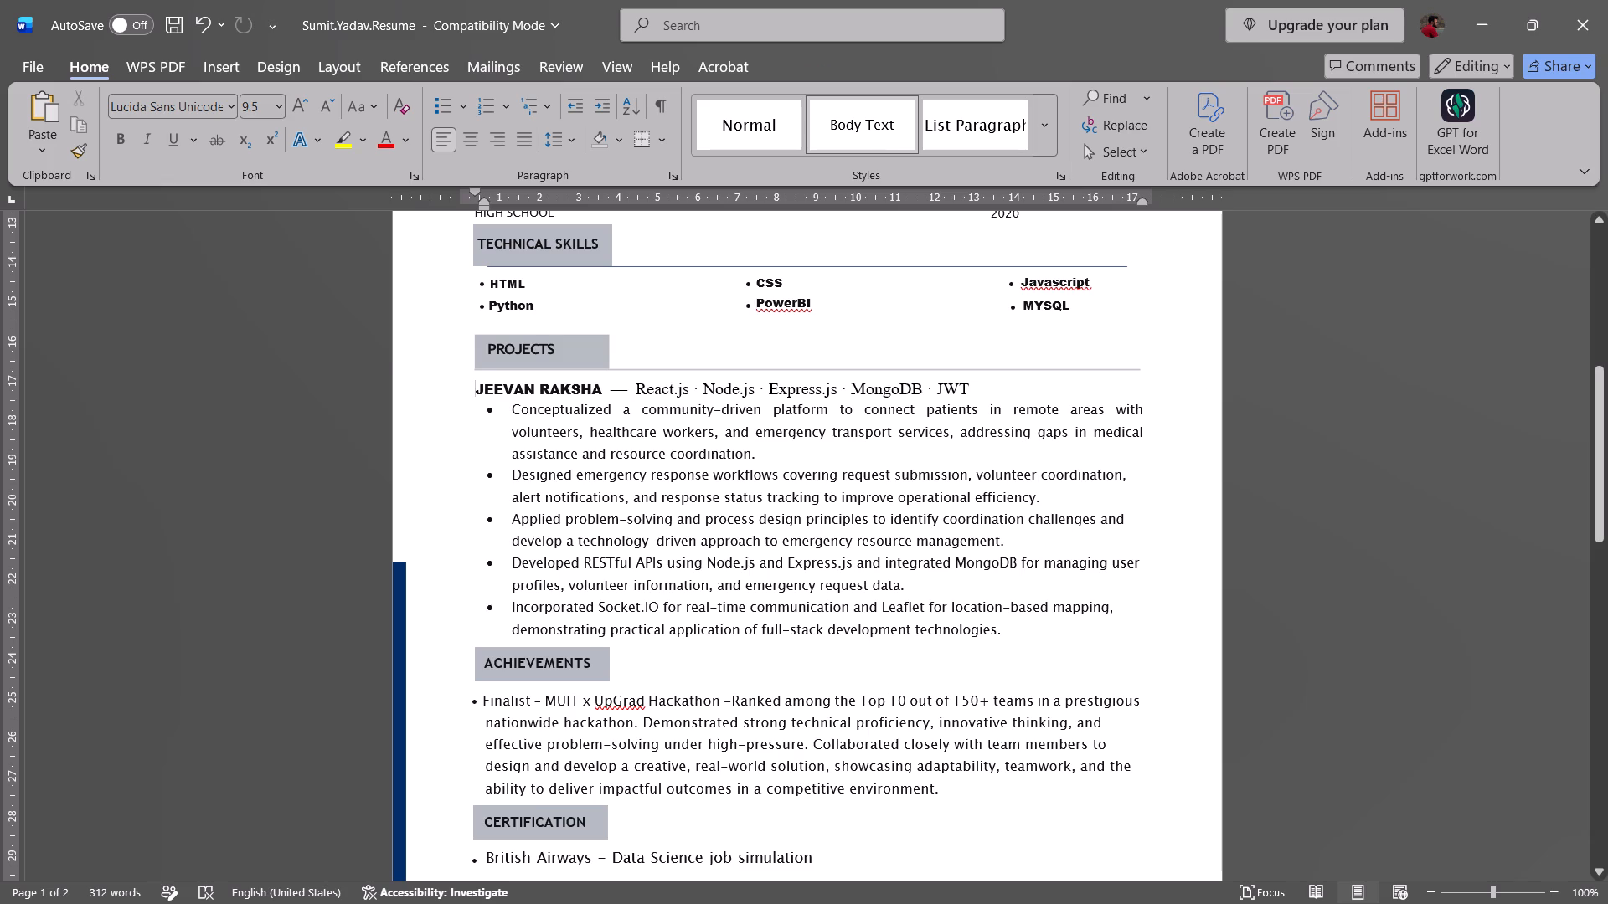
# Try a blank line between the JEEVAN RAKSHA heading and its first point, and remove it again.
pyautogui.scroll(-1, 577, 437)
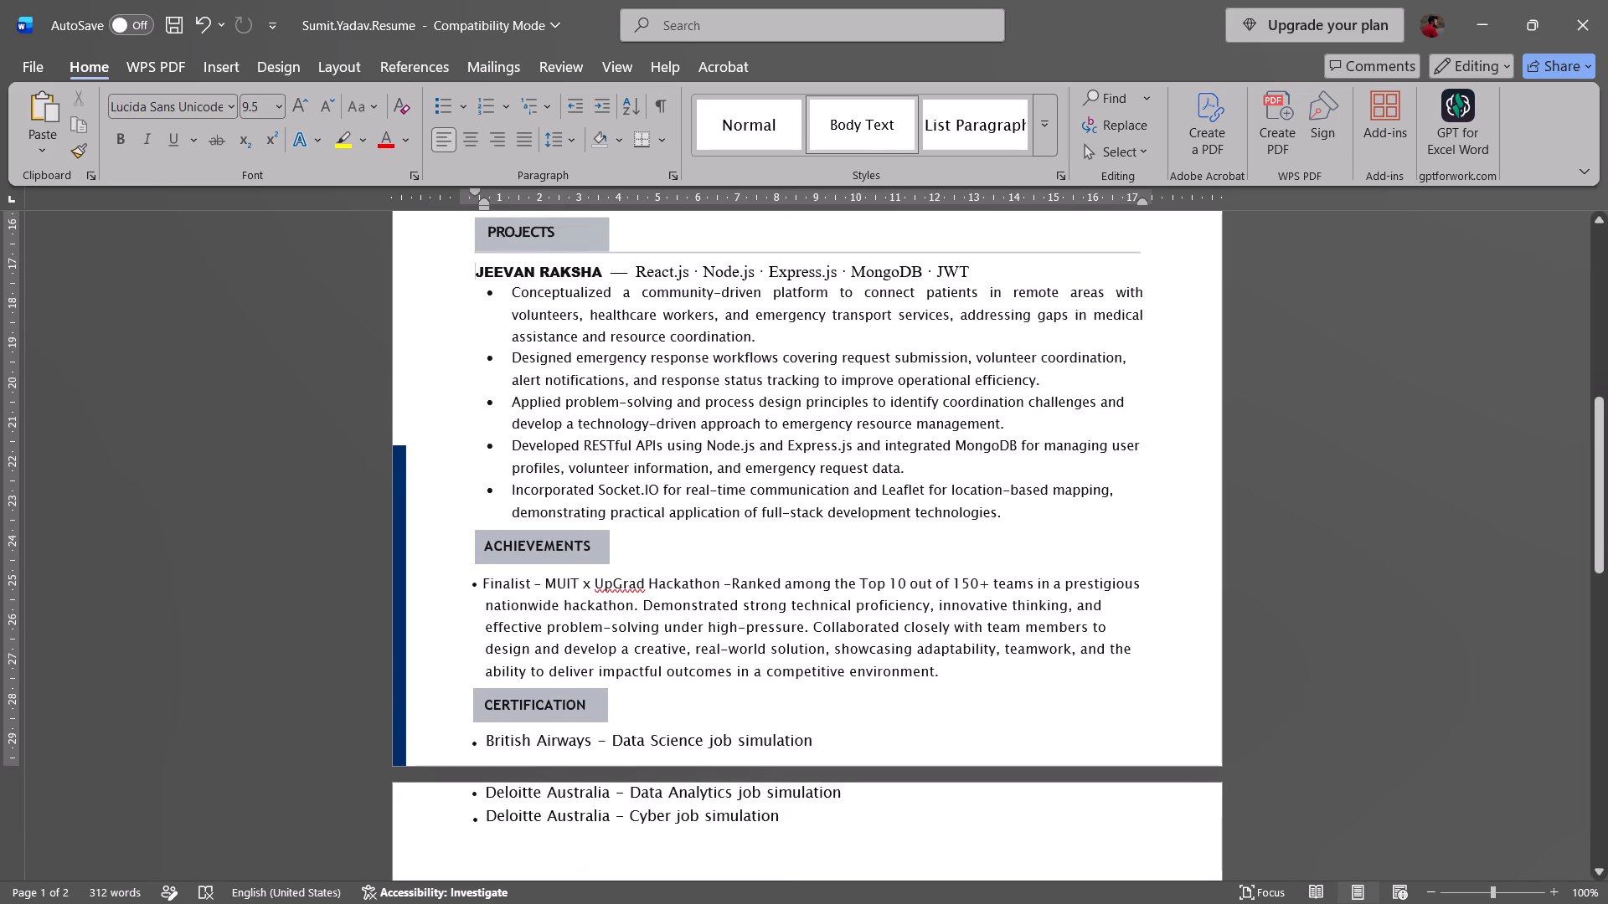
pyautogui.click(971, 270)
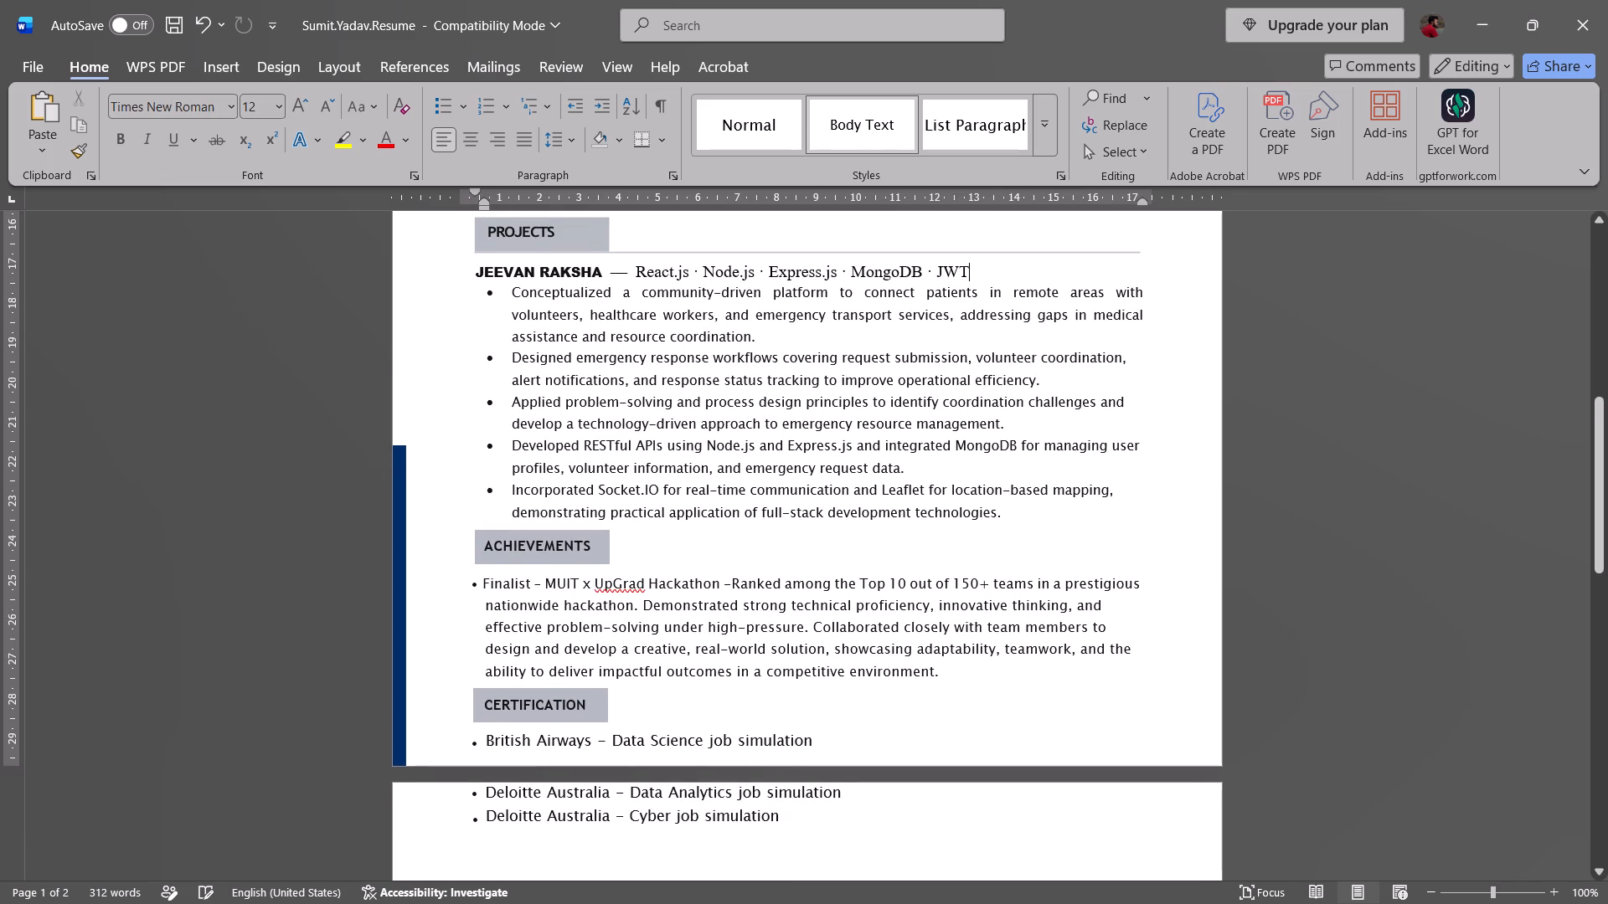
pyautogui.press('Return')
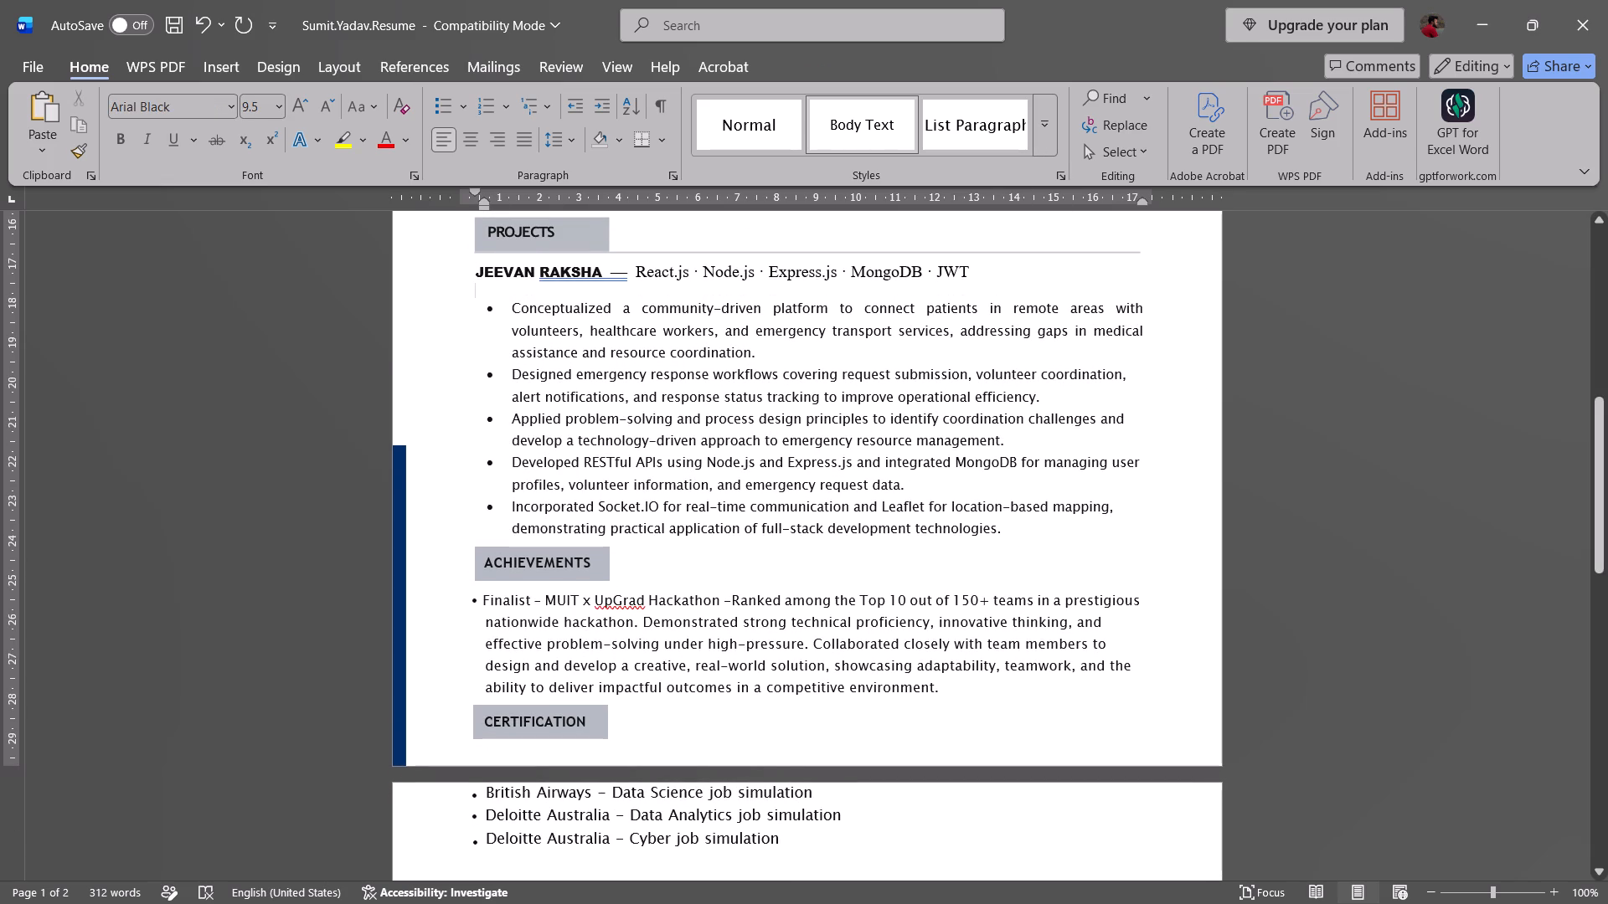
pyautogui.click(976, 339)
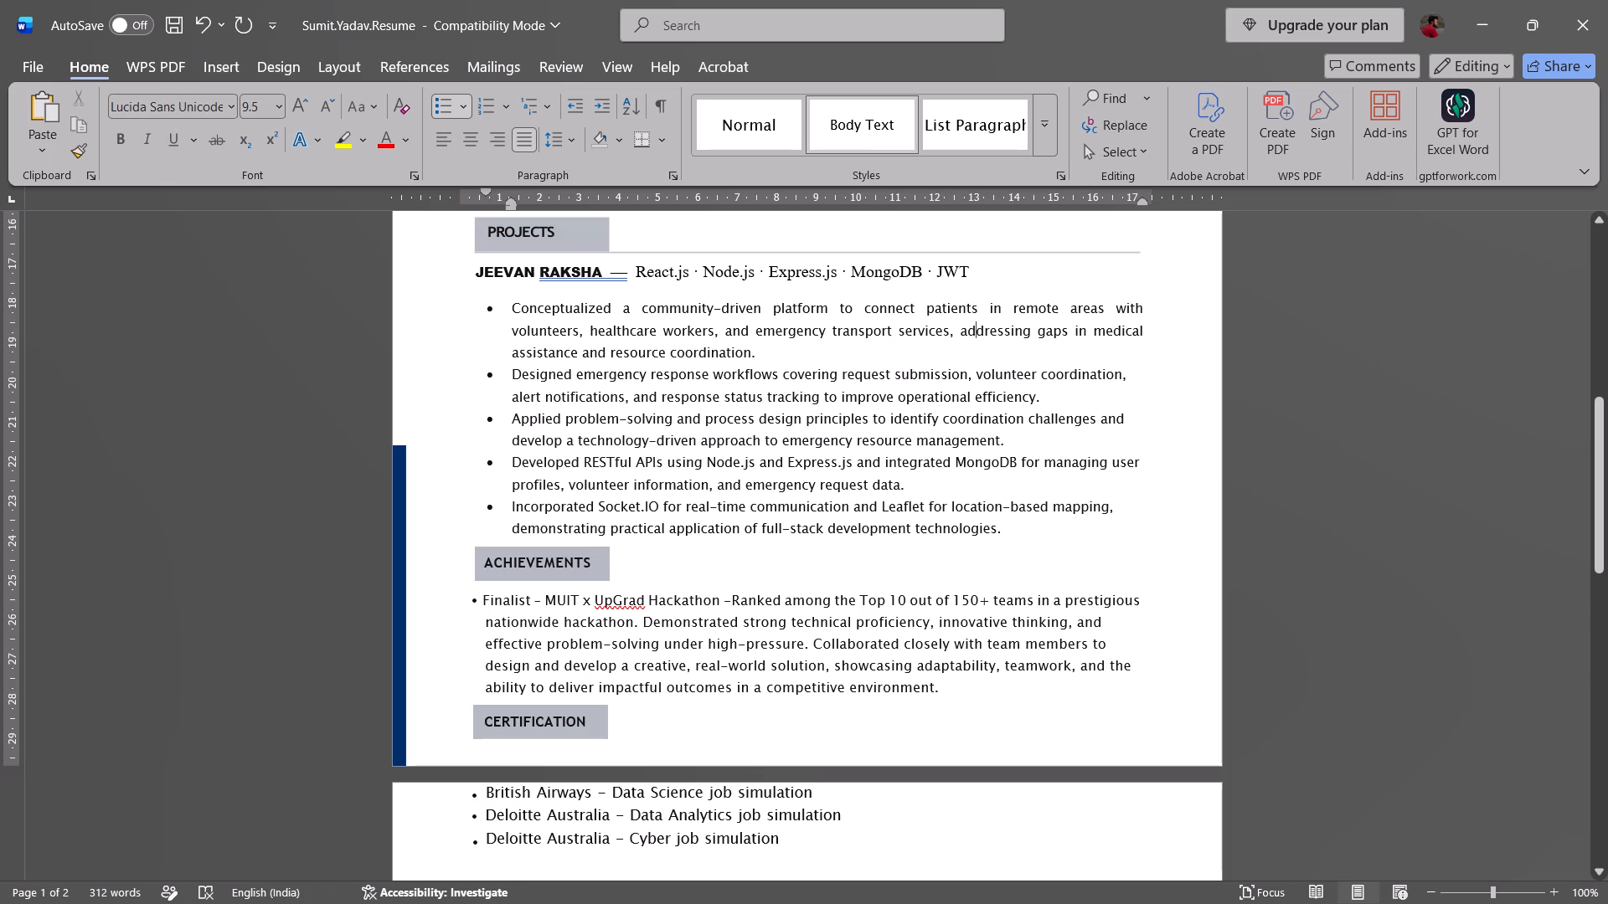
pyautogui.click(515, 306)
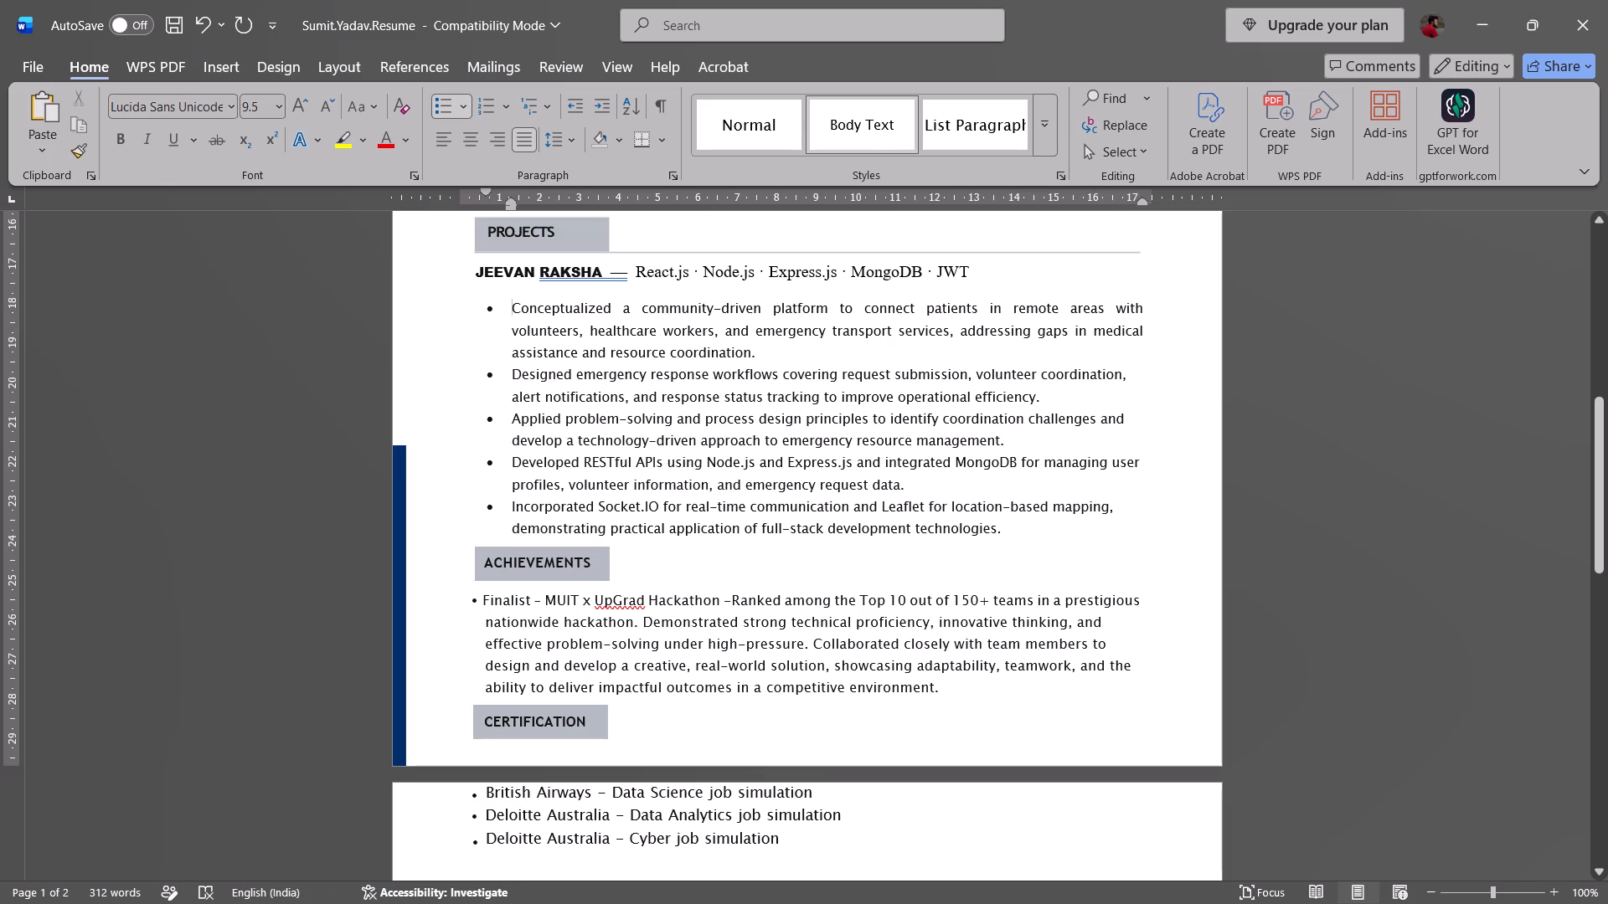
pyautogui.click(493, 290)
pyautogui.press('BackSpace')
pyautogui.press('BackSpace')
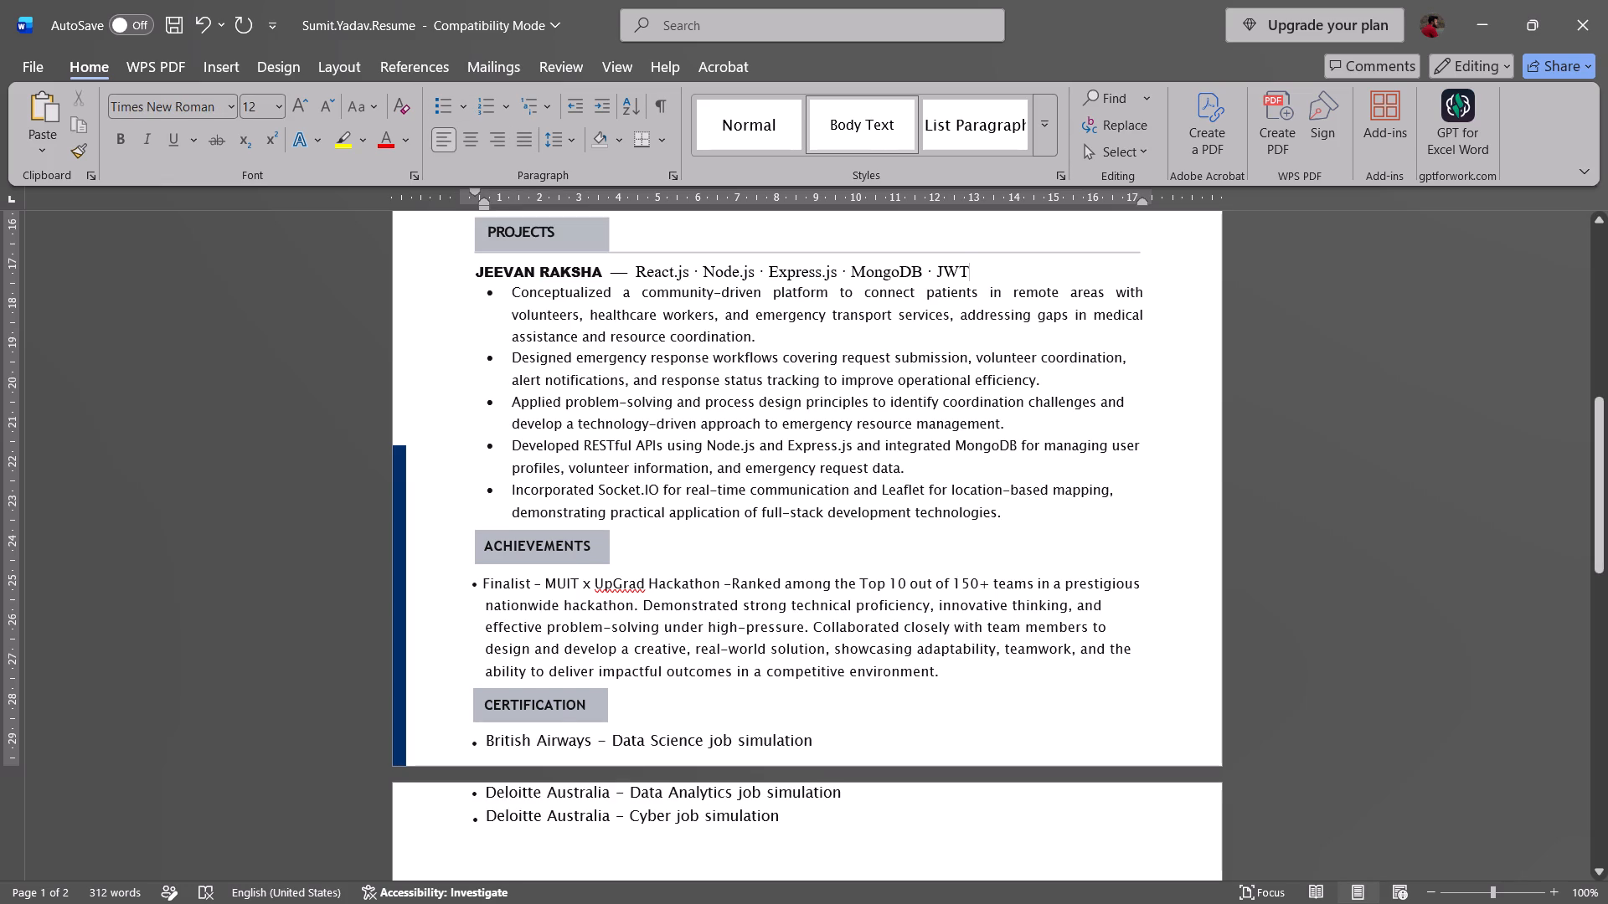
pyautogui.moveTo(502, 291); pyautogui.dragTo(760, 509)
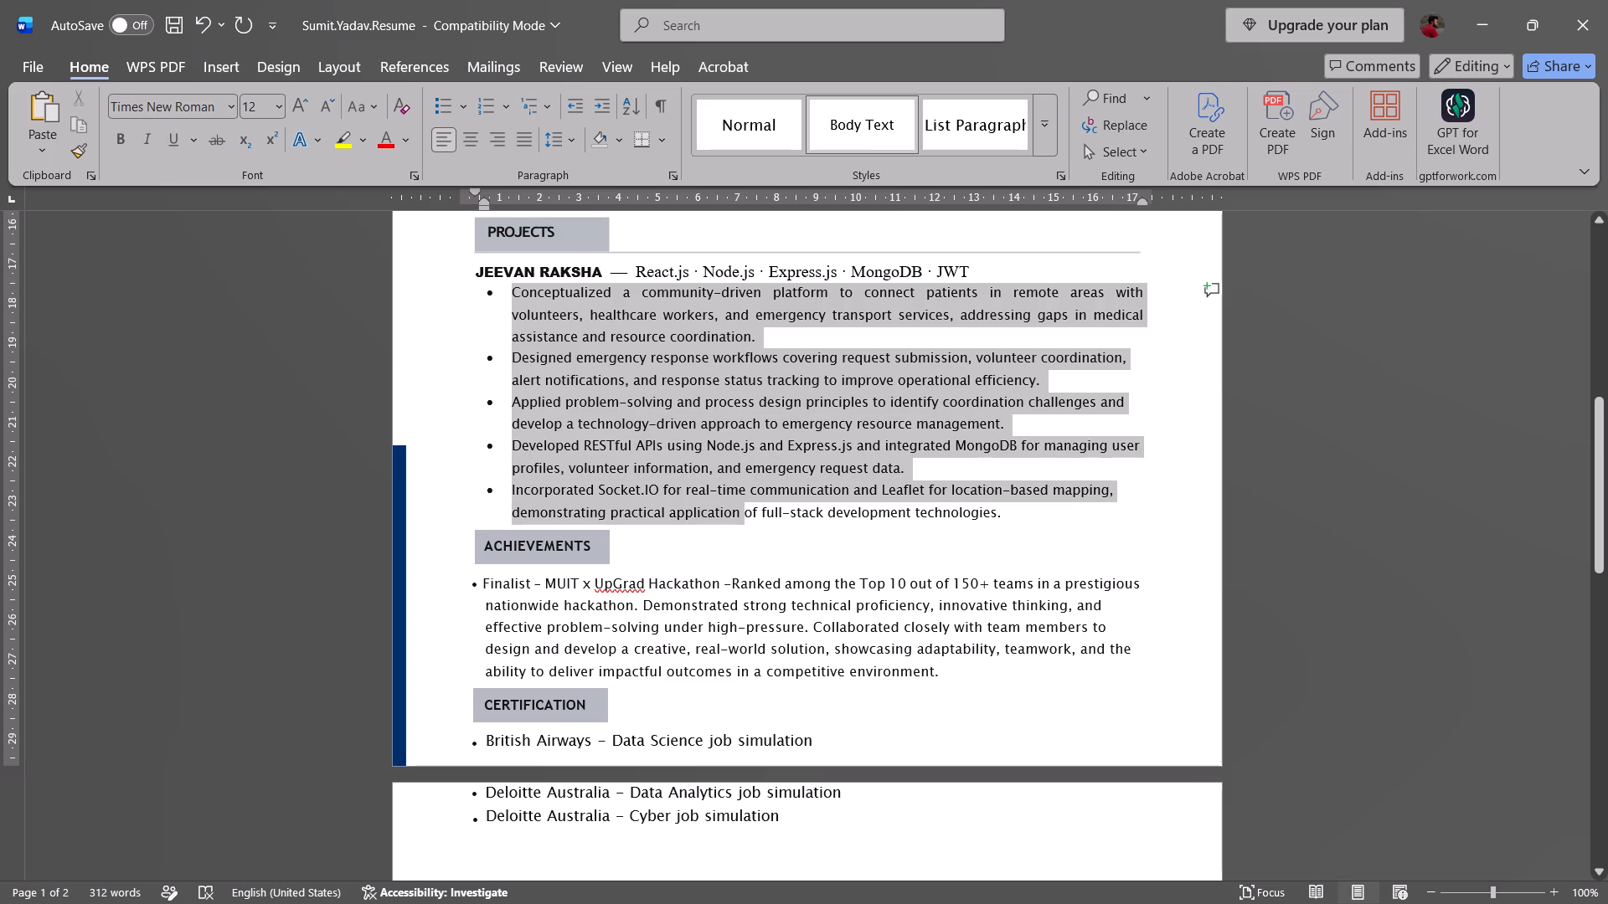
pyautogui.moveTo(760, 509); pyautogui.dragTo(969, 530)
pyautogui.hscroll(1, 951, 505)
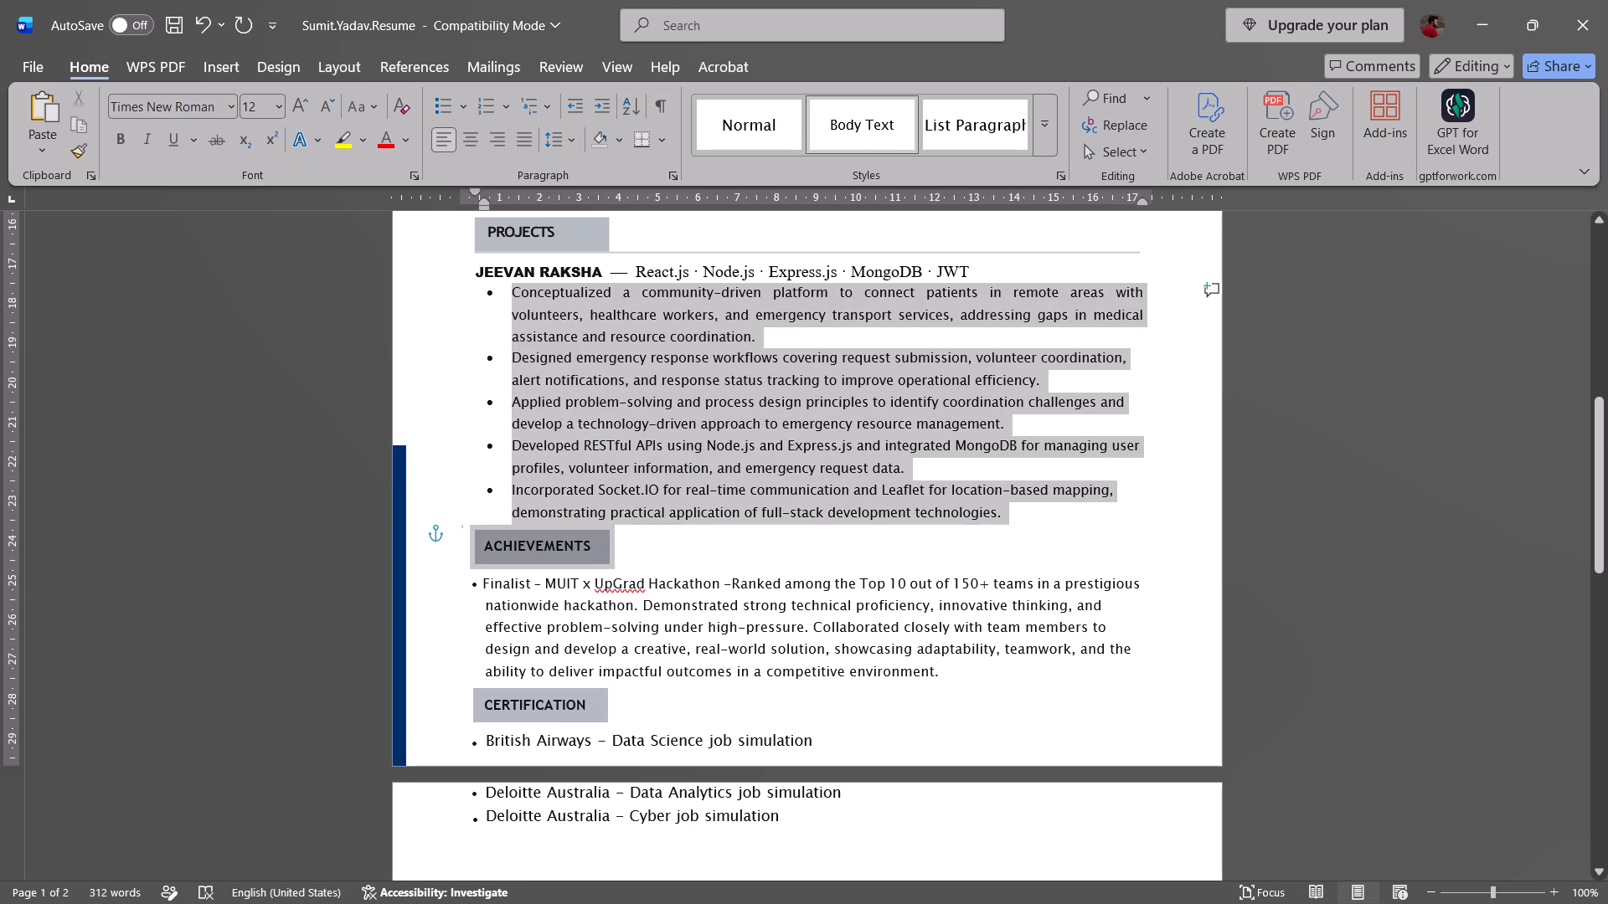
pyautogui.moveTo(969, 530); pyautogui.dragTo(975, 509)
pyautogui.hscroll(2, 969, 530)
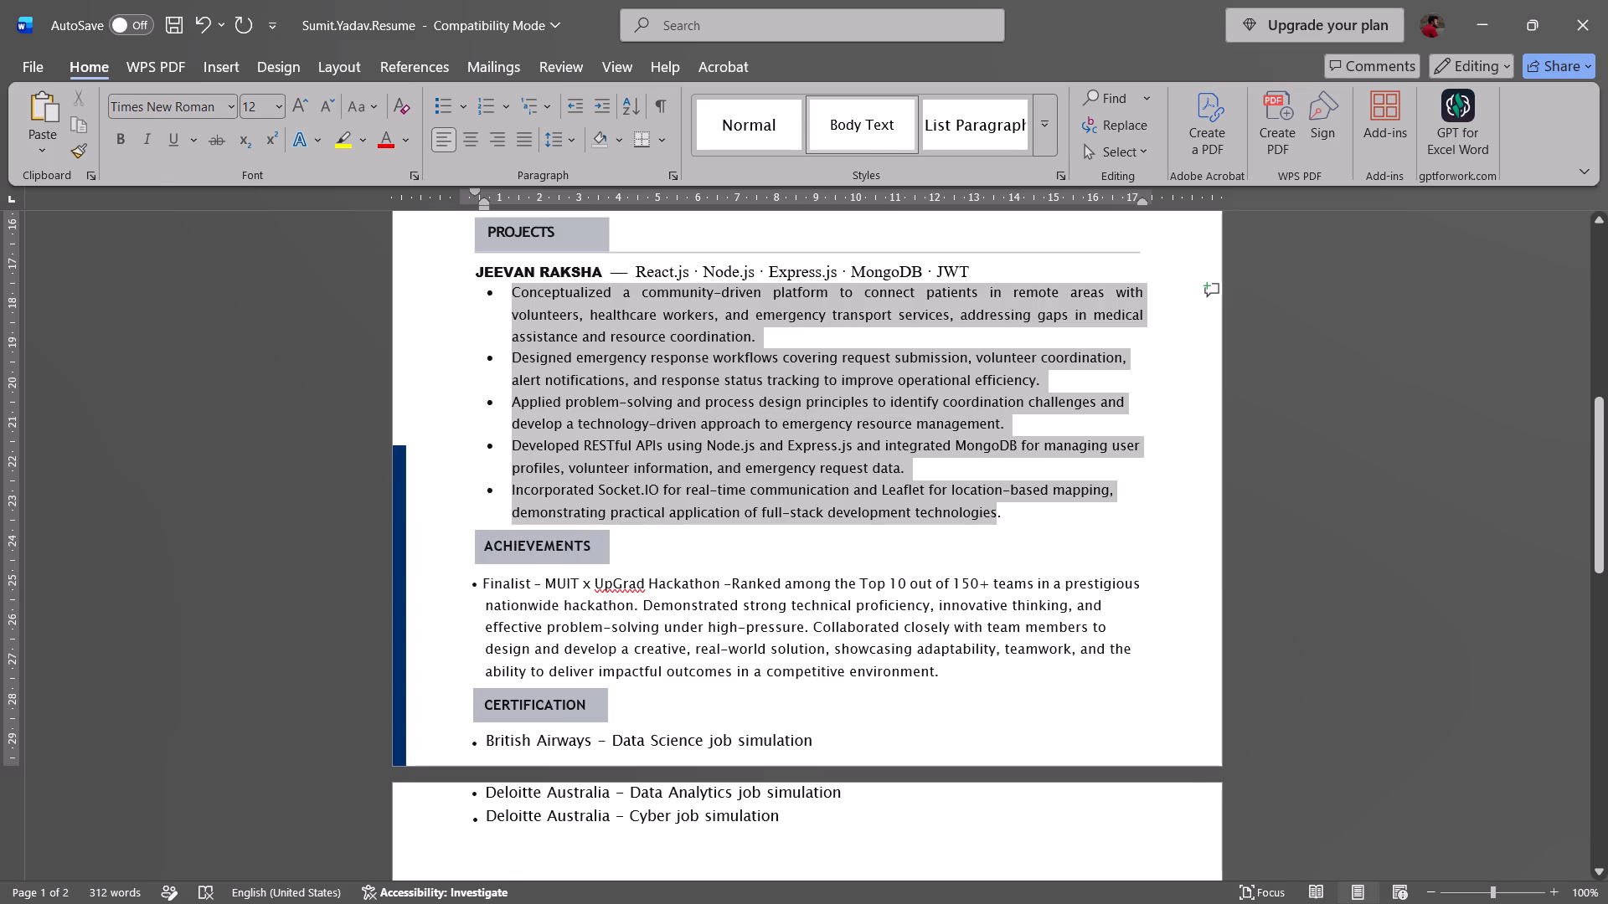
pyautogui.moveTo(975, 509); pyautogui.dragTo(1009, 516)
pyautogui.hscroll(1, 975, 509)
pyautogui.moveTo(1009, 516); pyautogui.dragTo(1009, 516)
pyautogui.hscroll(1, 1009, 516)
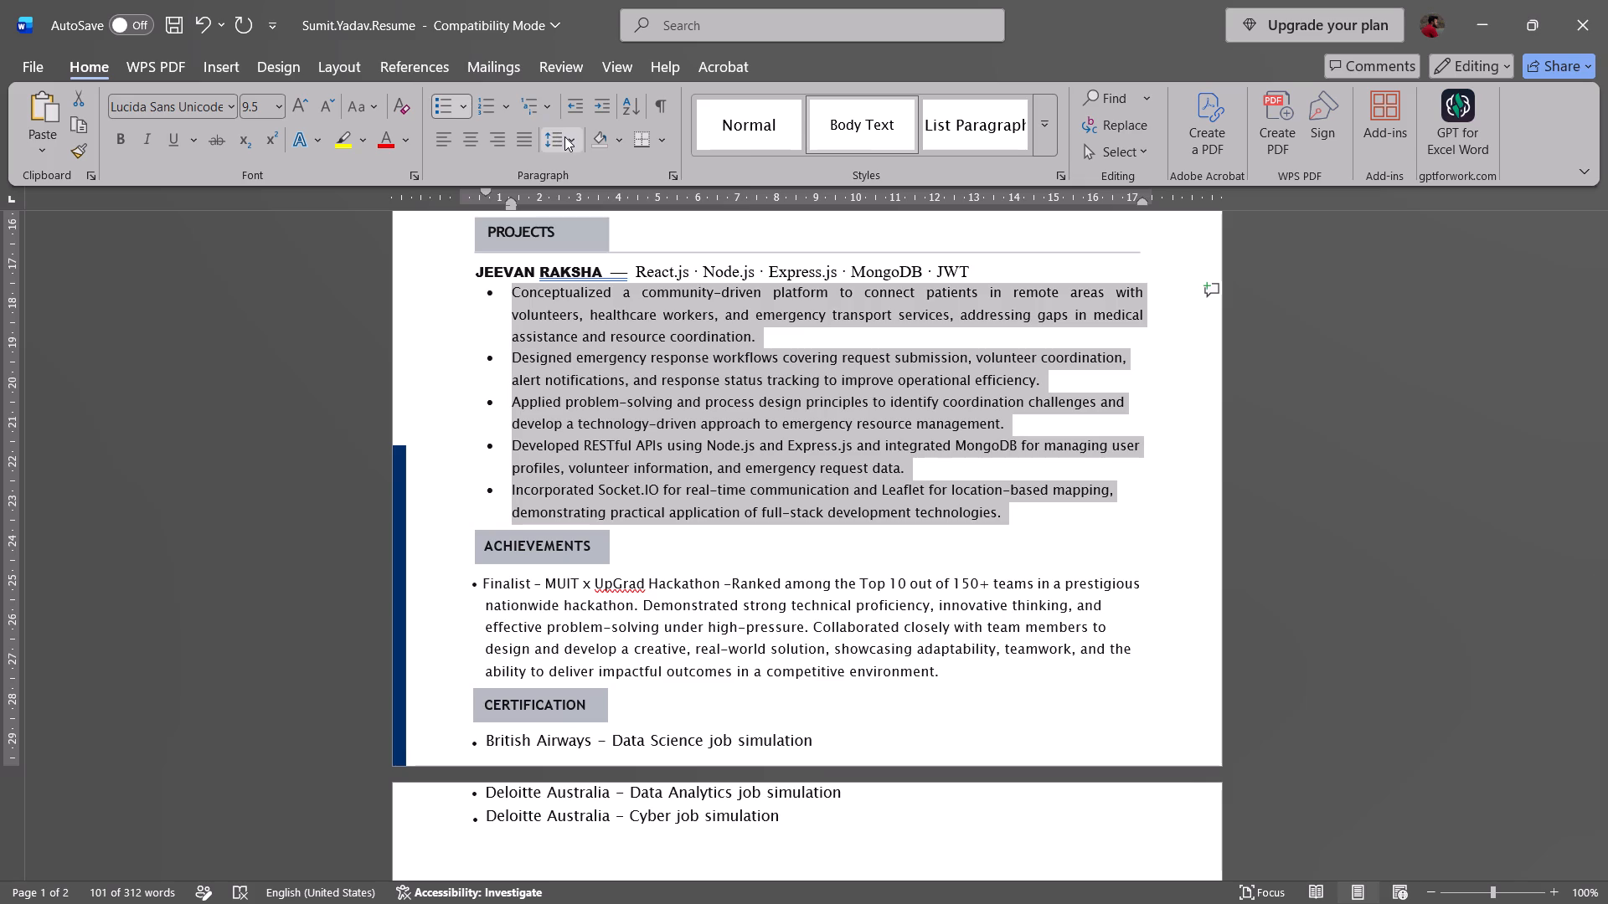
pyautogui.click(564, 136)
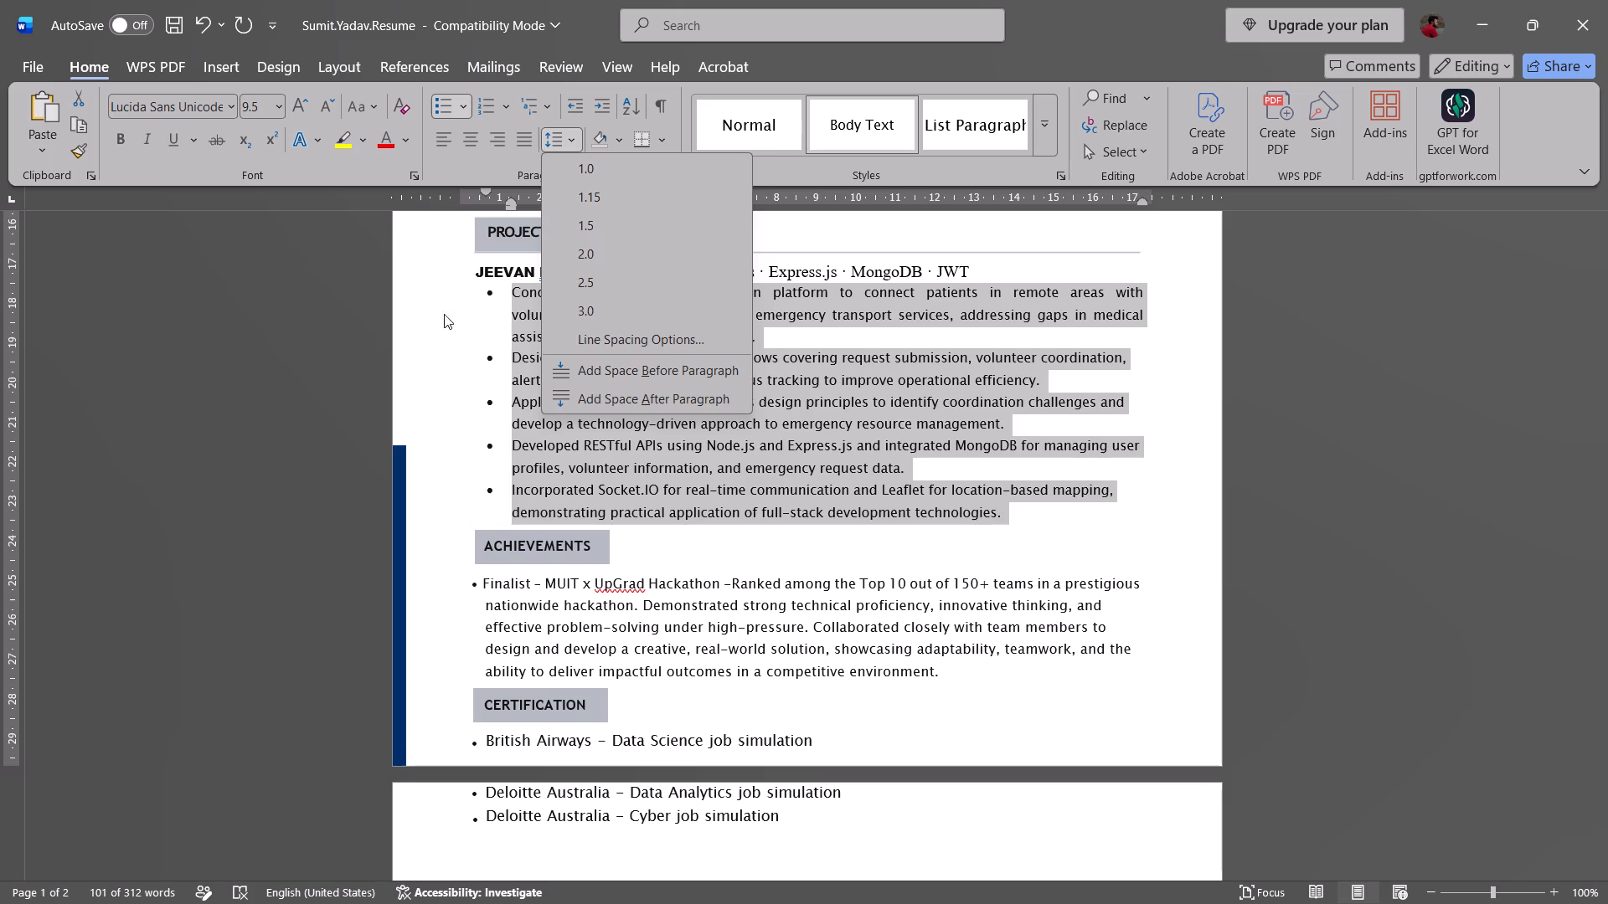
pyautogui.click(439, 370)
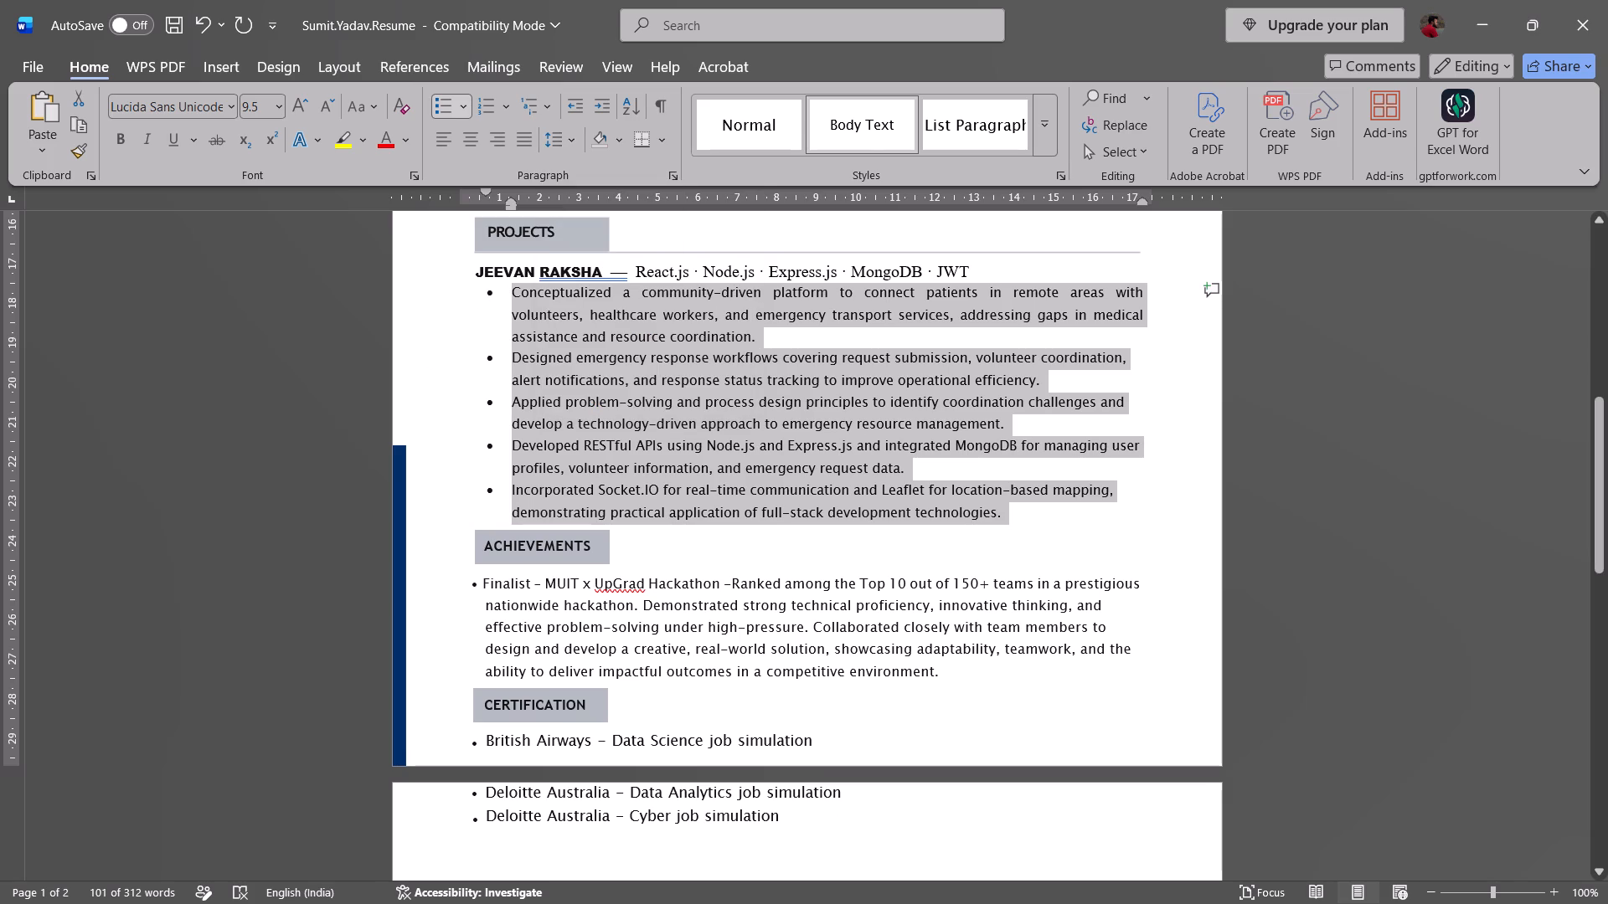
# Adjust the line spacing of the JEEVAN RAKSHA project heading line, including its technology list.
pyautogui.moveTo(475, 269); pyautogui.dragTo(714, 259)
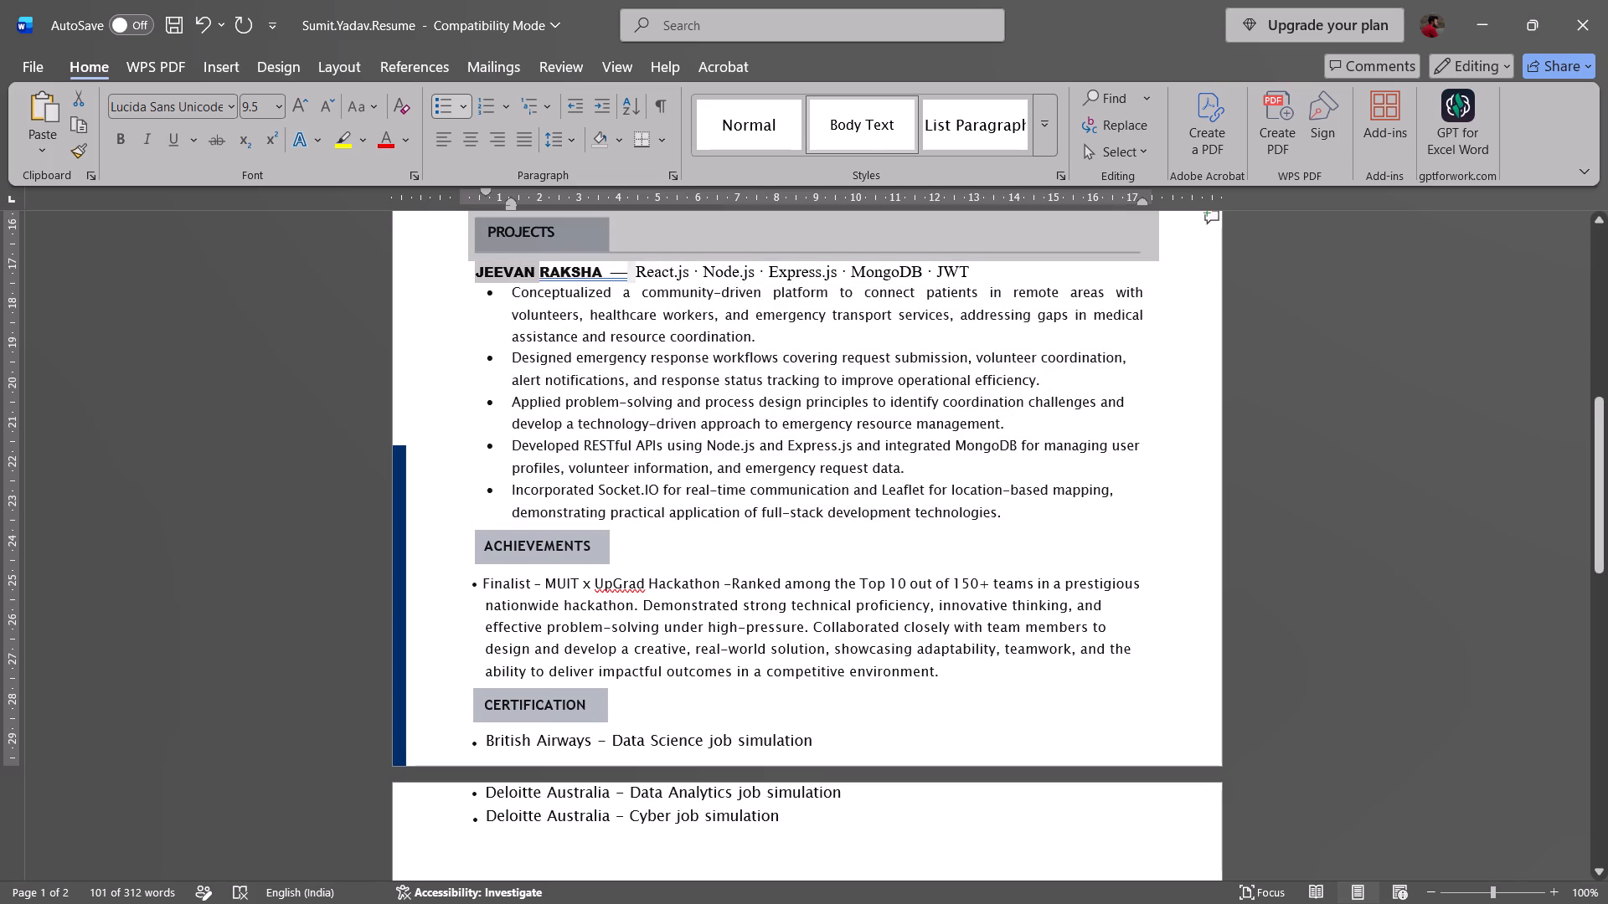
pyautogui.moveTo(714, 259); pyautogui.dragTo(892, 270)
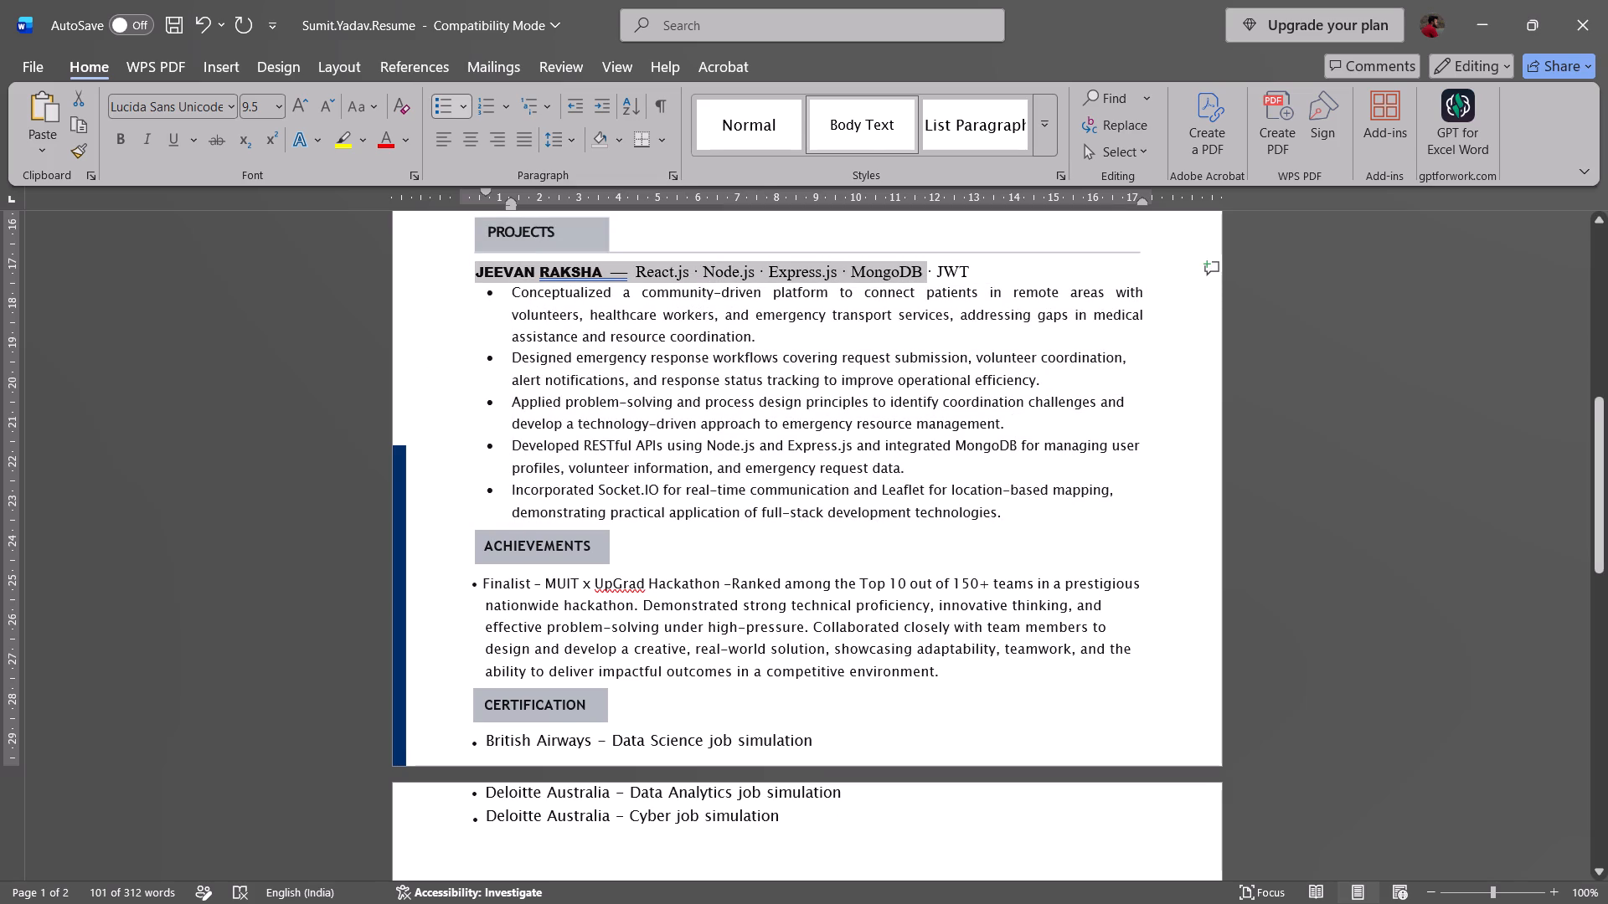
pyautogui.moveTo(892, 270); pyautogui.dragTo(969, 275)
pyautogui.hscroll(1, 905, 270)
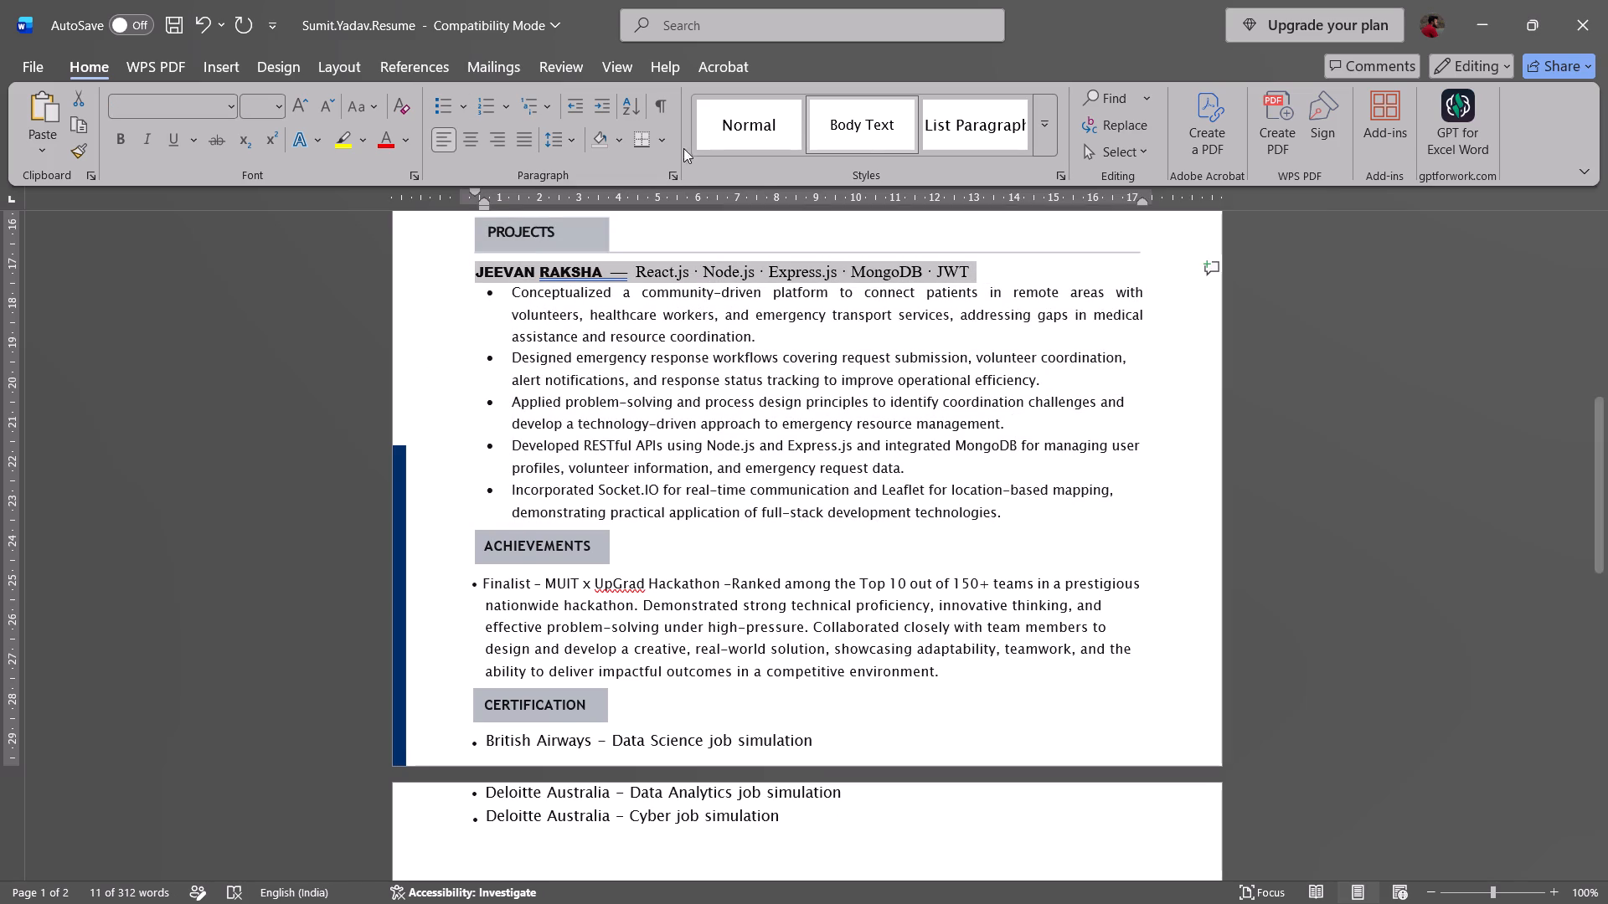
pyautogui.click(549, 141)
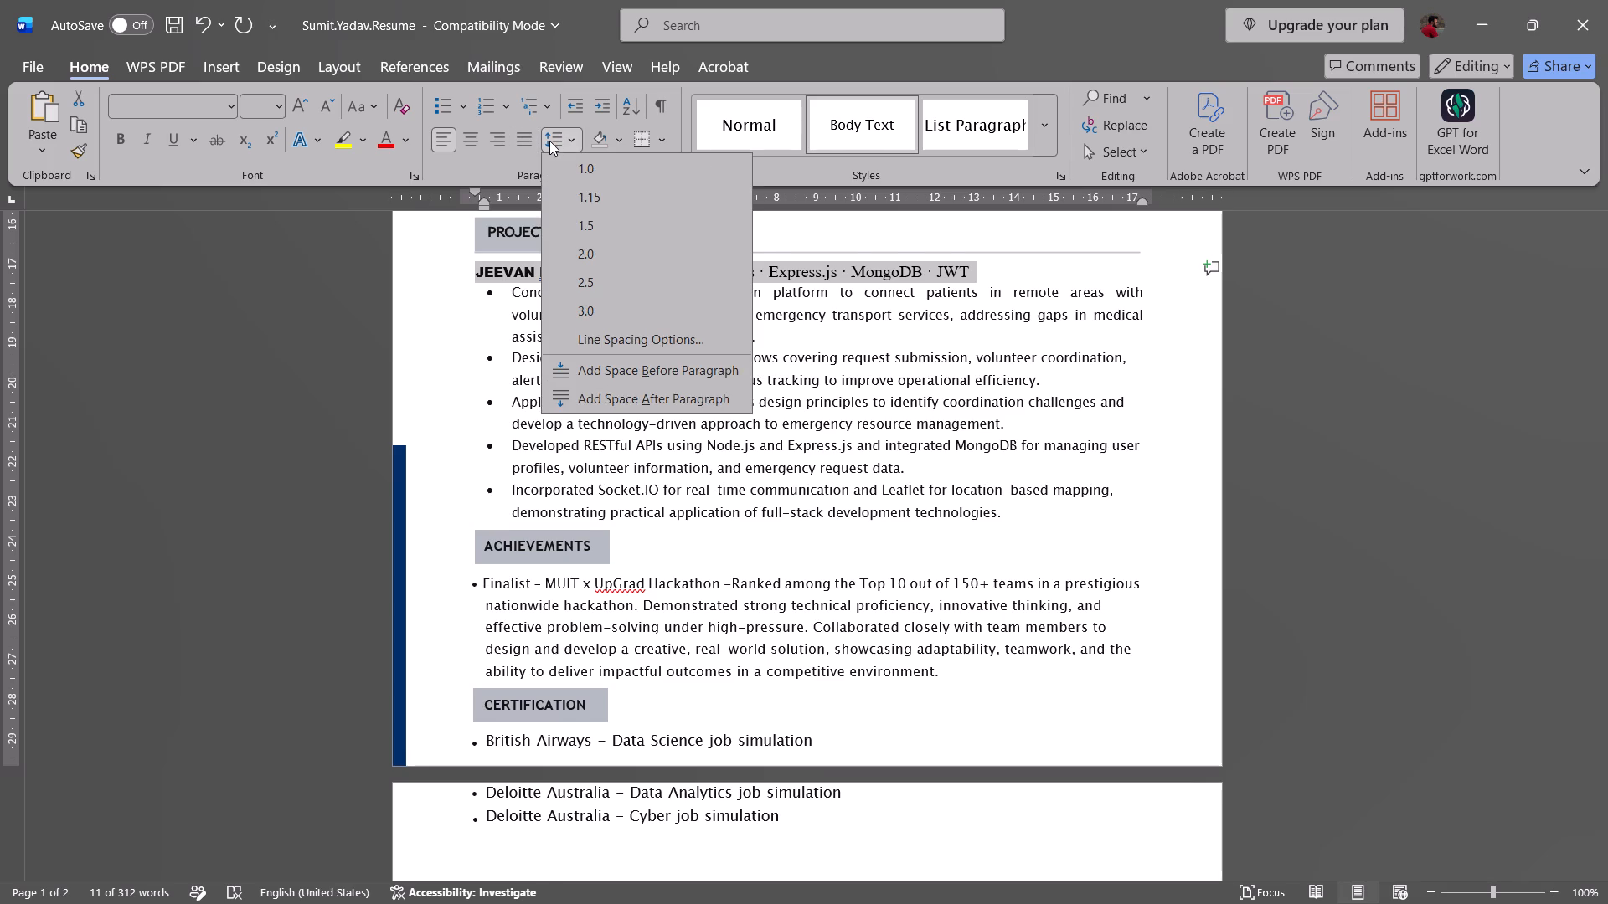
pyautogui.click(590, 187)
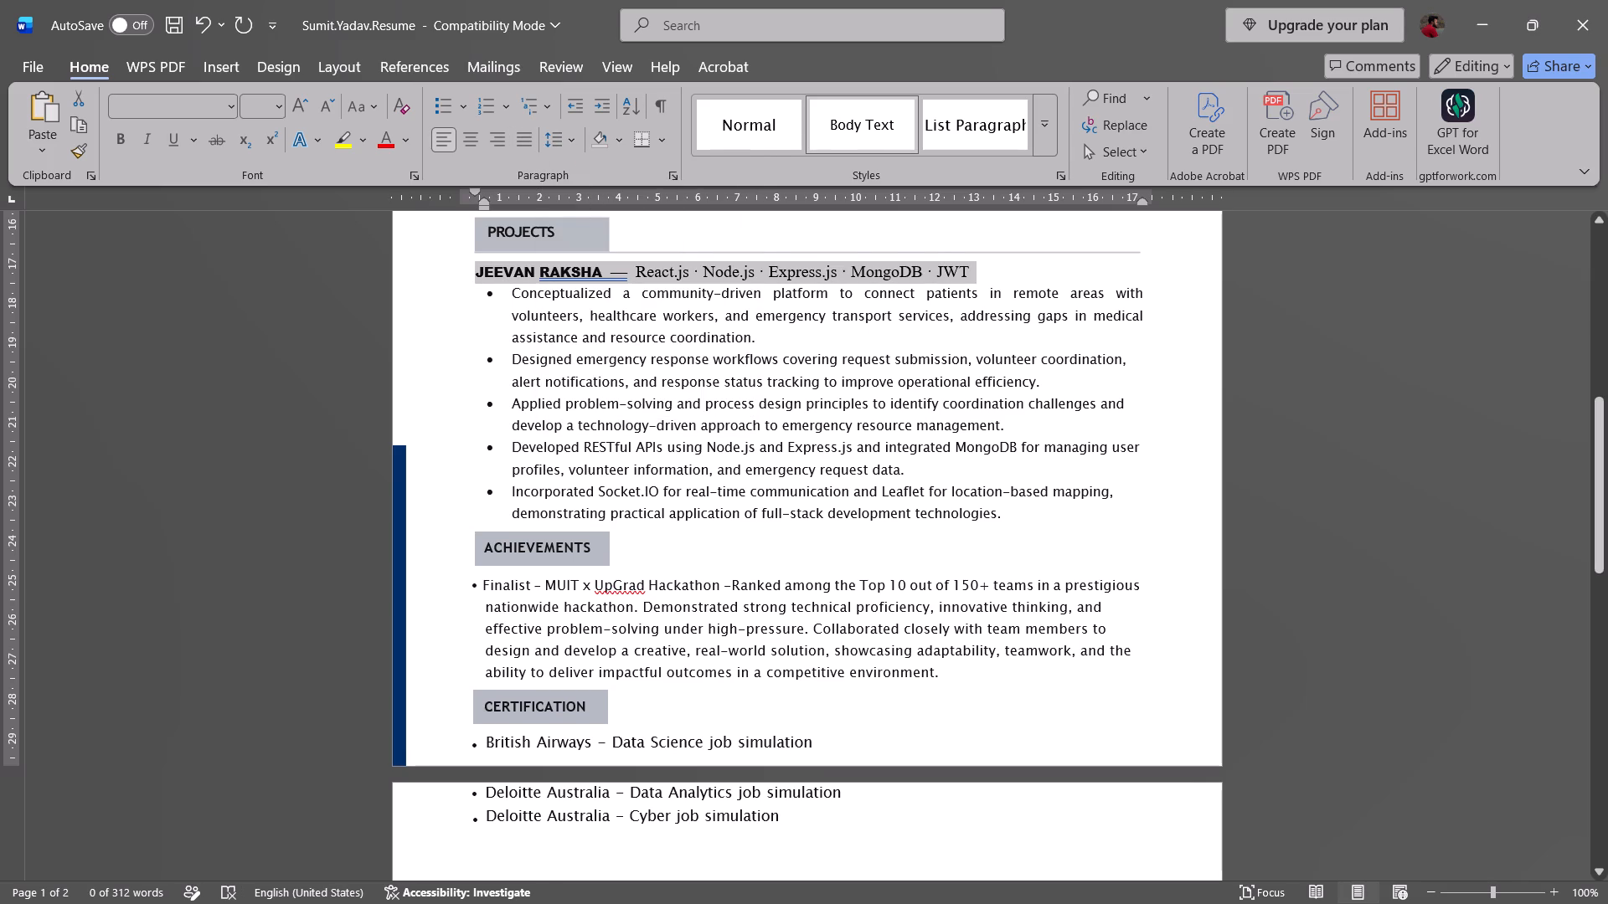
pyautogui.click(422, 336)
pyautogui.click(422, 336)
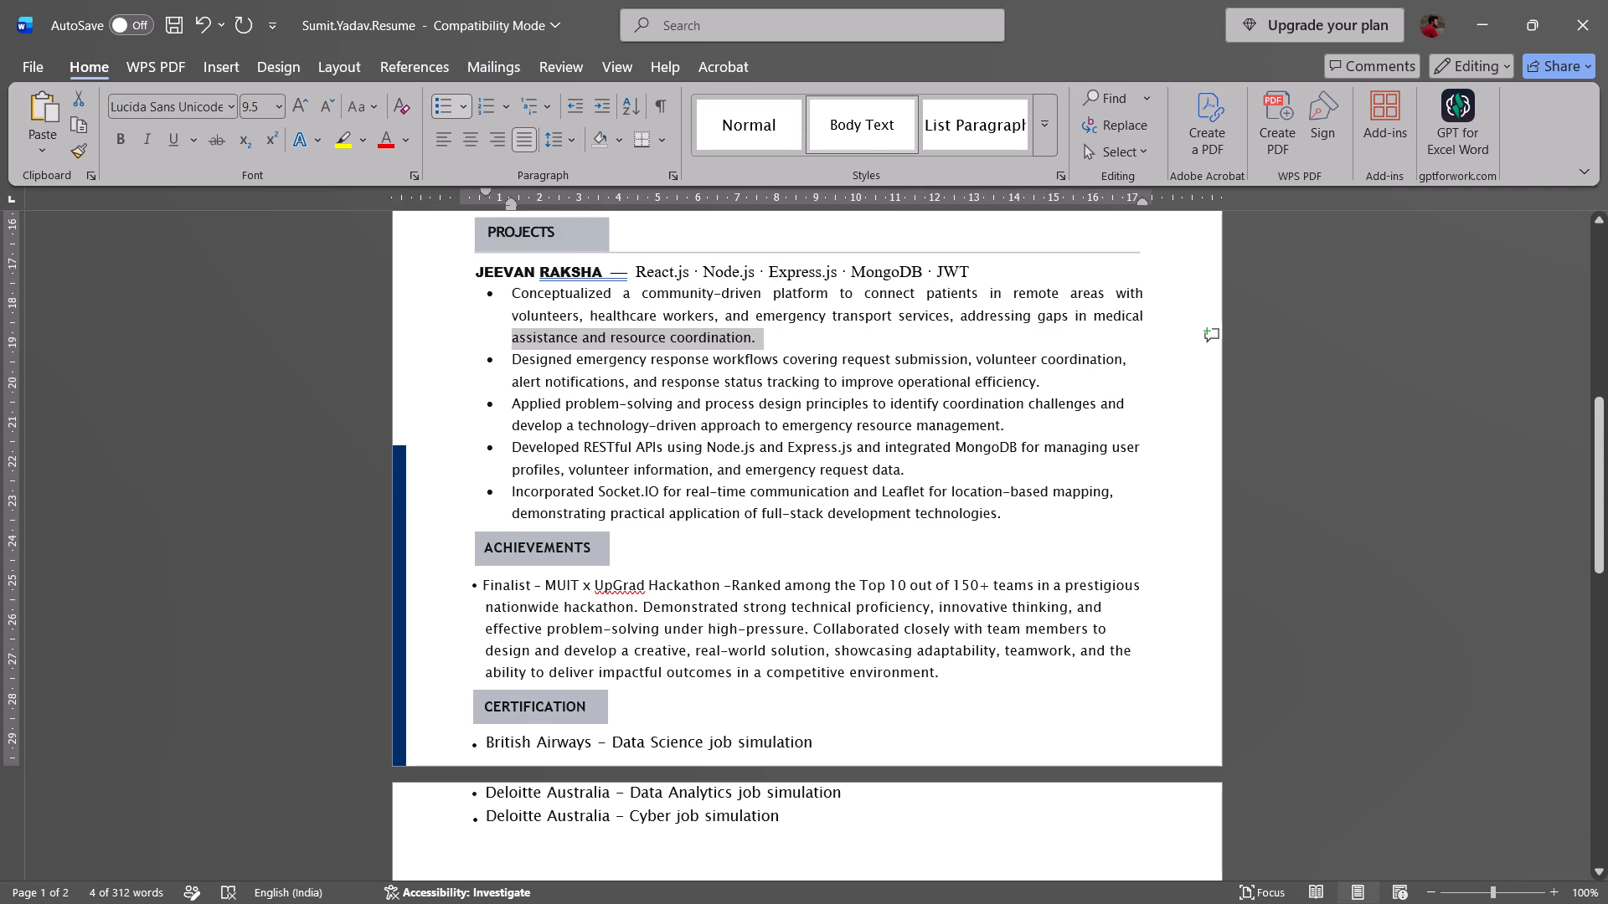
# Examine the layout from Education to Certification and check where the content breaks across pages.
pyautogui.doubleClick(762, 612)
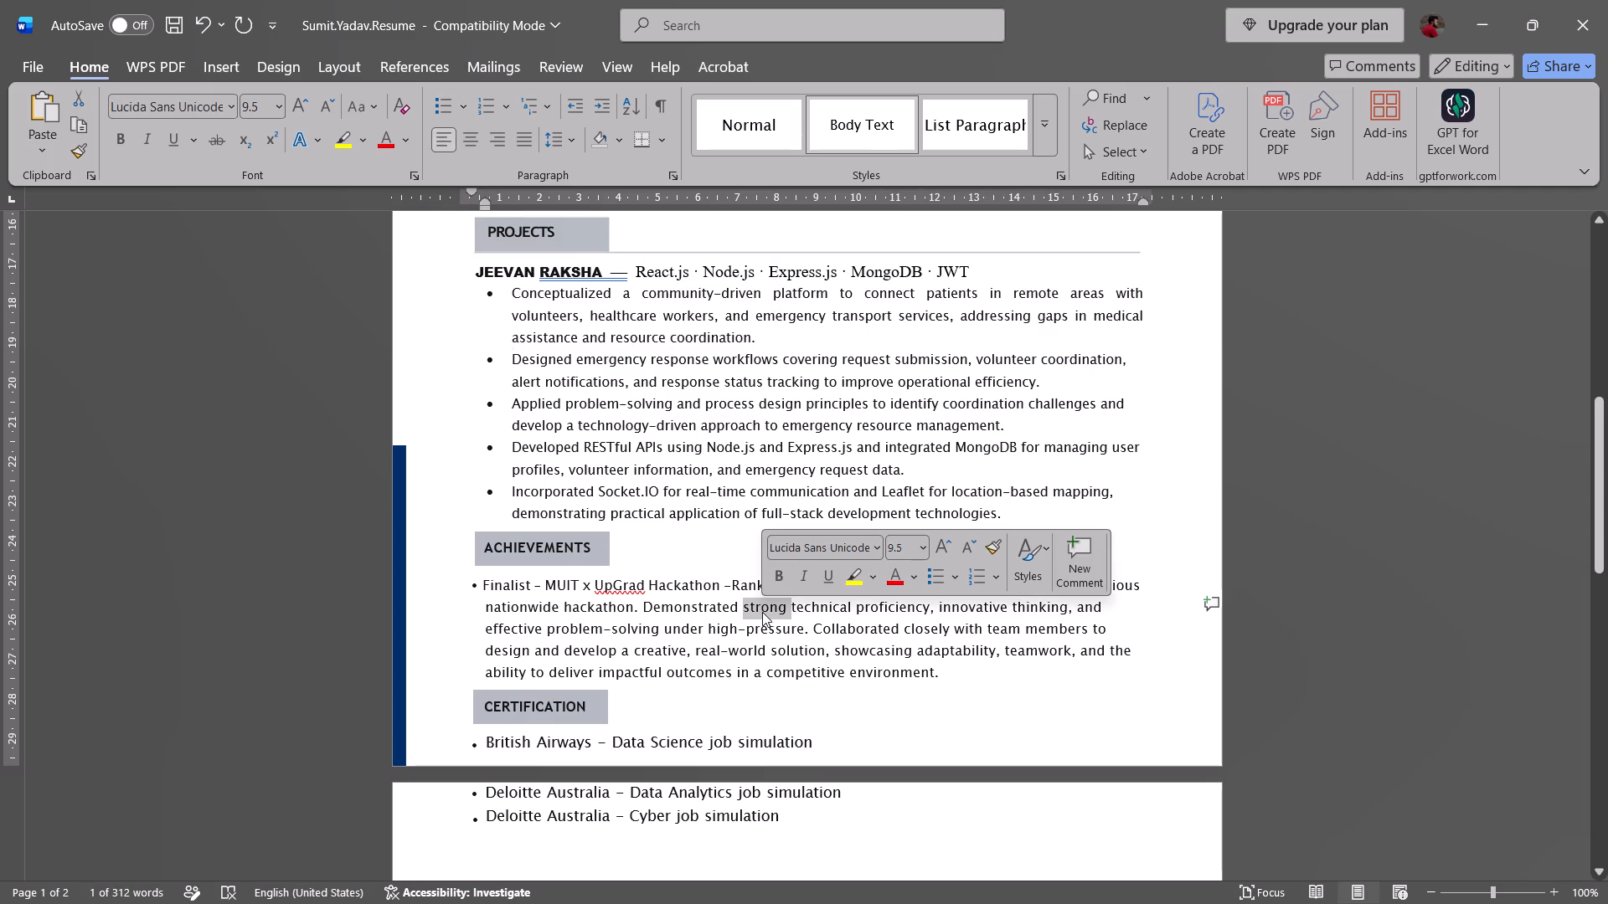
pyautogui.doubleClick(759, 390)
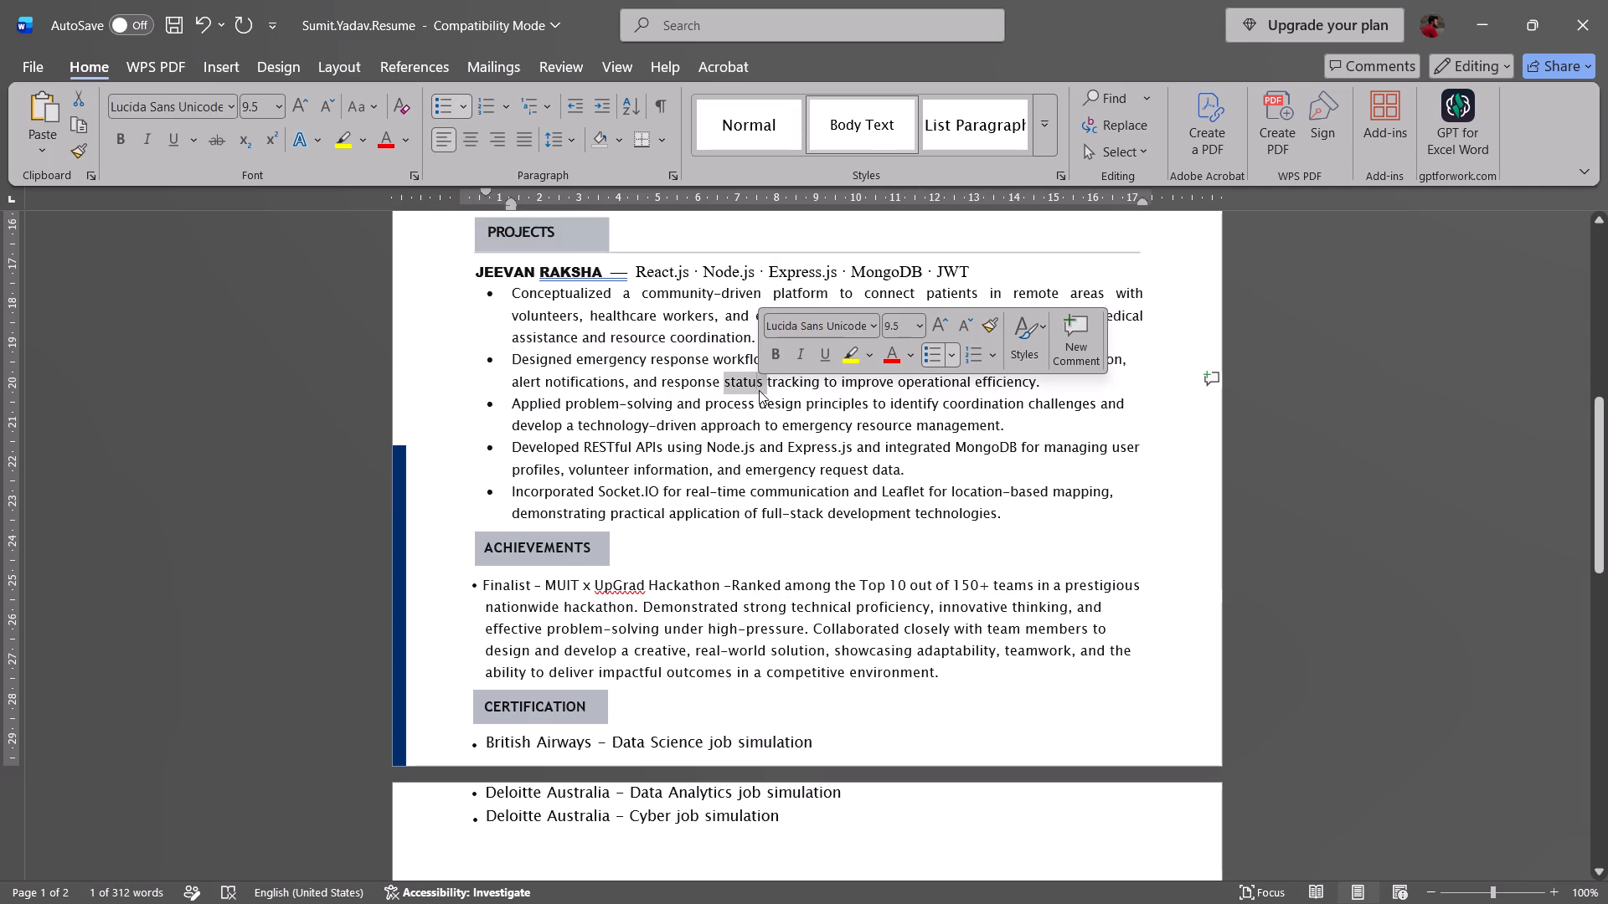
pyautogui.click(759, 390)
pyautogui.click(599, 419)
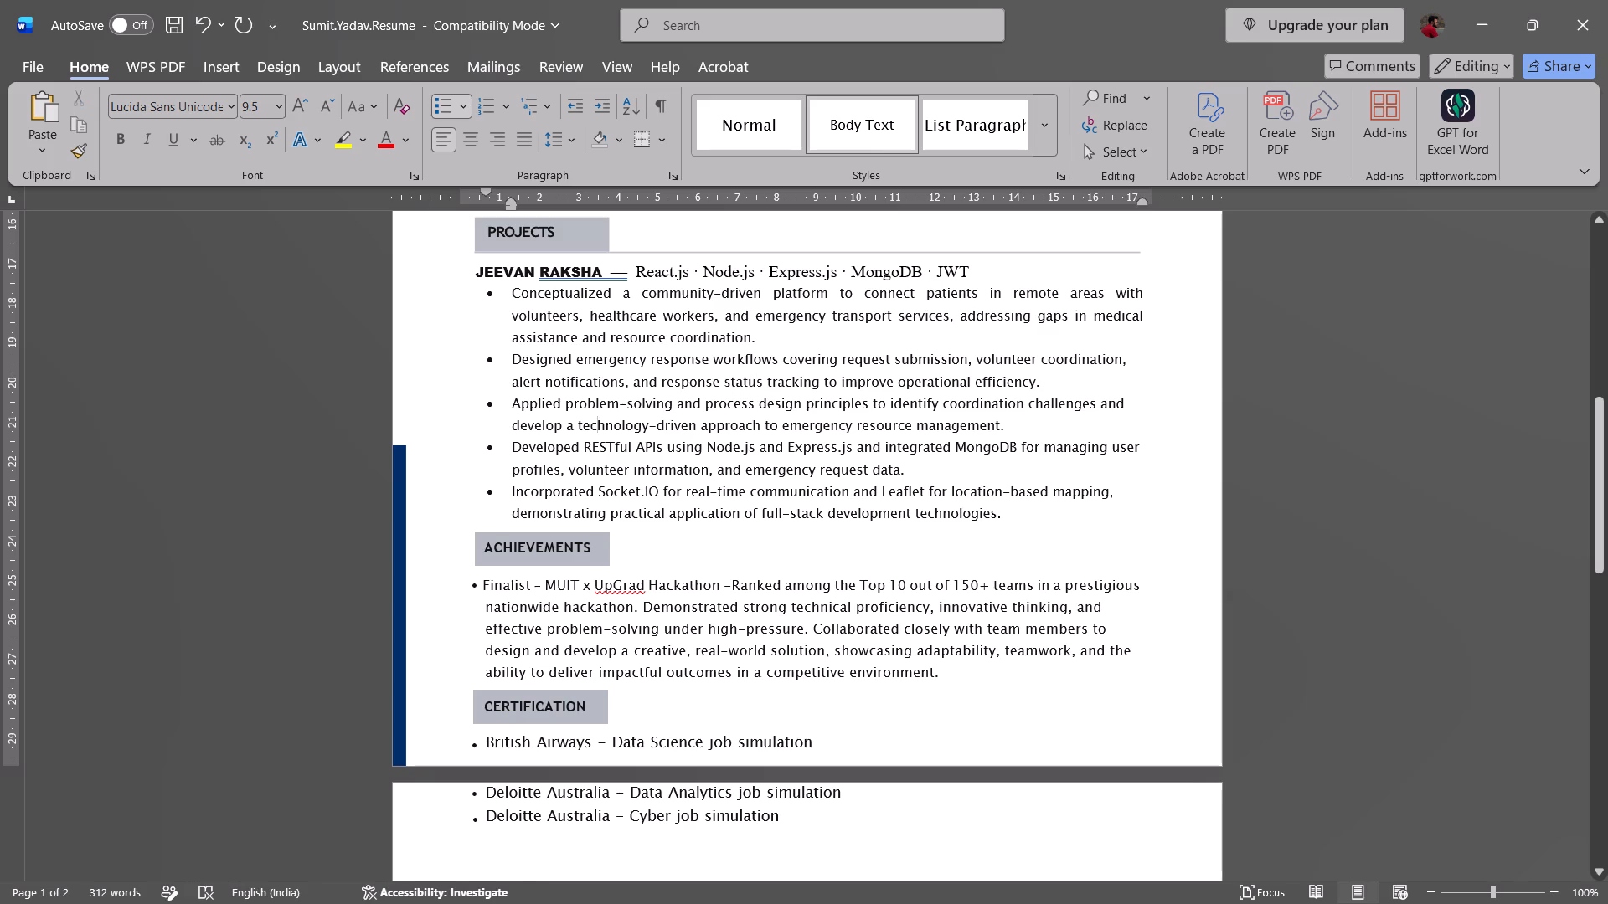
pyautogui.scroll(-1, 709, 493)
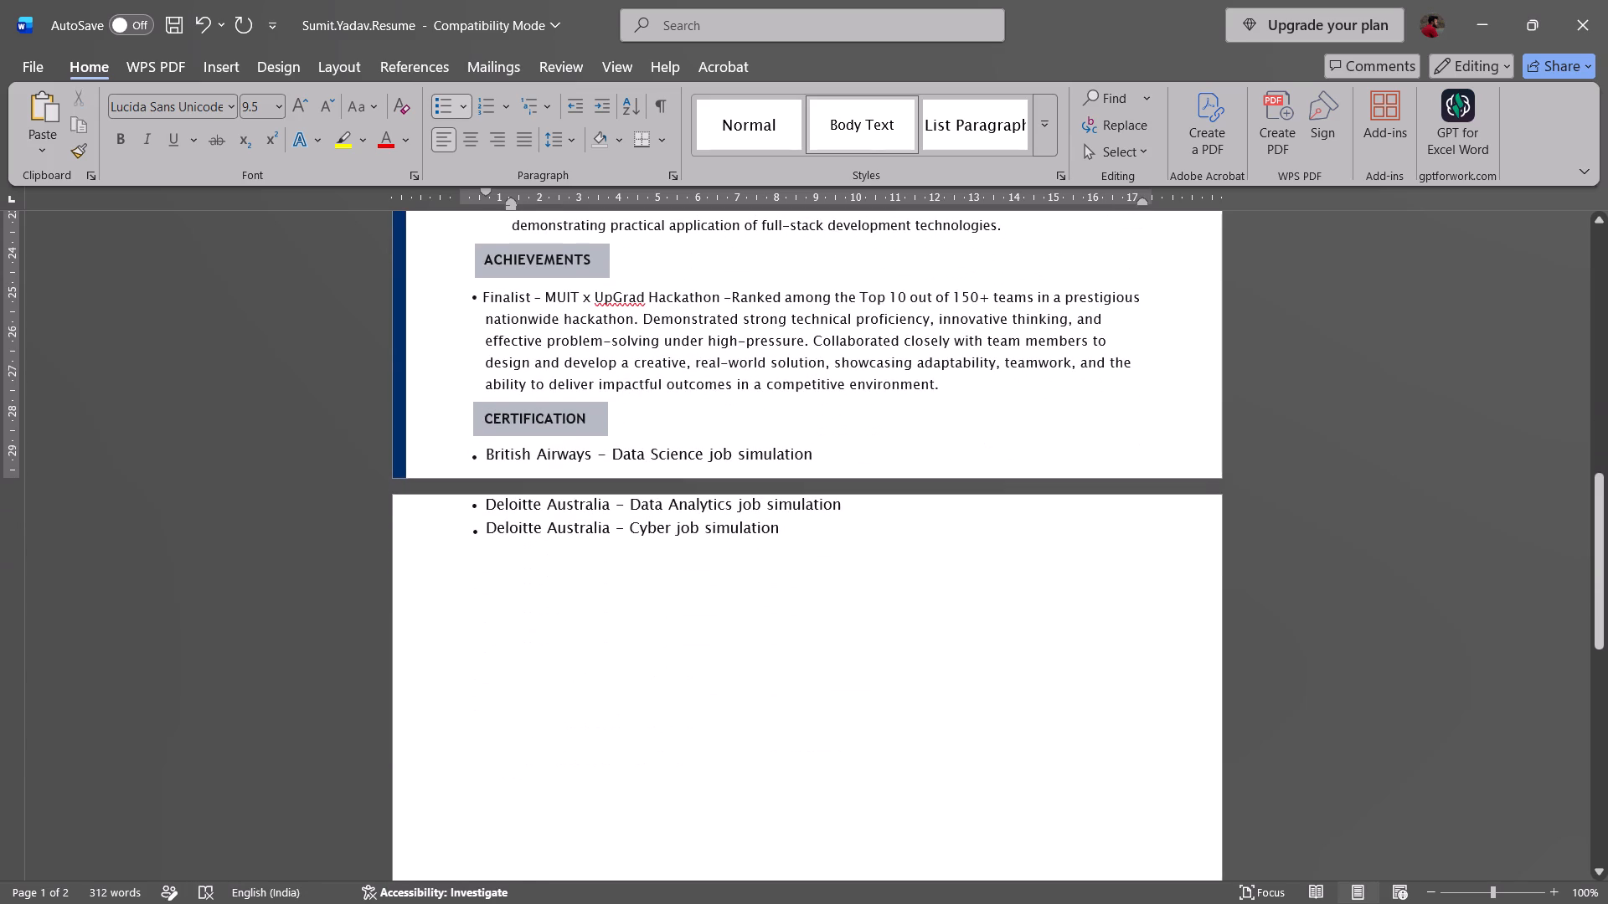
pyautogui.scroll(2, 709, 493)
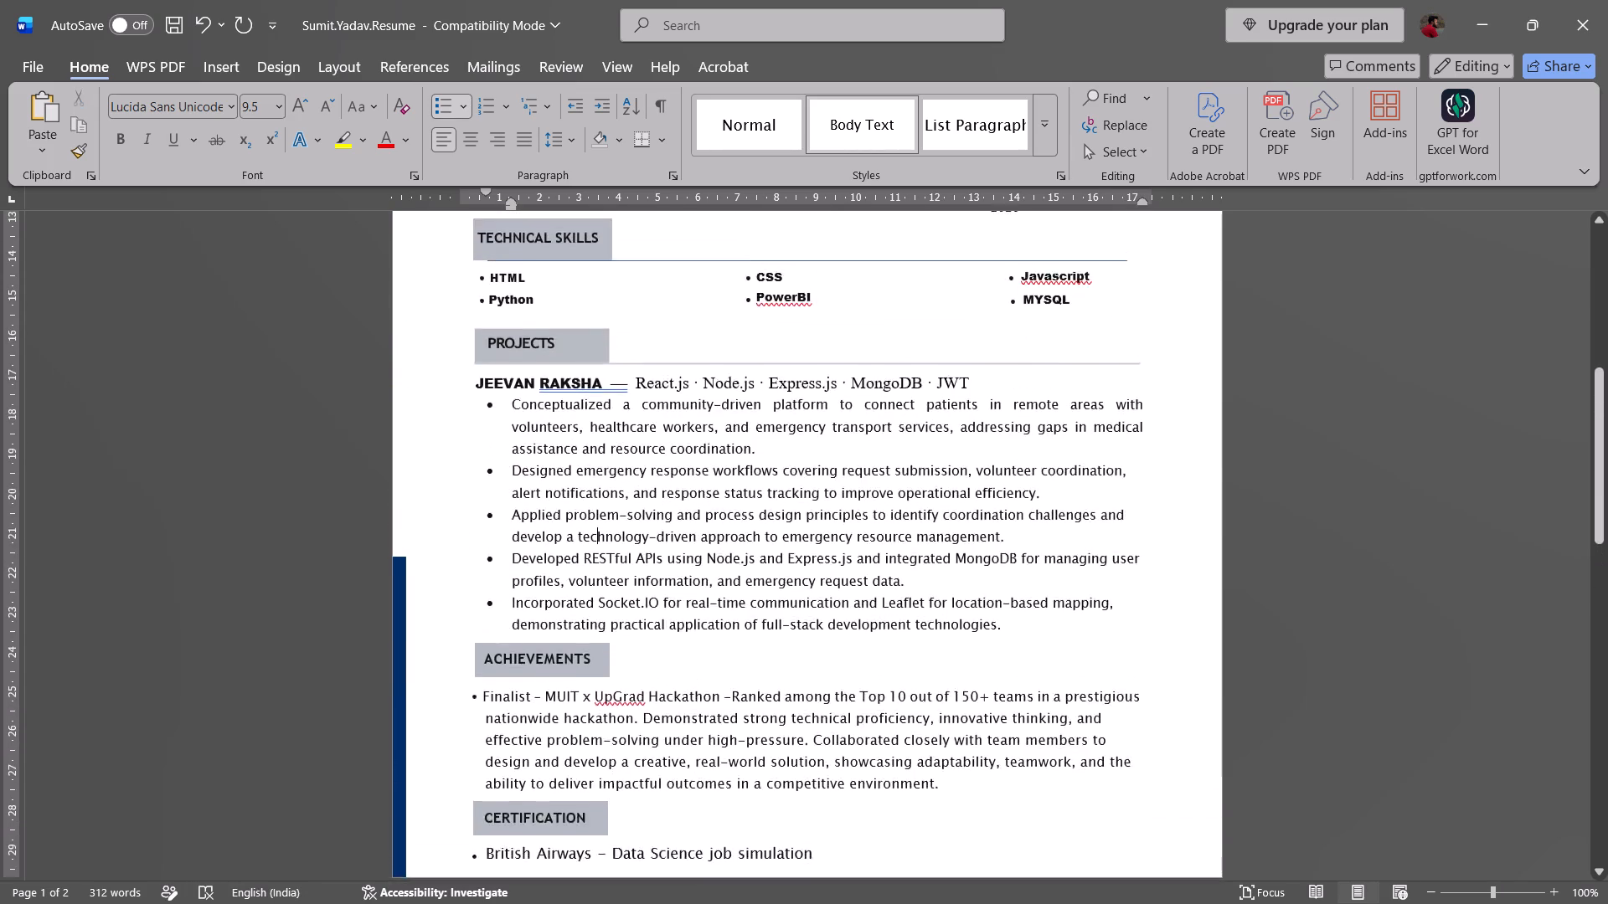
pyautogui.scroll(1, 709, 493)
pyautogui.scroll(-4, 709, 493)
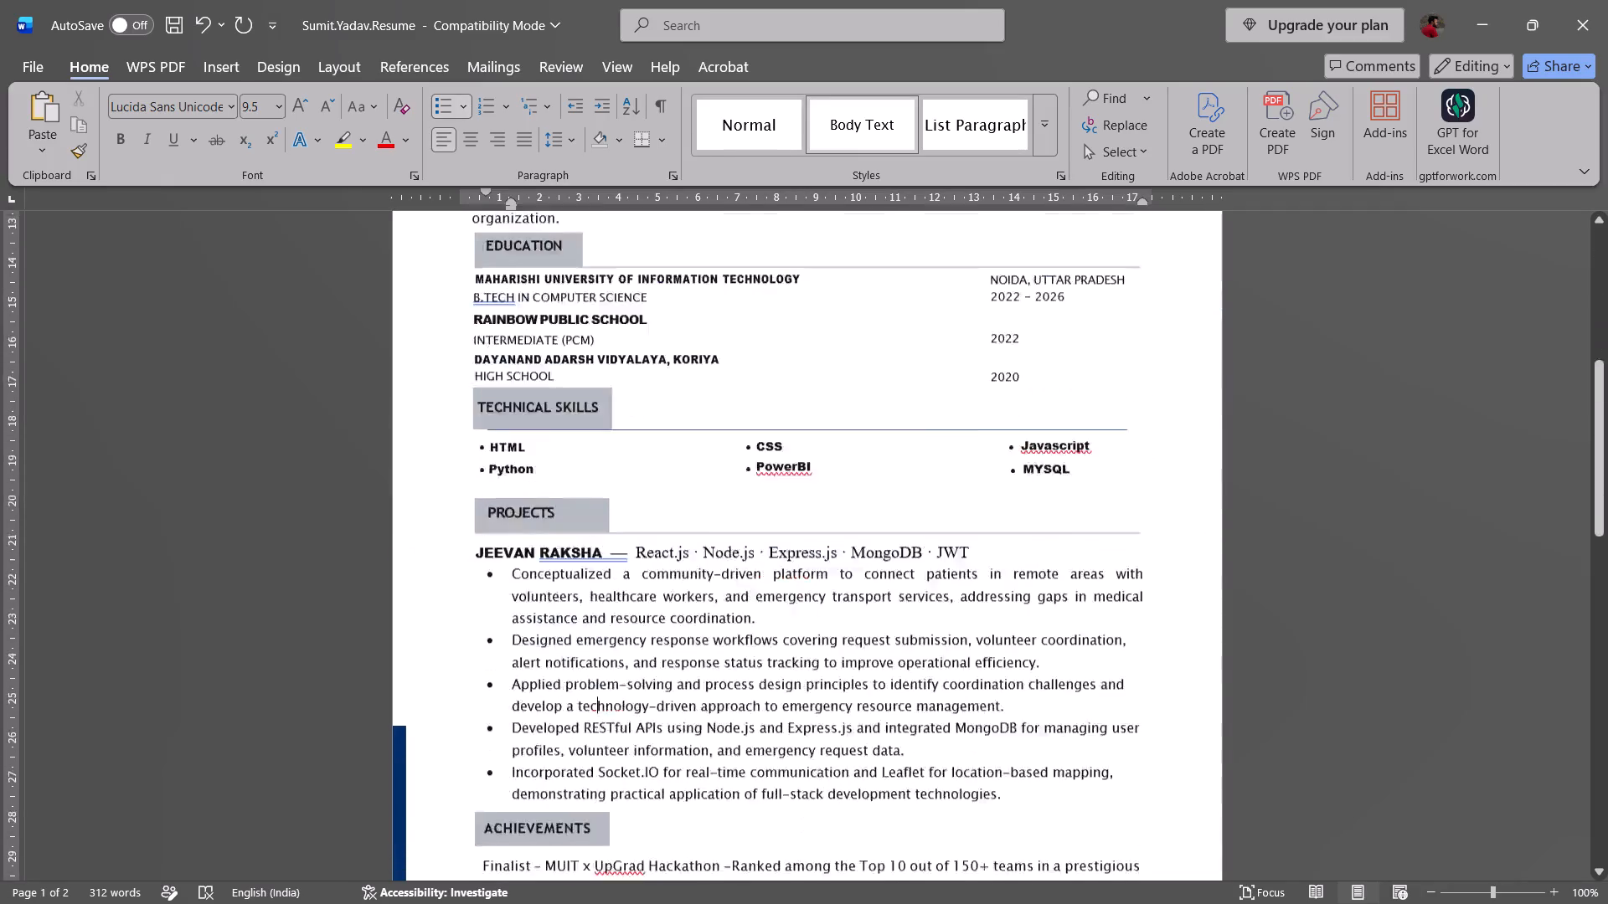
pyautogui.scroll(-1, 709, 493)
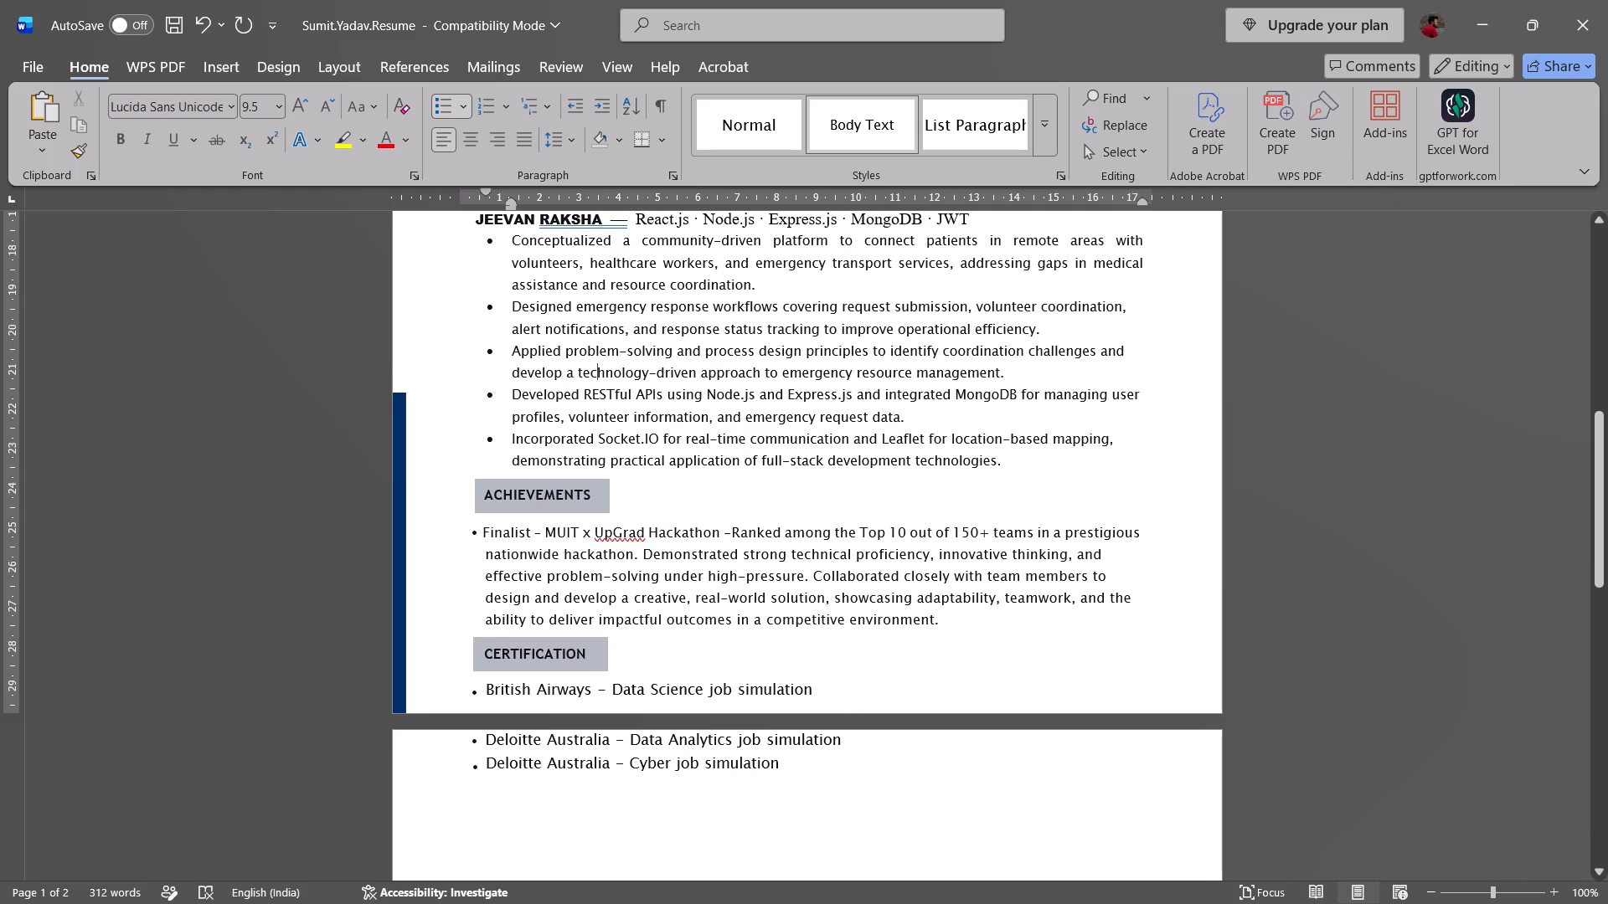
# Delete the third JEEVAN RAKSHA point, starting "Applied problem-solving and process design principles", including its bullet.
pyautogui.moveTo(1004, 367); pyautogui.dragTo(638, 326)
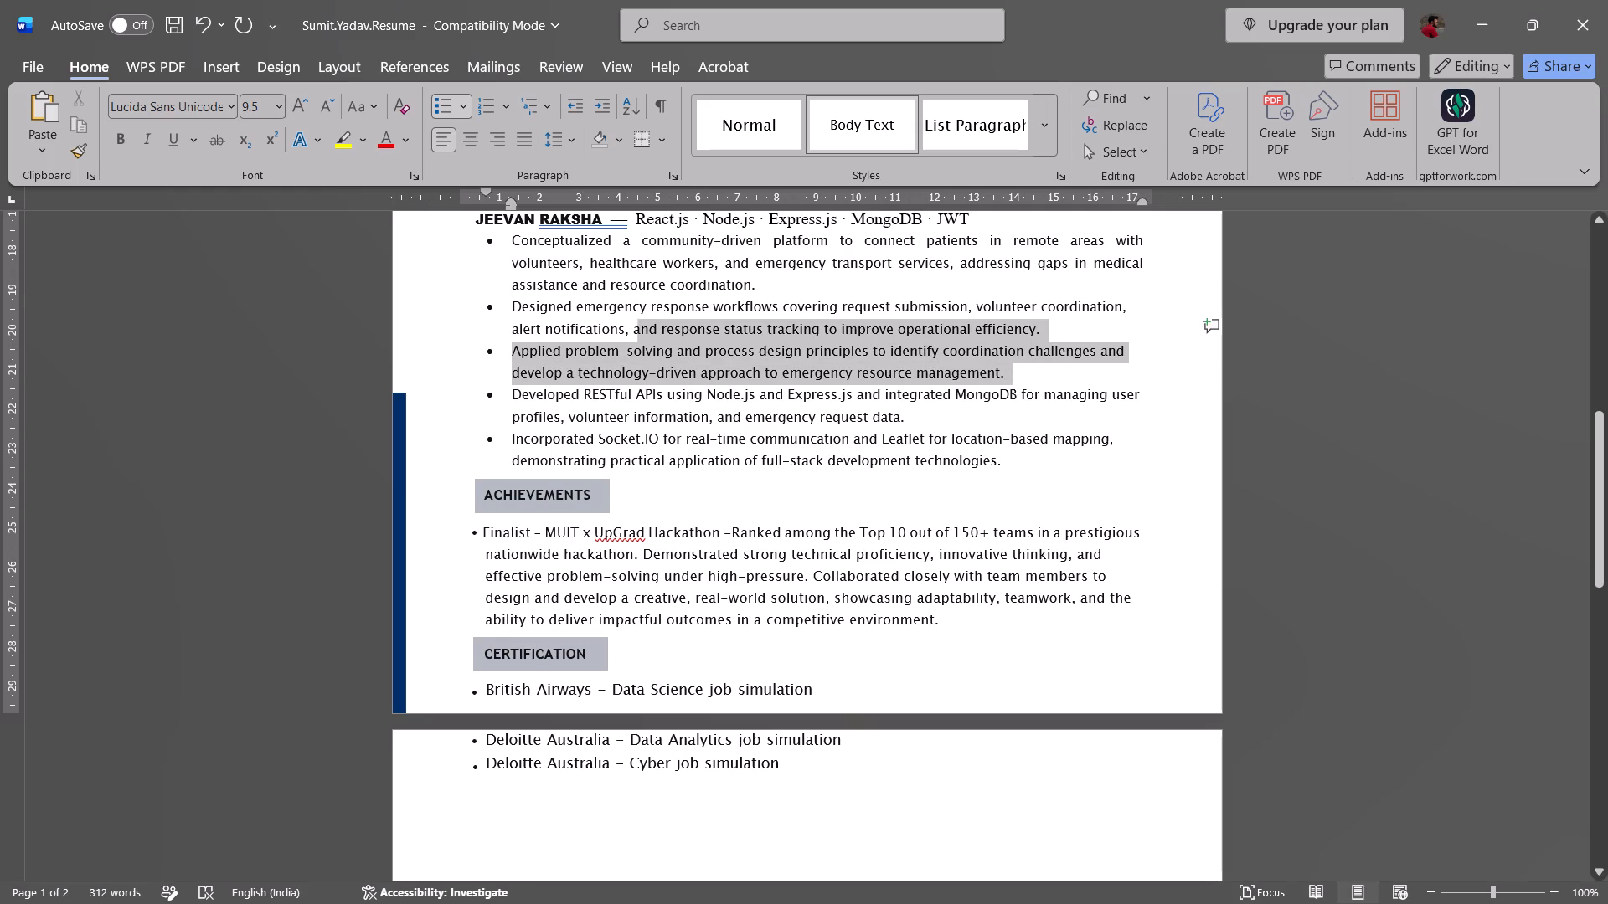
pyautogui.moveTo(638, 326); pyautogui.dragTo(537, 338)
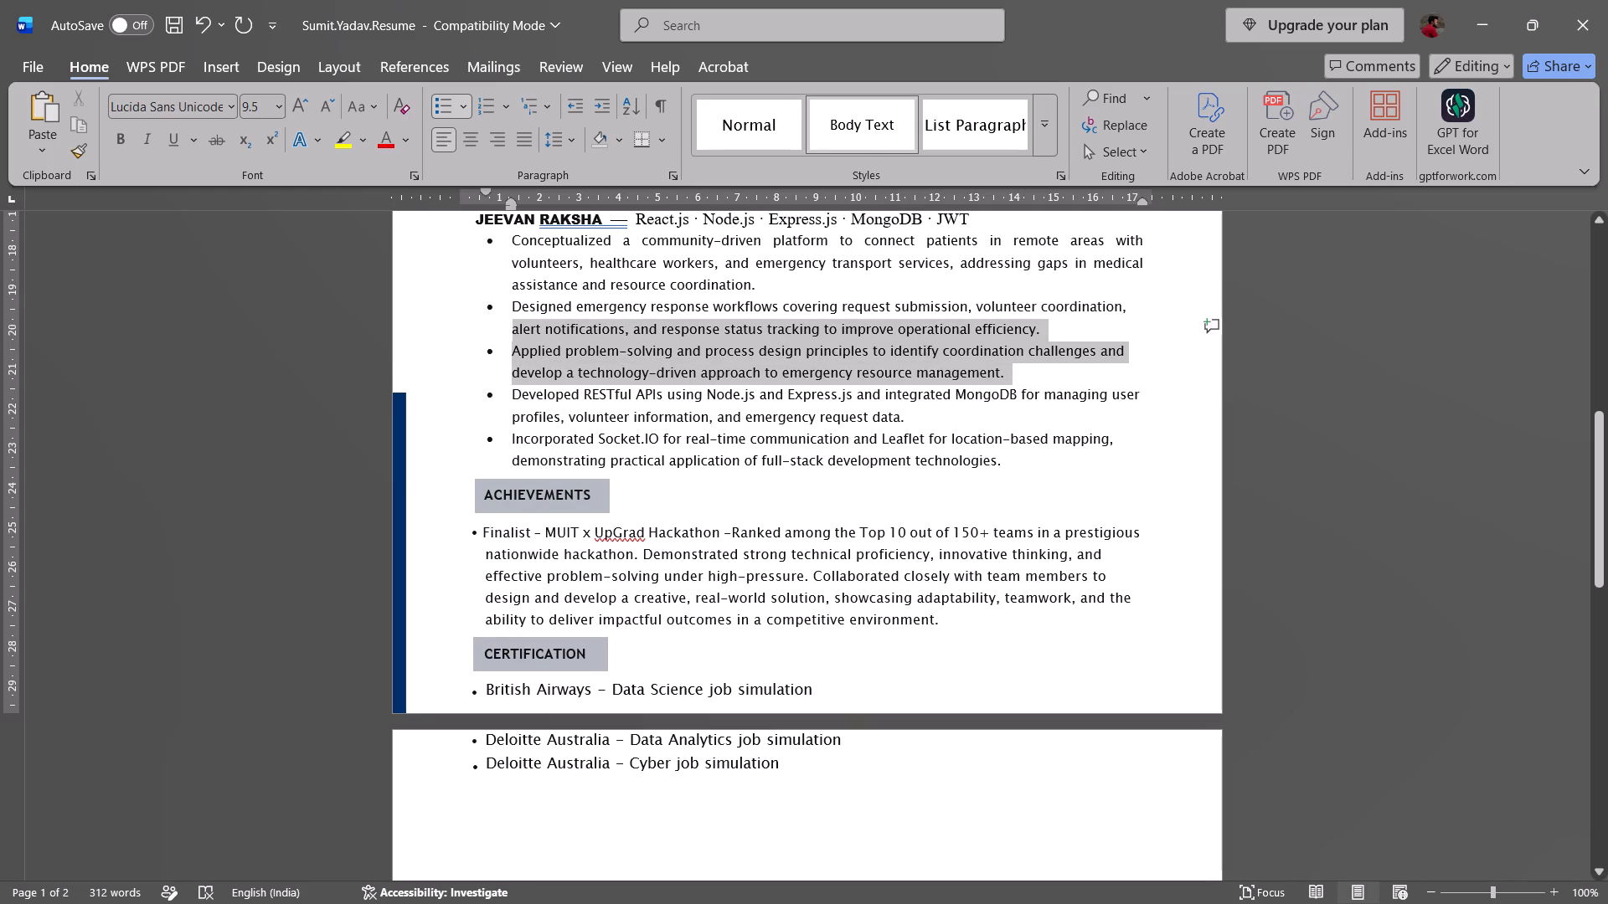
pyautogui.moveTo(537, 338); pyautogui.dragTo(518, 355)
pyautogui.press('BackSpace')
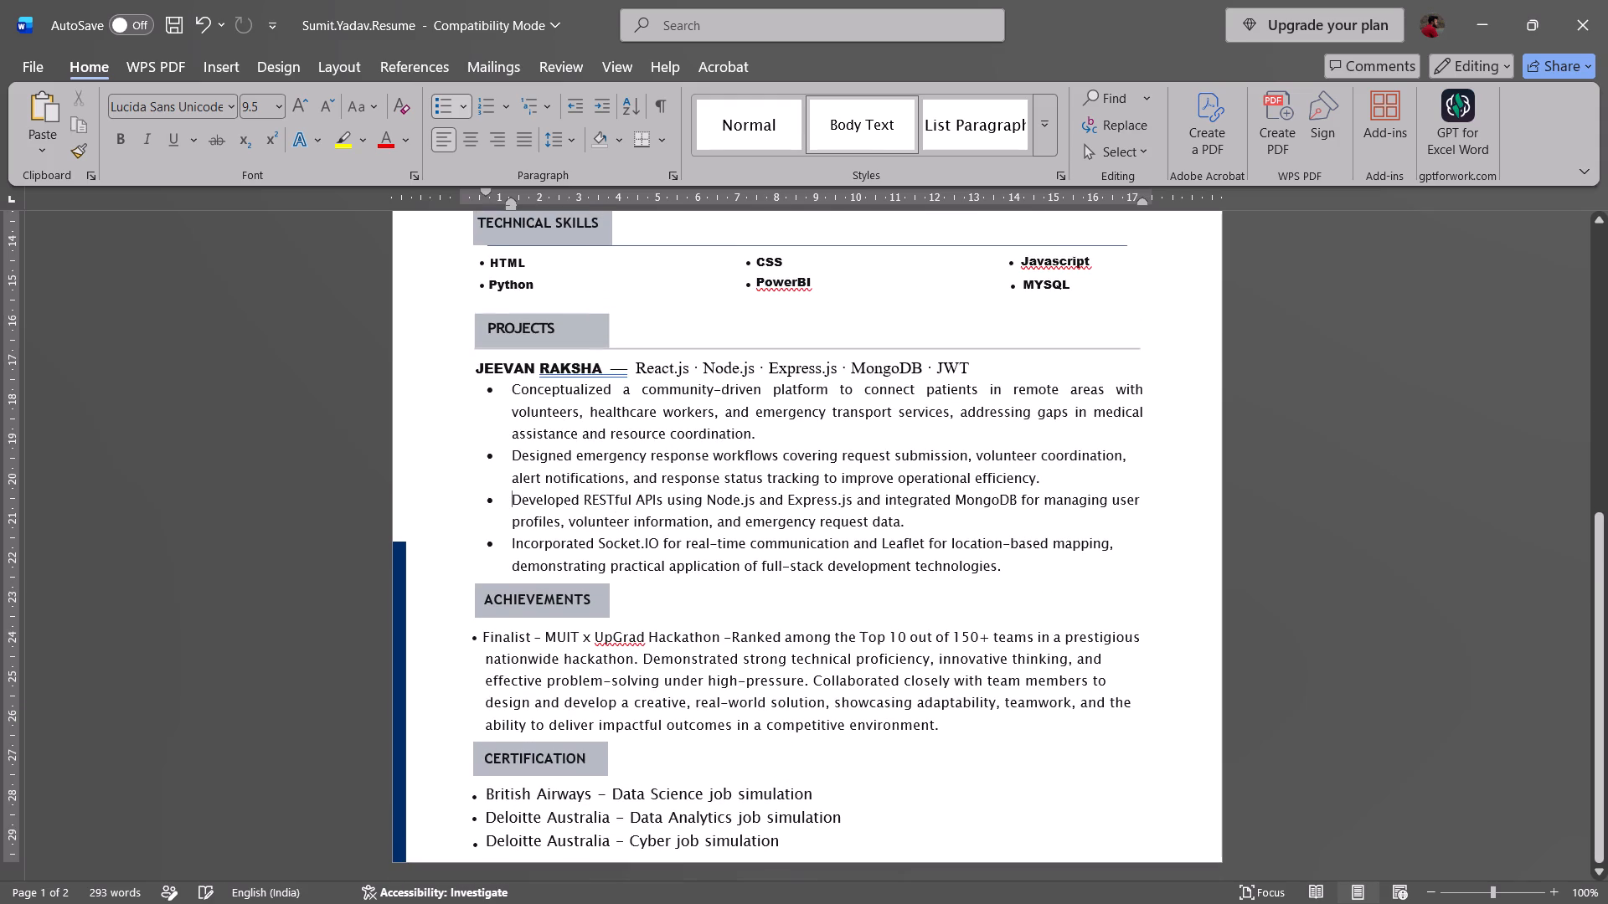
# Check the shortened resume's layout and save the document under its existing name.
pyautogui.scroll(-1, 518, 355)
pyautogui.scroll(-2, 518, 444)
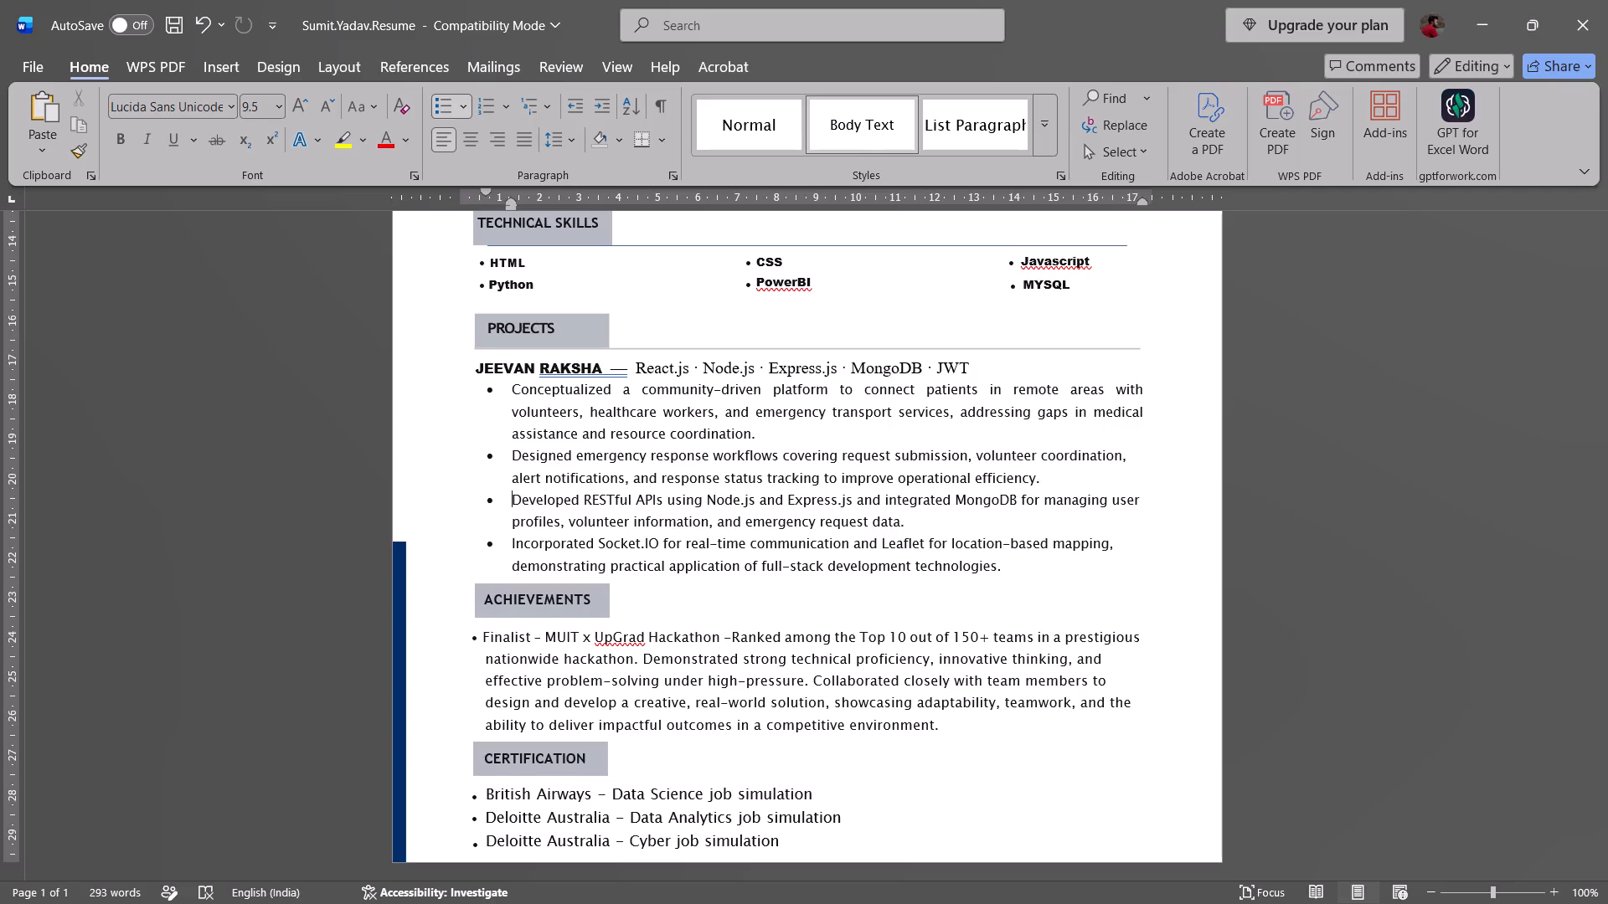
pyautogui.scroll(4, 521, 434)
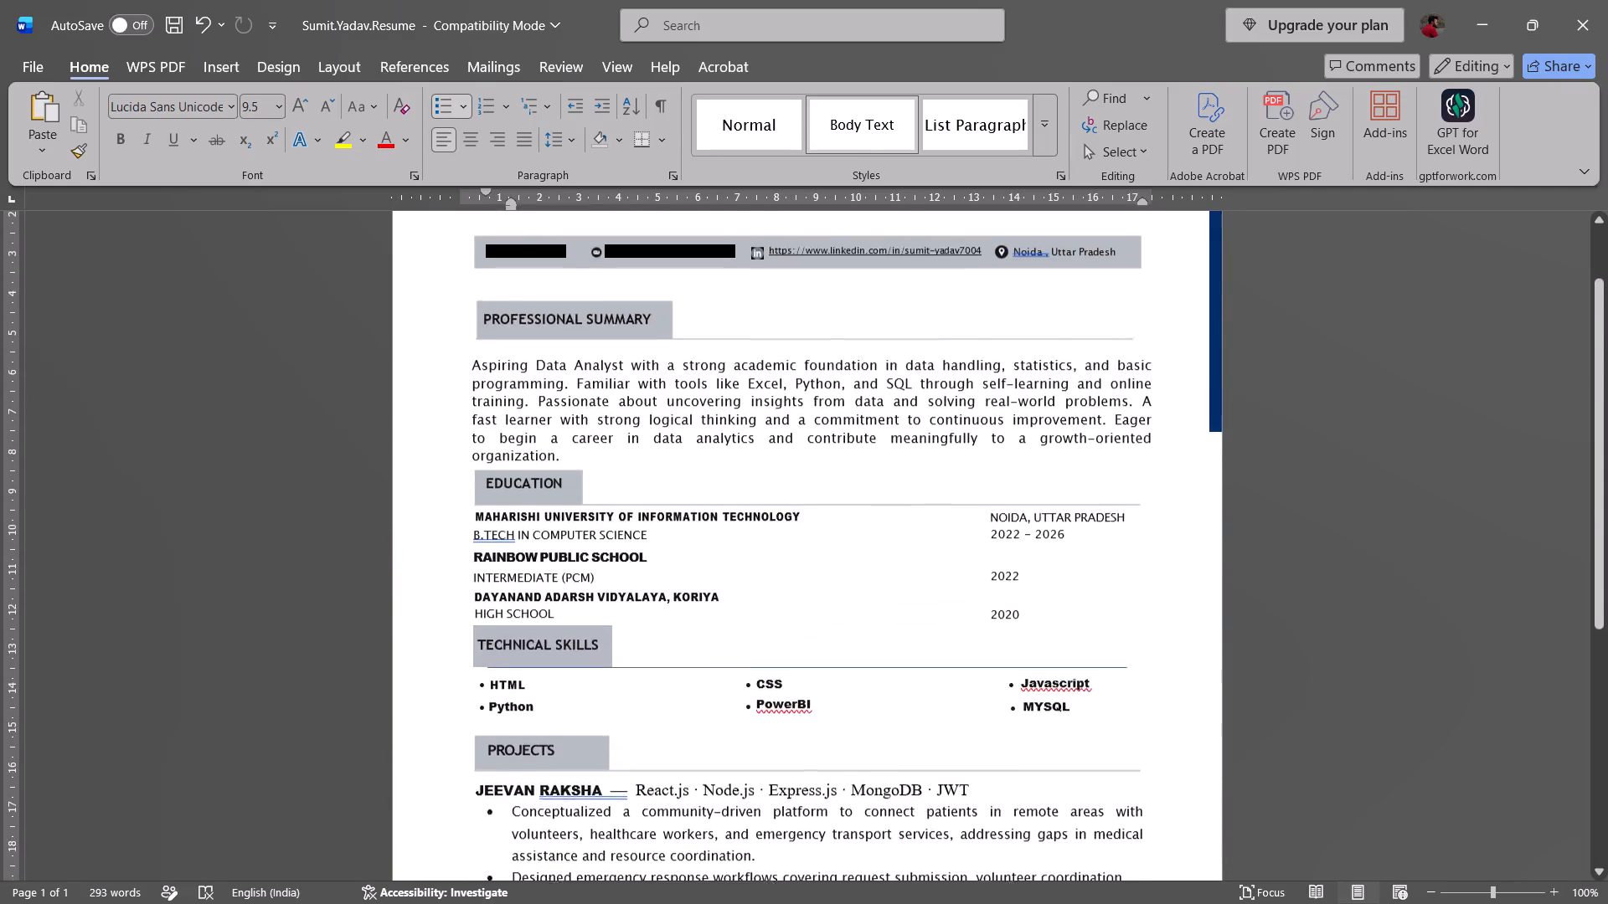
pyautogui.scroll(1, 521, 434)
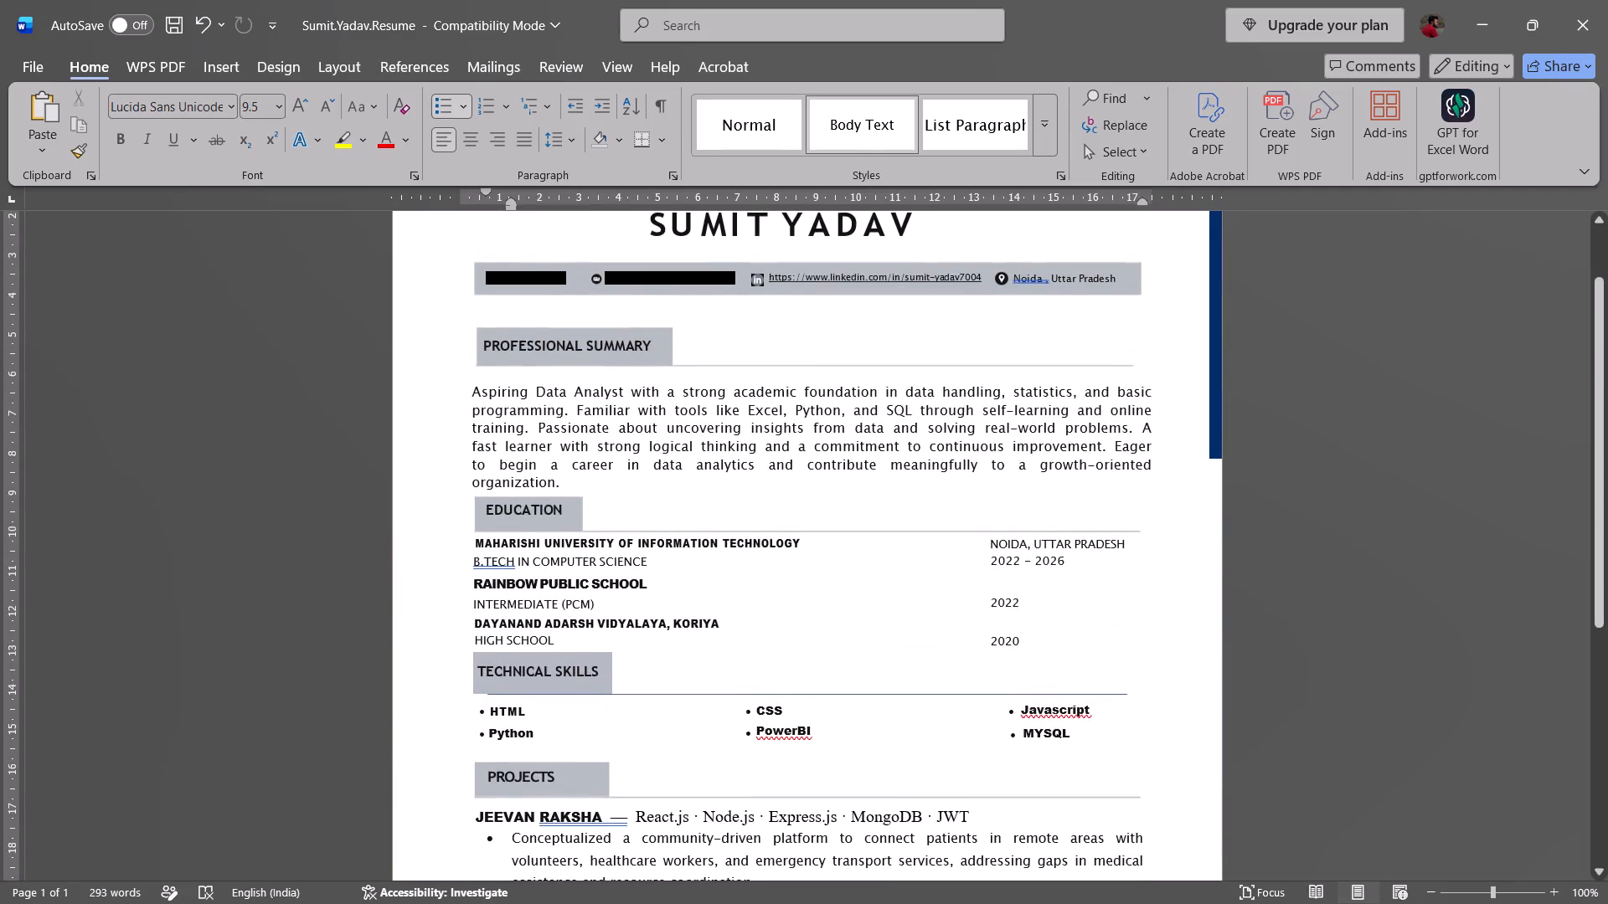
pyautogui.click(35, 74)
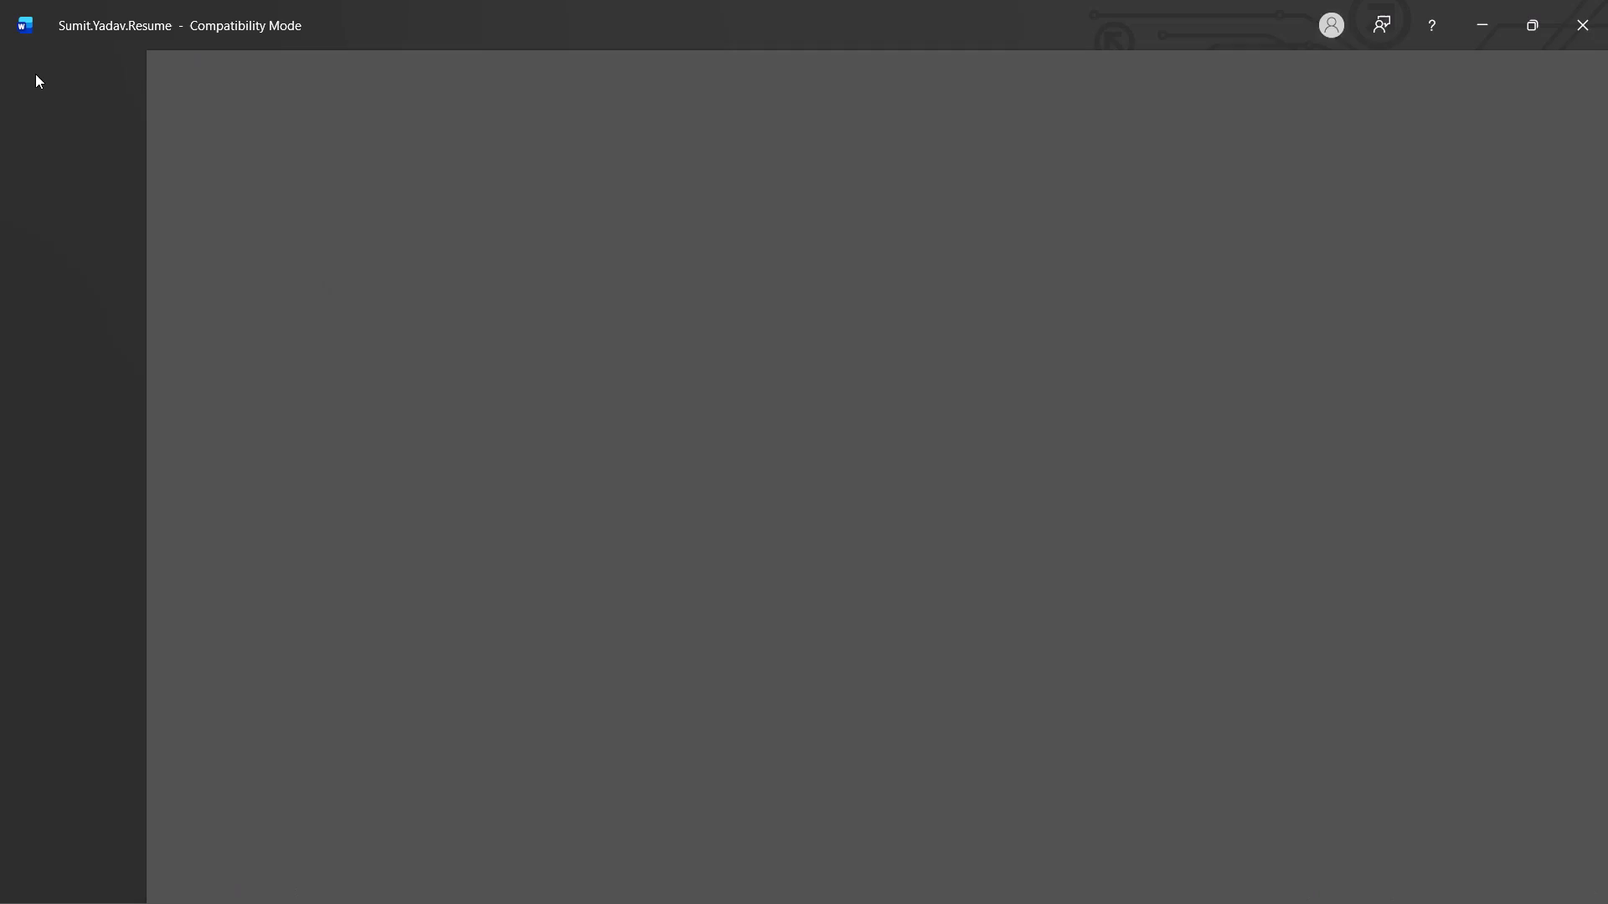
pyautogui.click(75, 303)
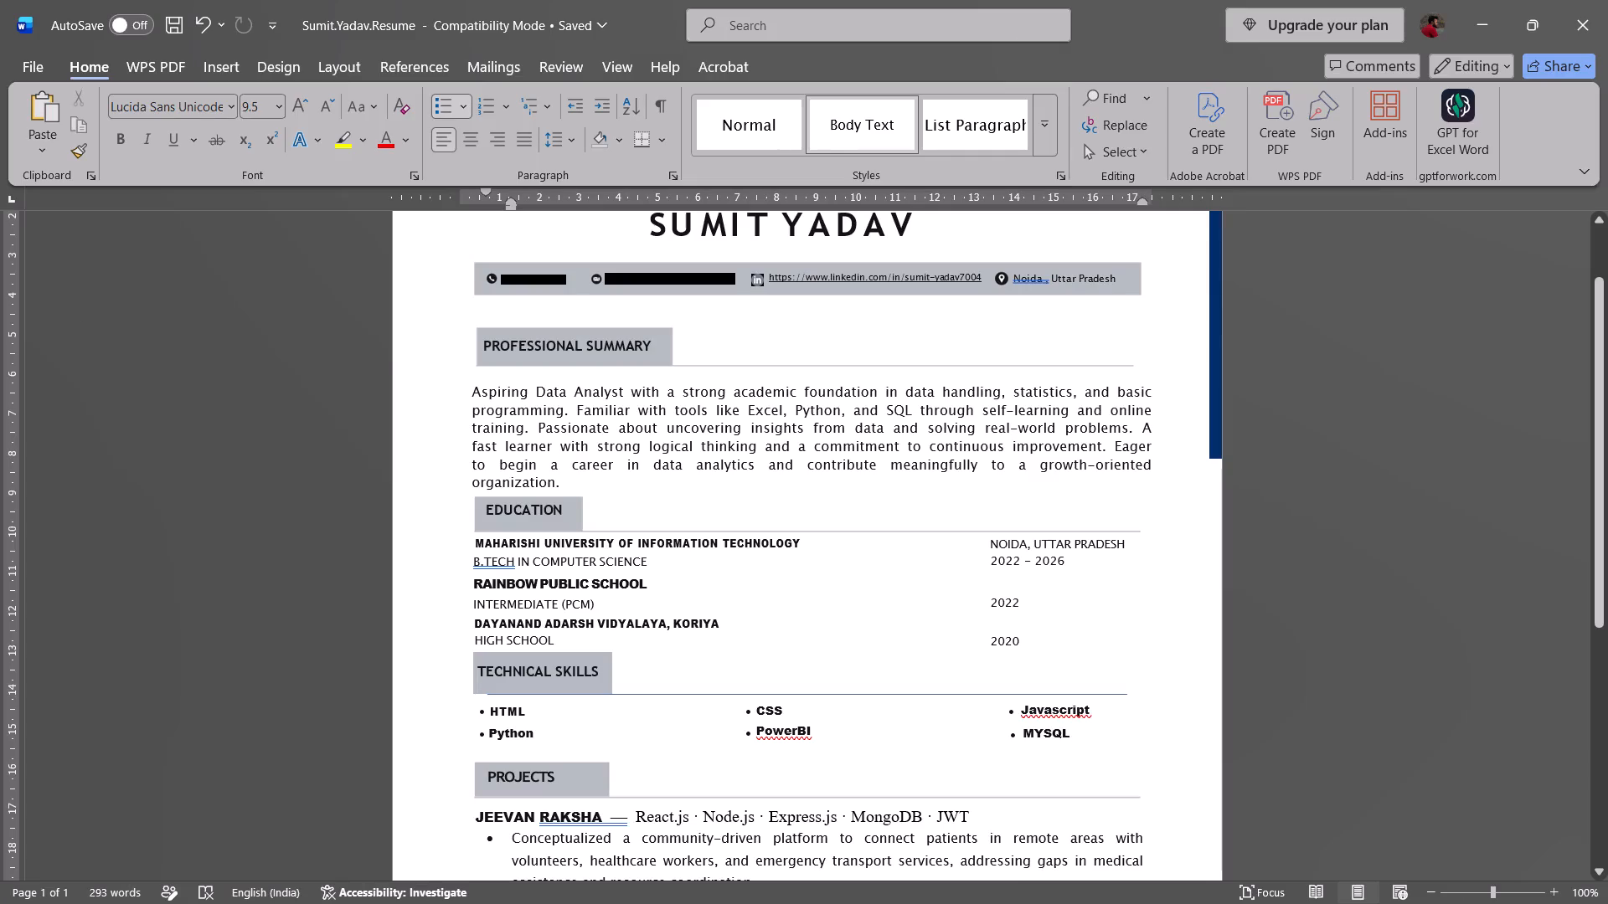
# Start saving a copy of the resume on this PC with PDF as the file format.
pyautogui.click(23, 65)
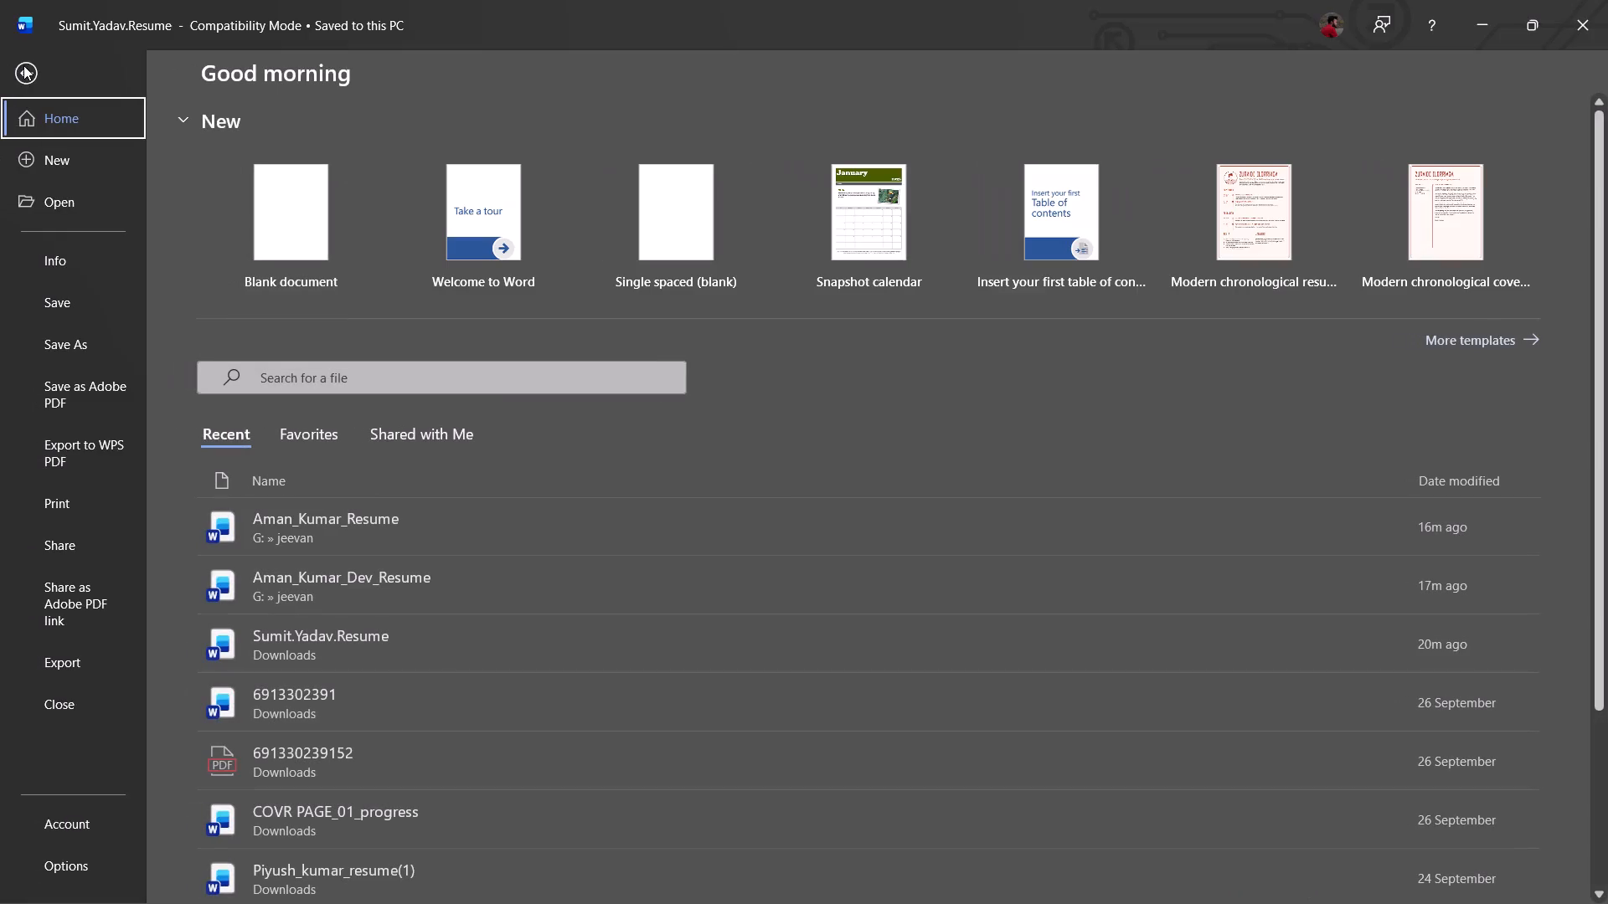
pyautogui.click(73, 351)
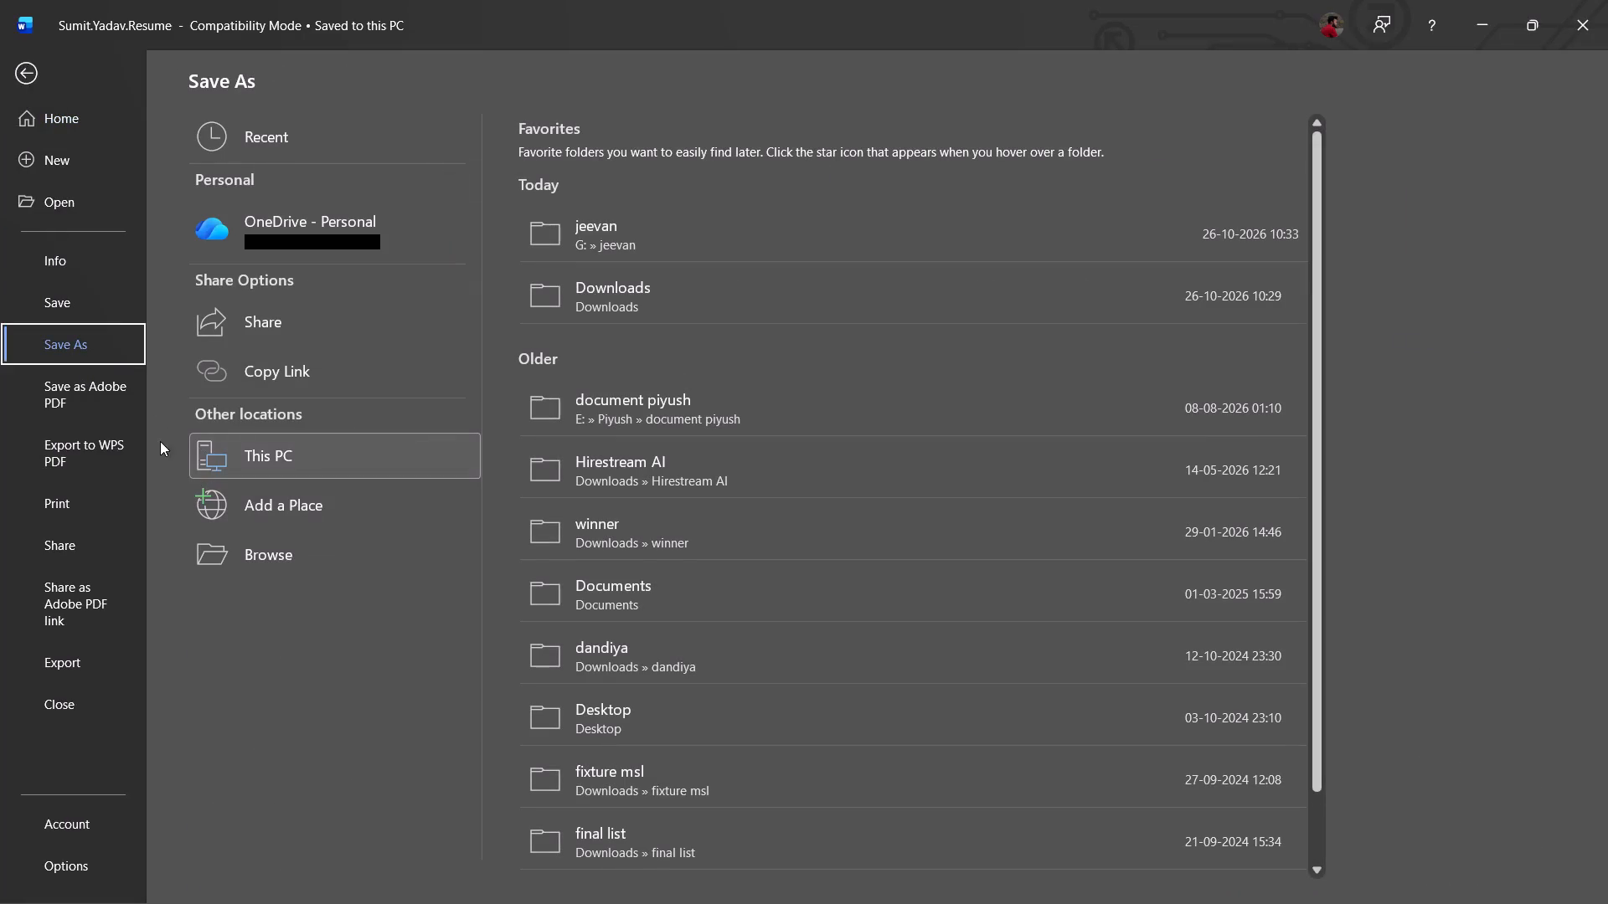
pyautogui.click(226, 537)
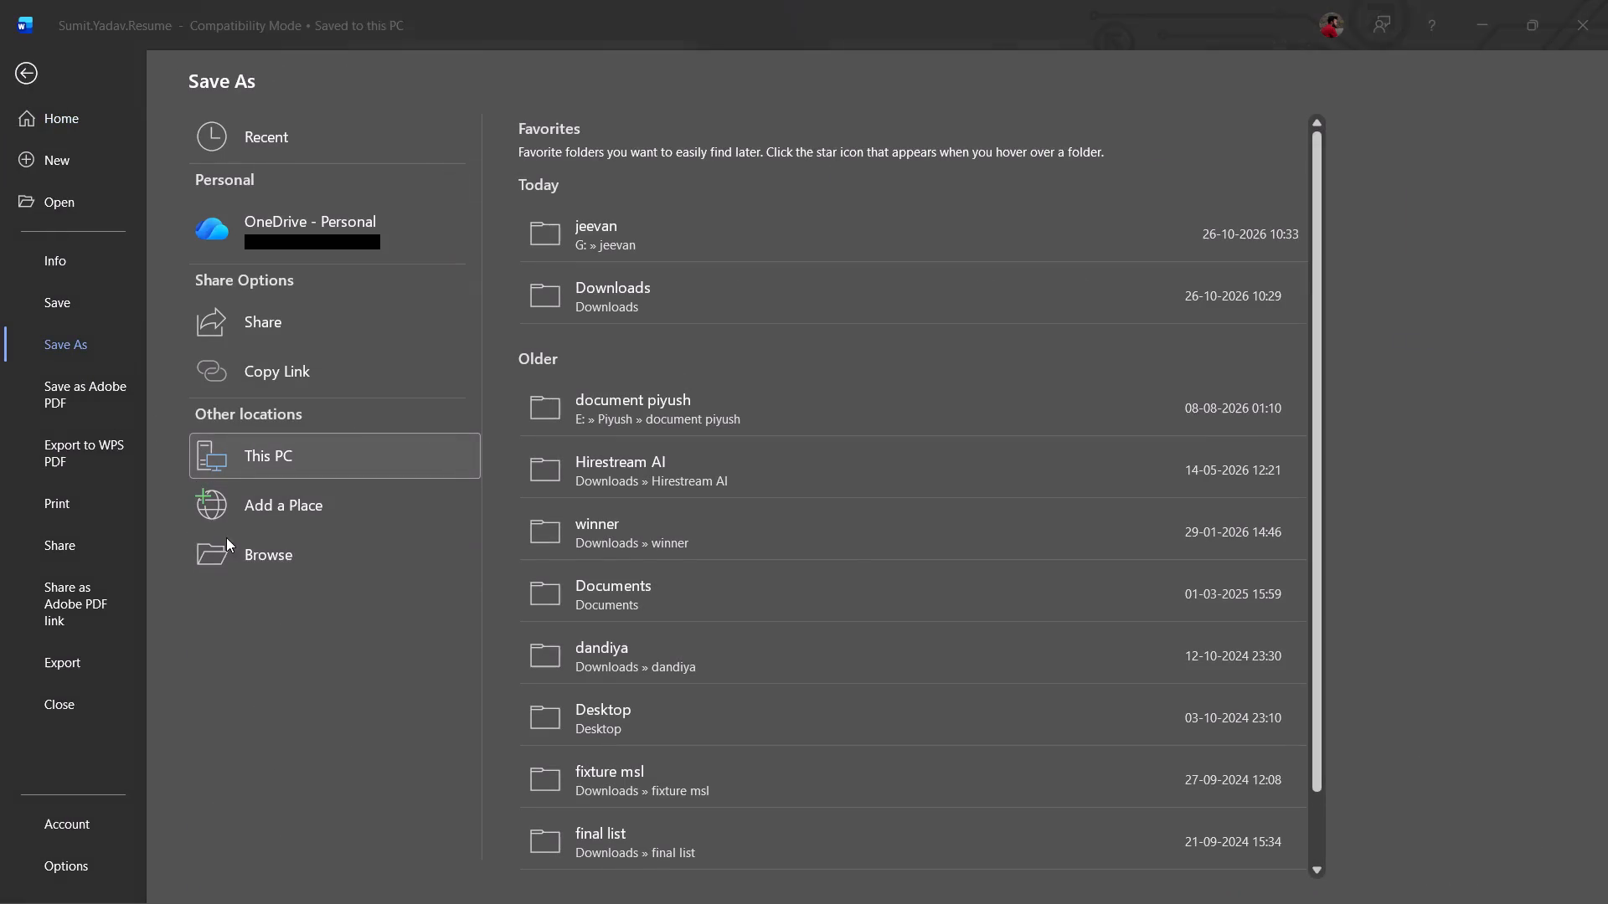
pyautogui.click(260, 367)
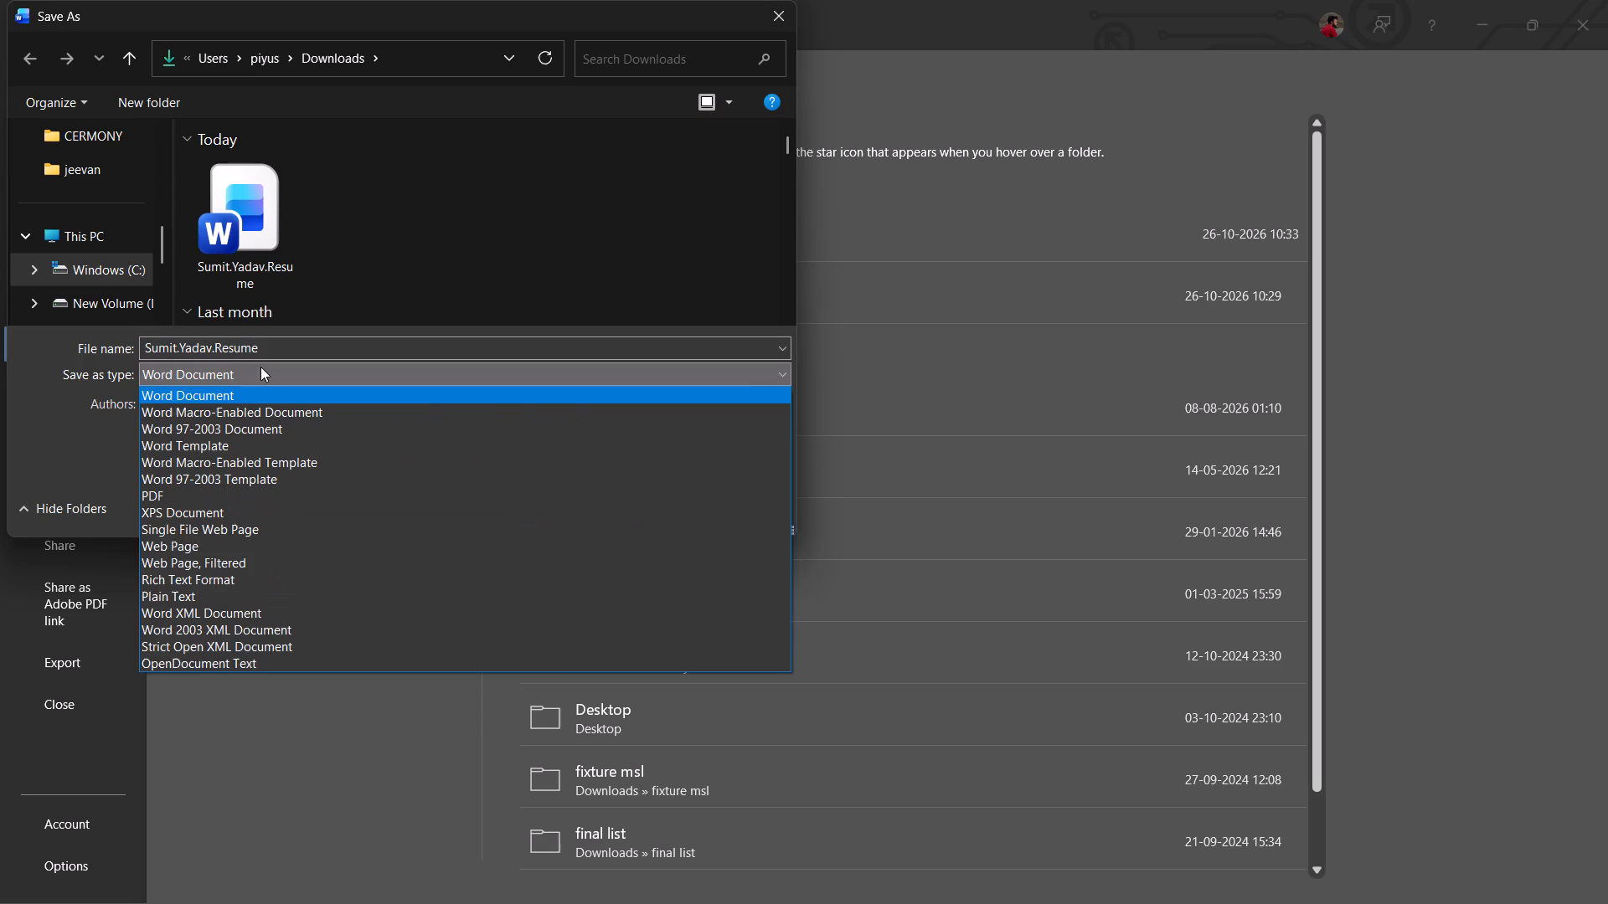
pyautogui.click(193, 494)
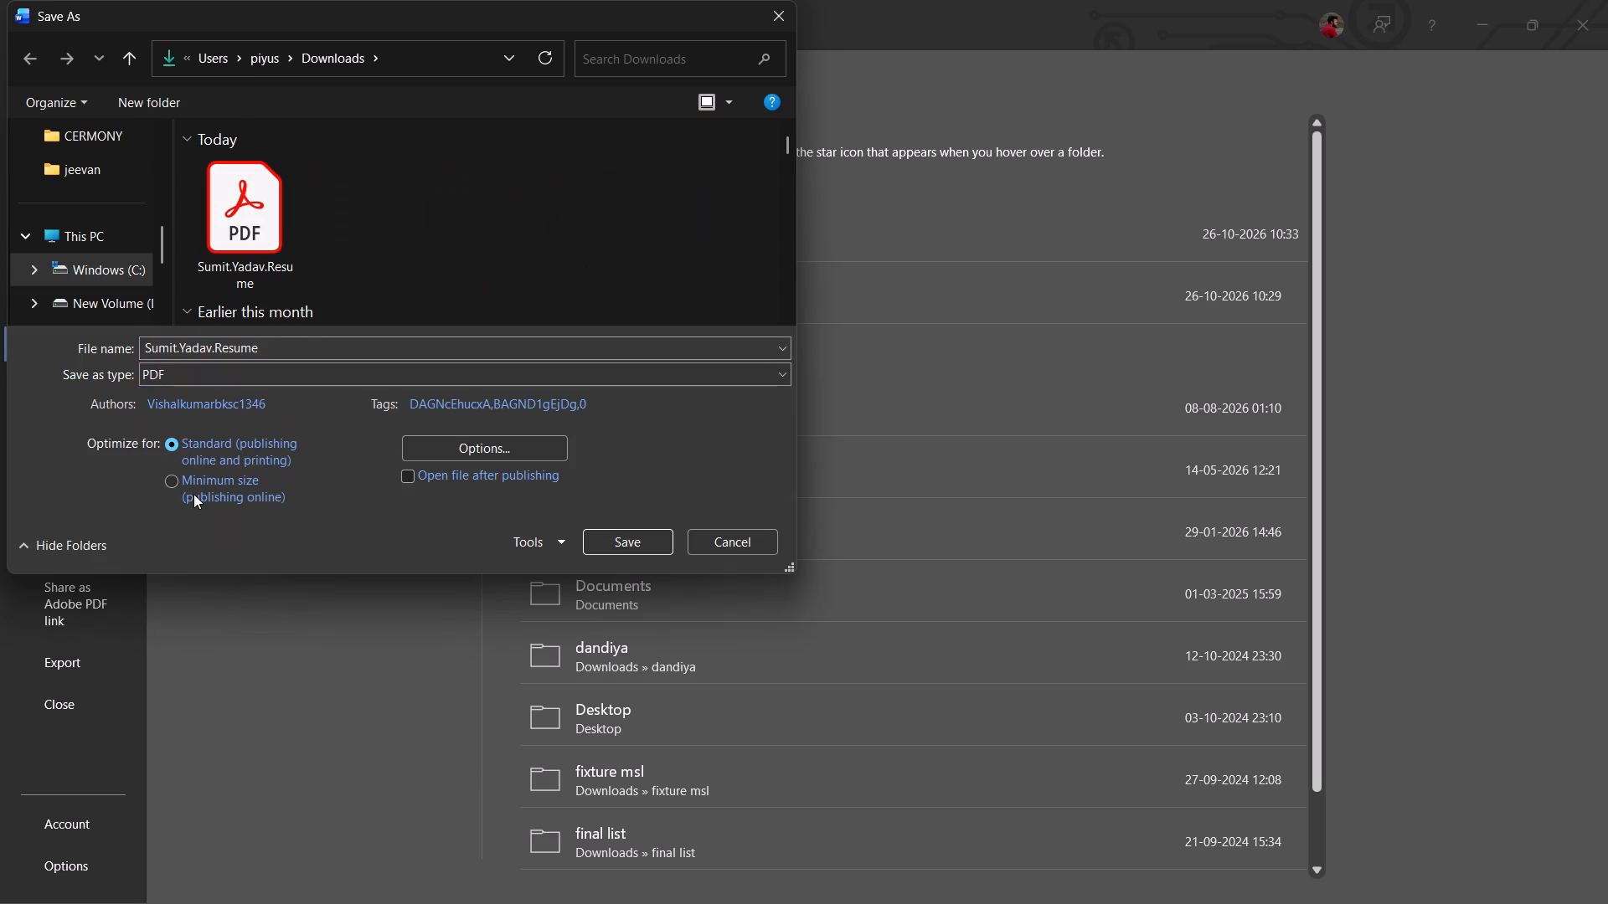
# Rename the PDF copy by replacing both dots in its file name with underscores.
pyautogui.click(214, 350)
pyautogui.click(214, 350)
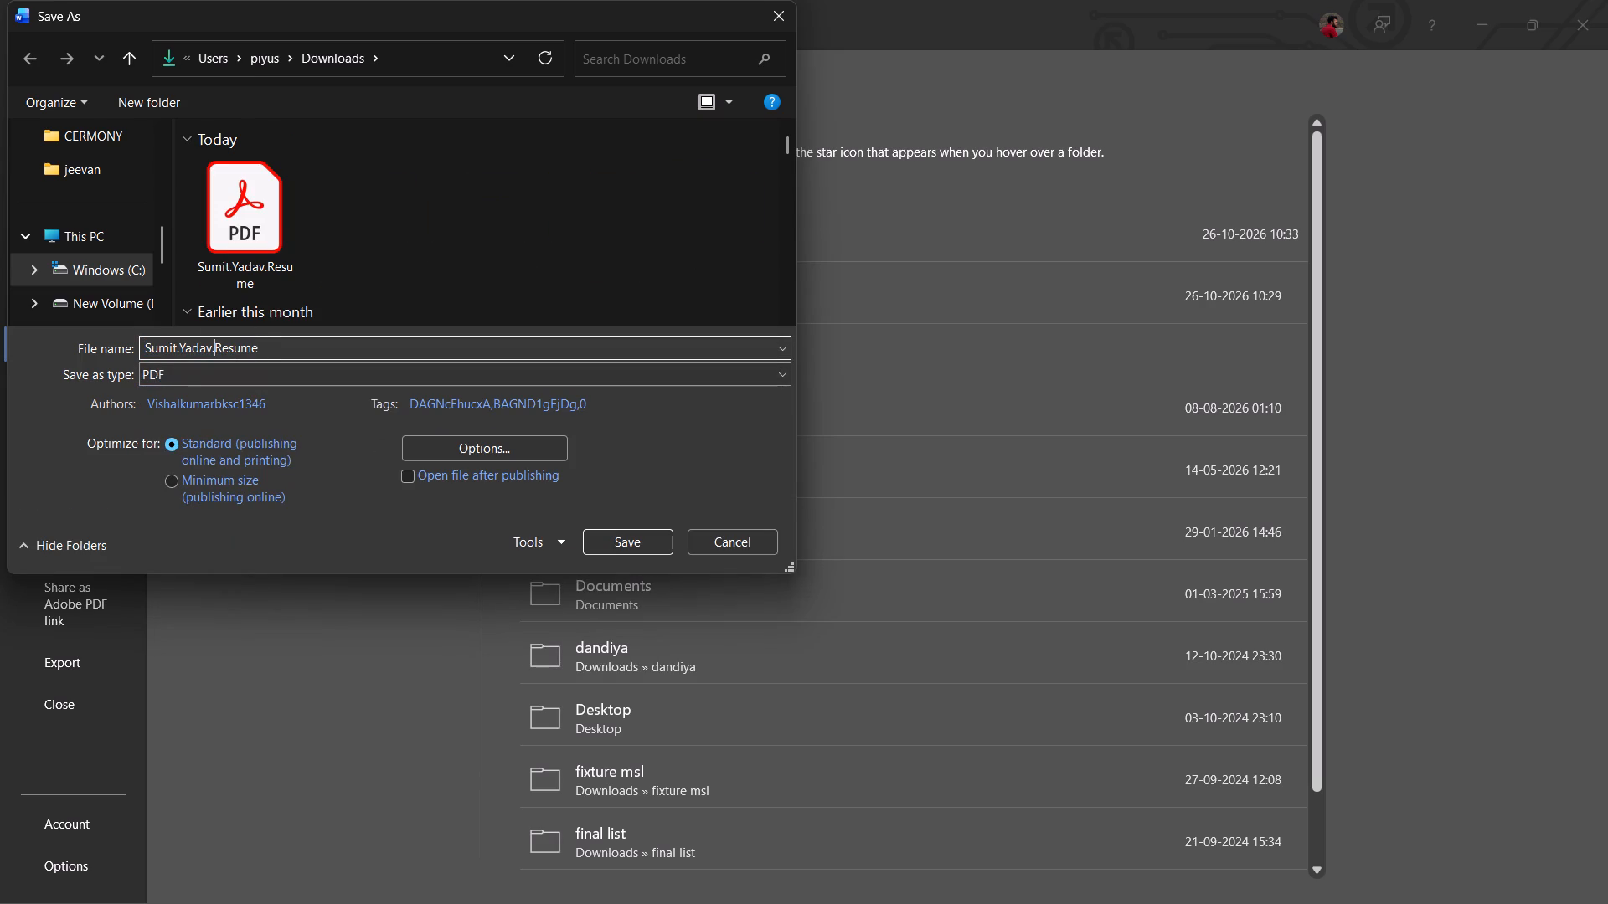
pyautogui.press('BackSpace')
pyautogui.hotkey('shift', '_')
pyautogui.press('Left')
pyautogui.press('Left')
pyautogui.press('Left')
pyautogui.press('Left')
pyautogui.press('Left')
pyautogui.press('Left')
pyautogui.press('Left')
pyautogui.press('Left')
pyautogui.press('Right')
pyautogui.press('Right')
pyautogui.press('BackSpace')
pyautogui.hotkey('shift', '_')
# Choose the Downloads folder as the destination and save the PDF copy of the resume there.
pyautogui.scroll(7, 6, 146)
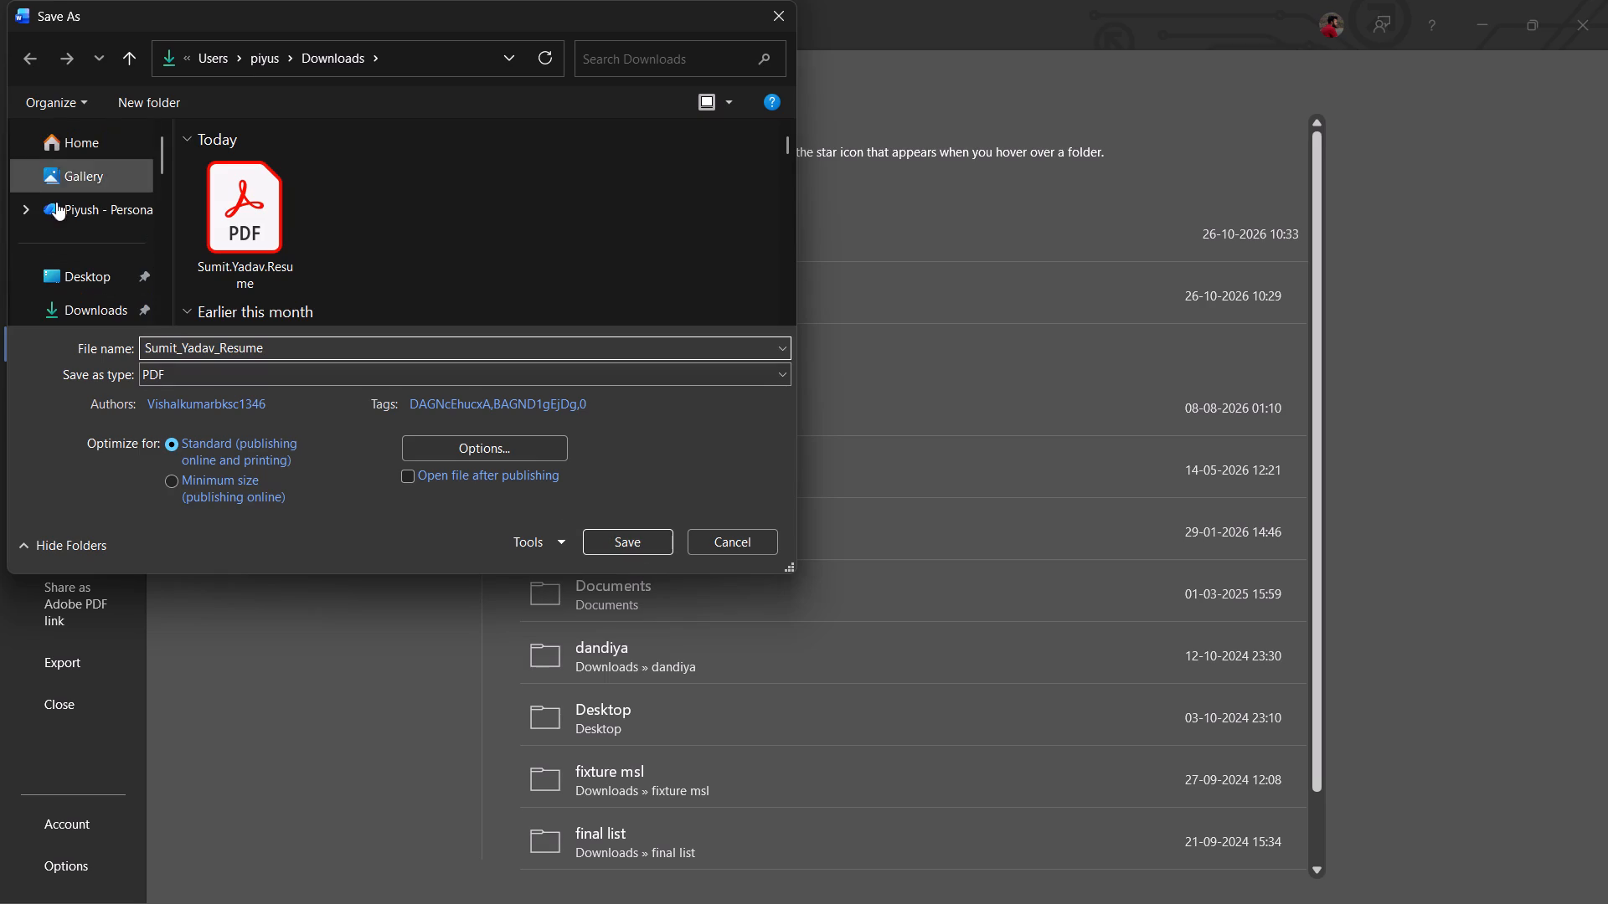
pyautogui.click(69, 312)
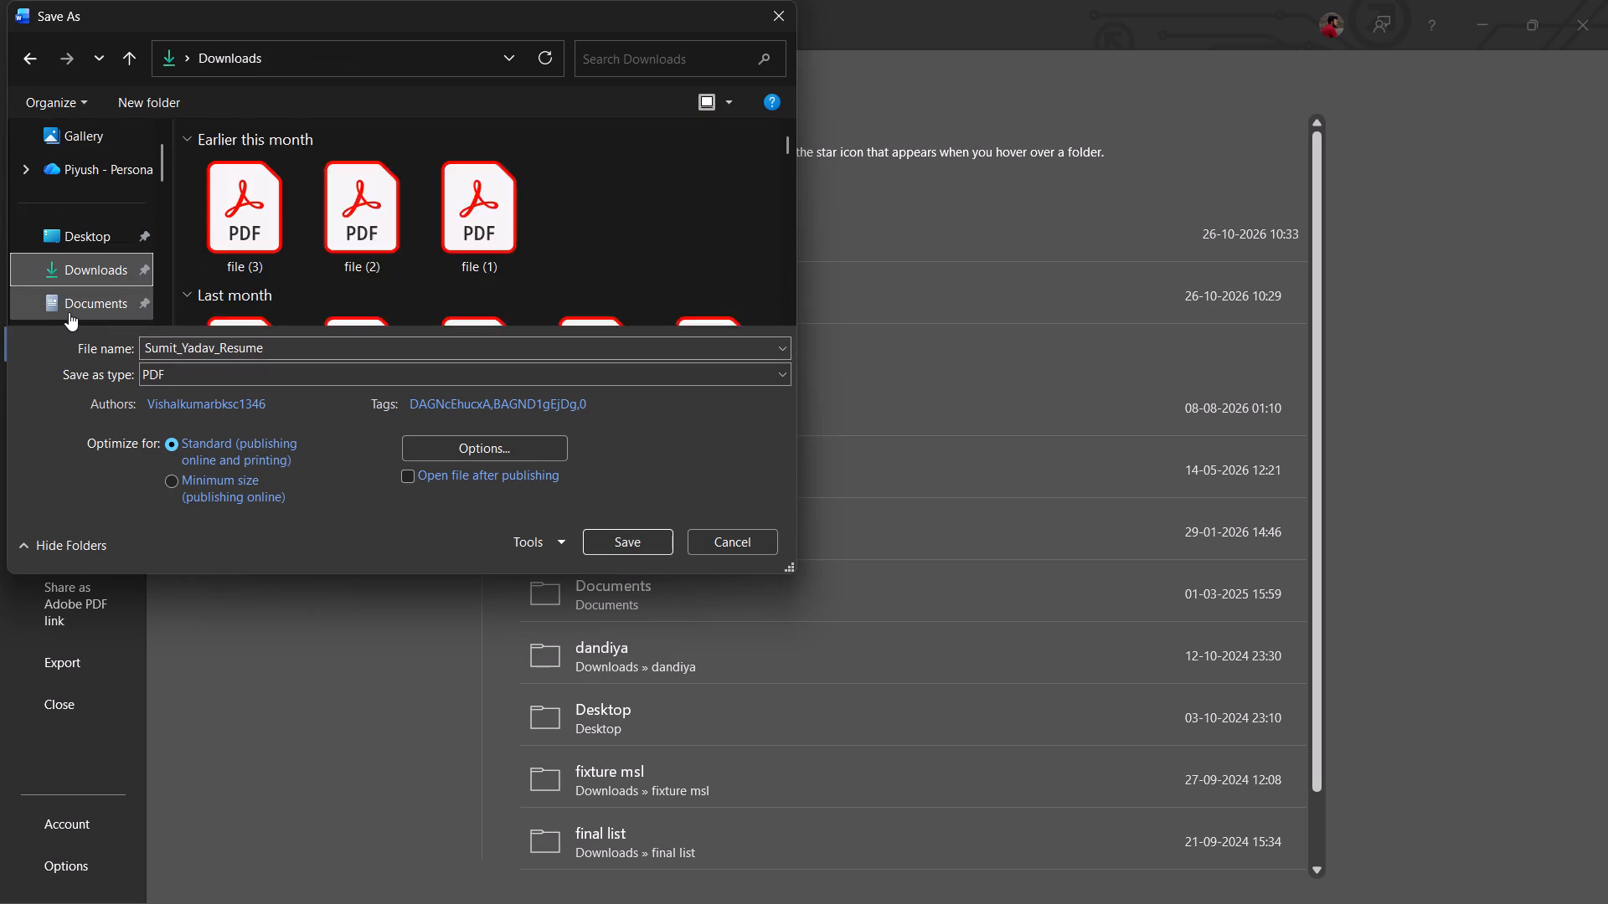
pyautogui.click(651, 547)
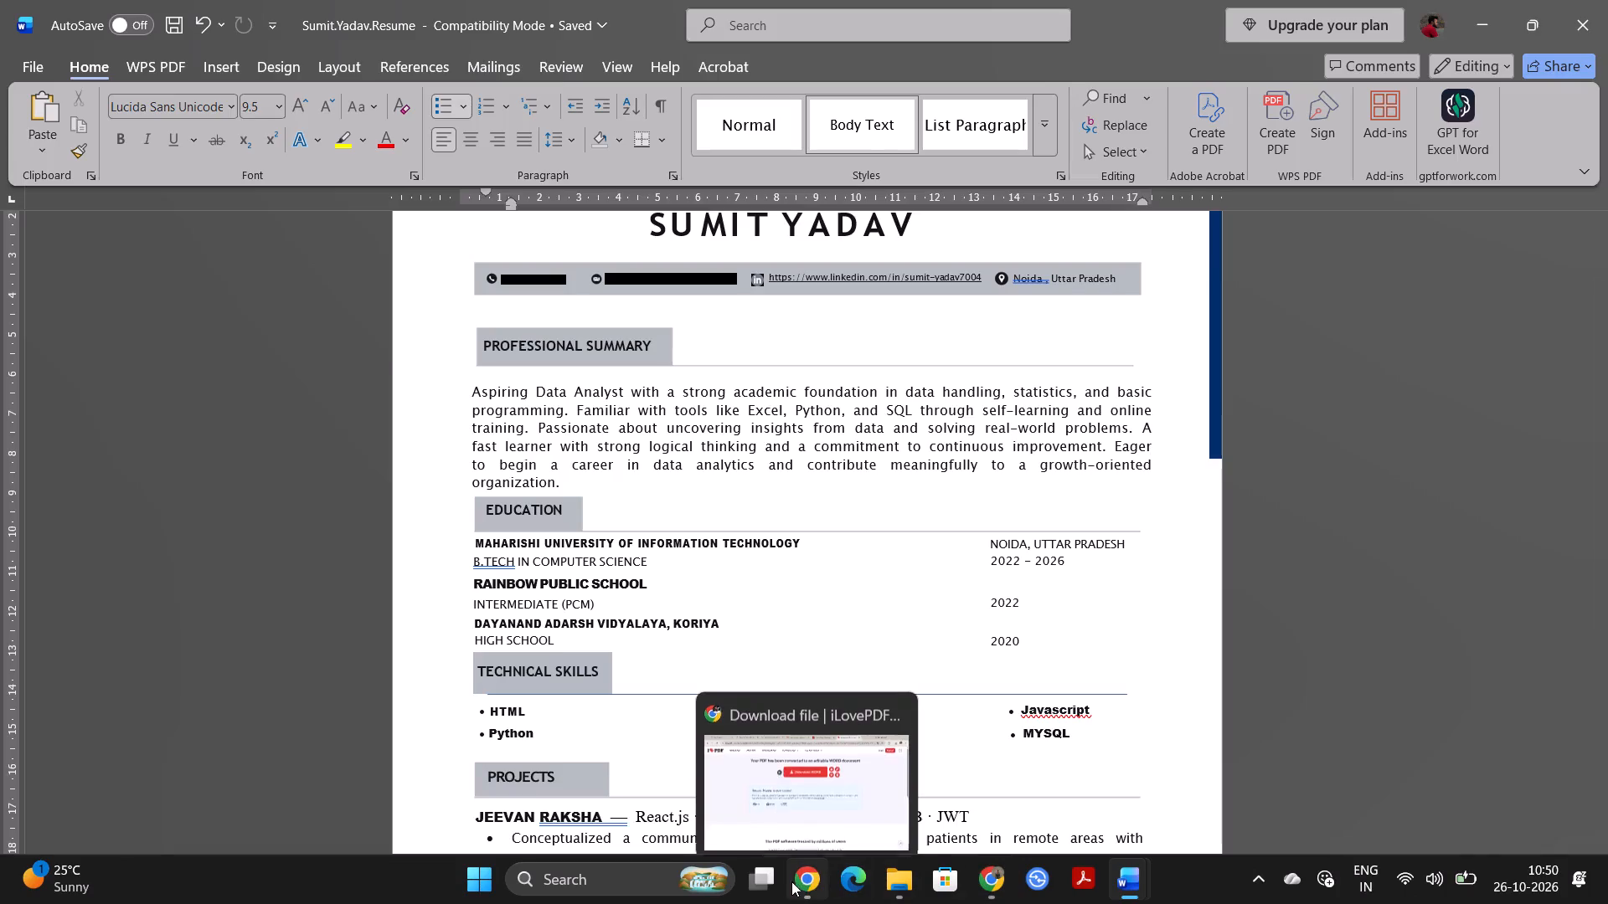
# Switch to the Chrome window with the iLovePDF download page and the mail tab.
pyautogui.click(803, 881)
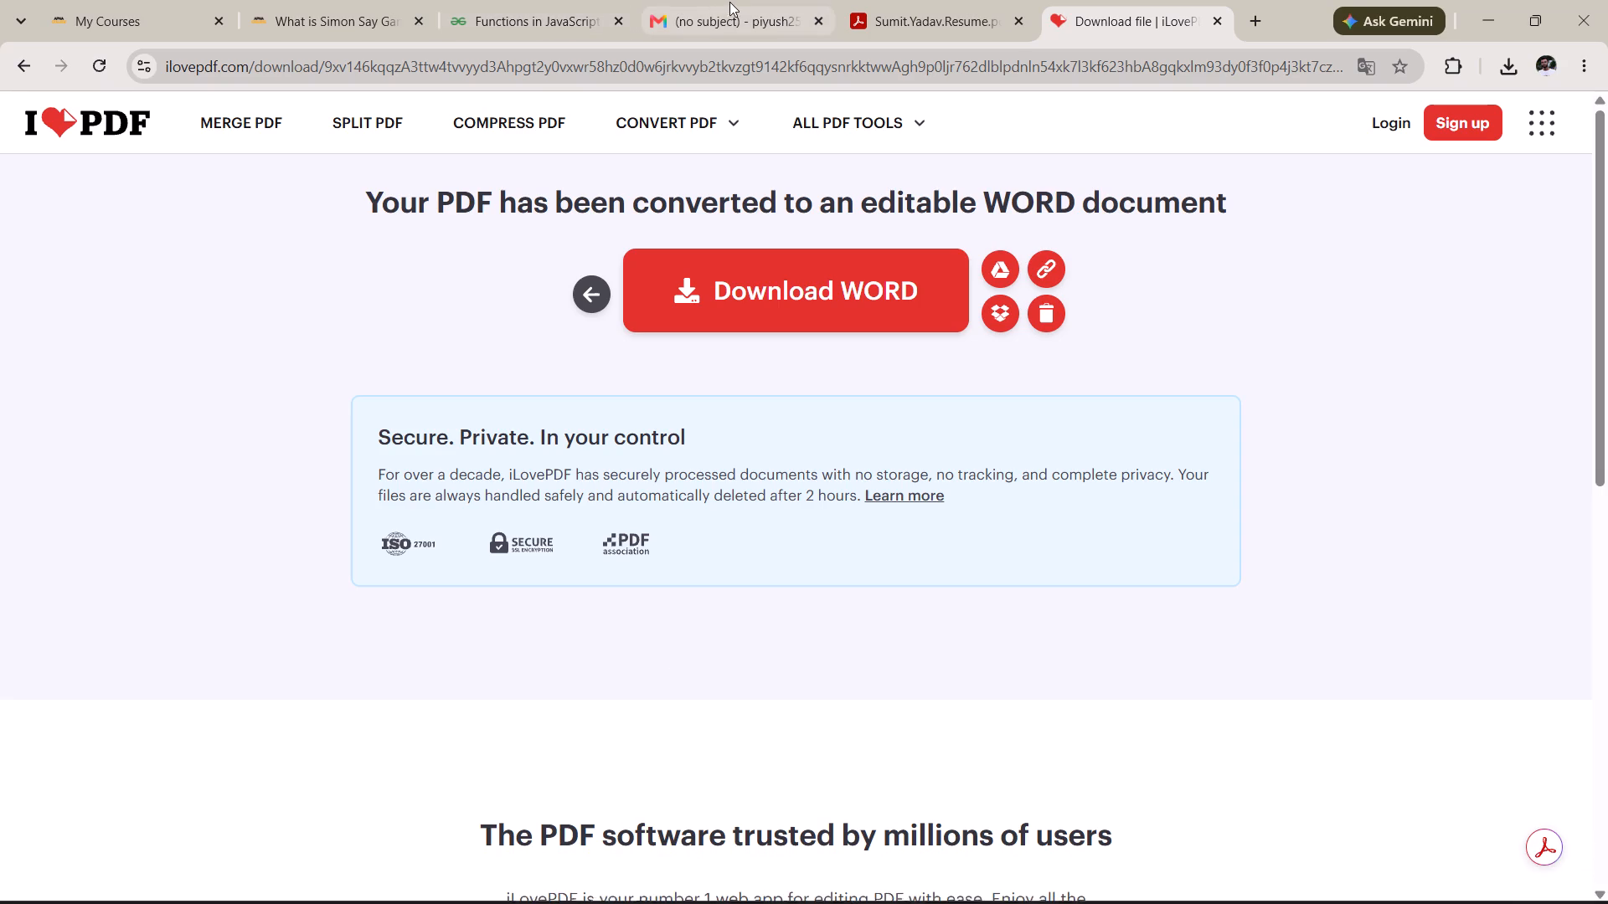